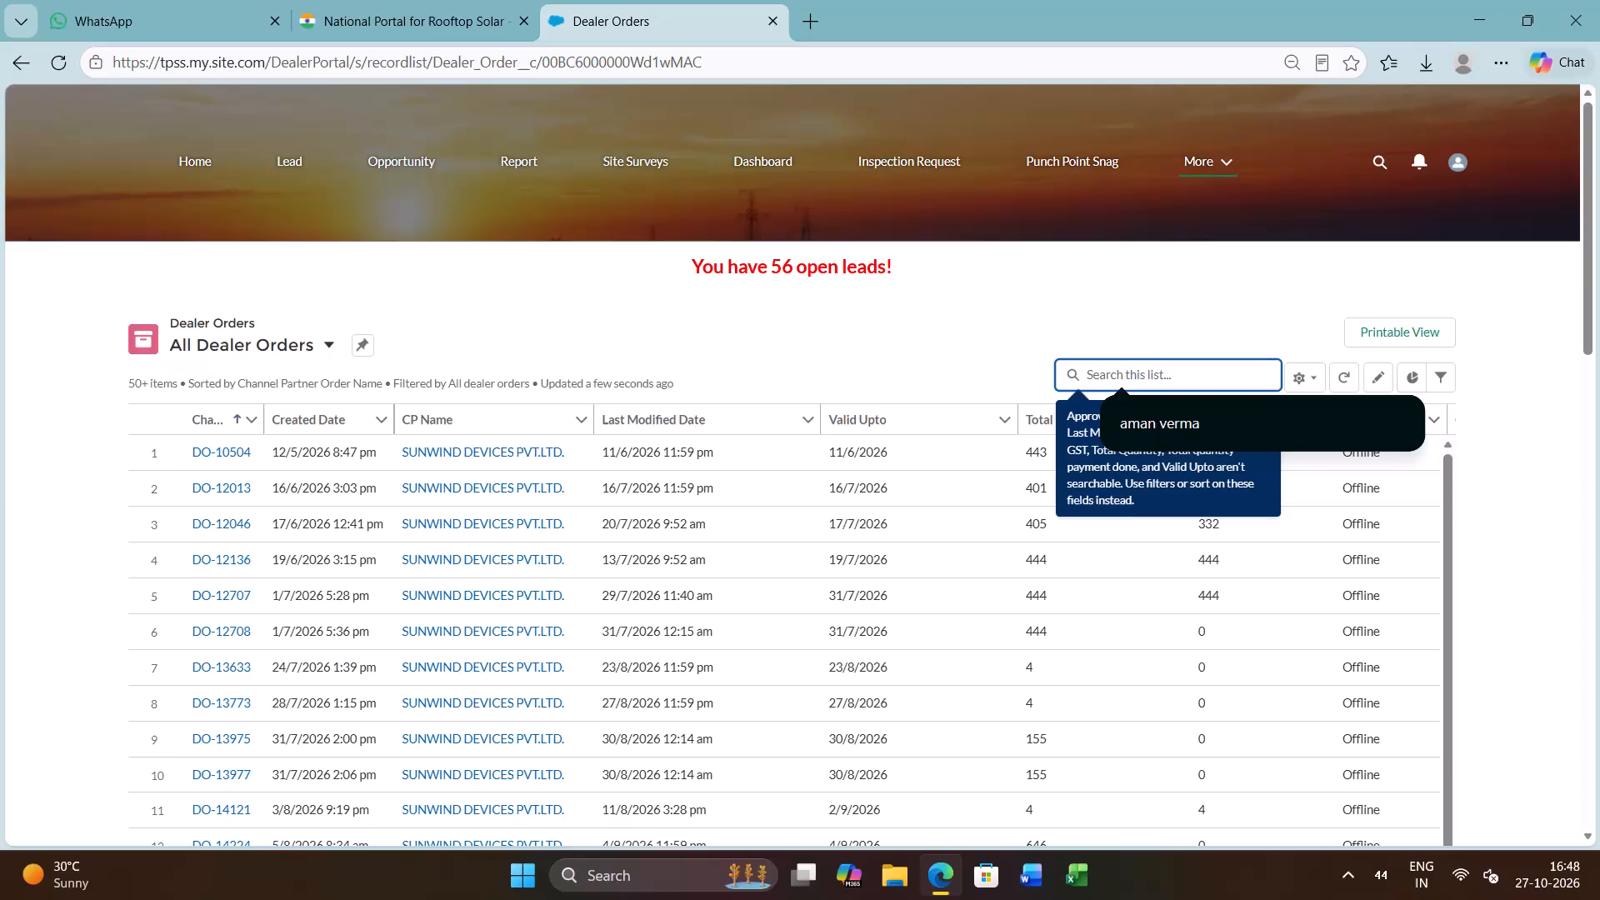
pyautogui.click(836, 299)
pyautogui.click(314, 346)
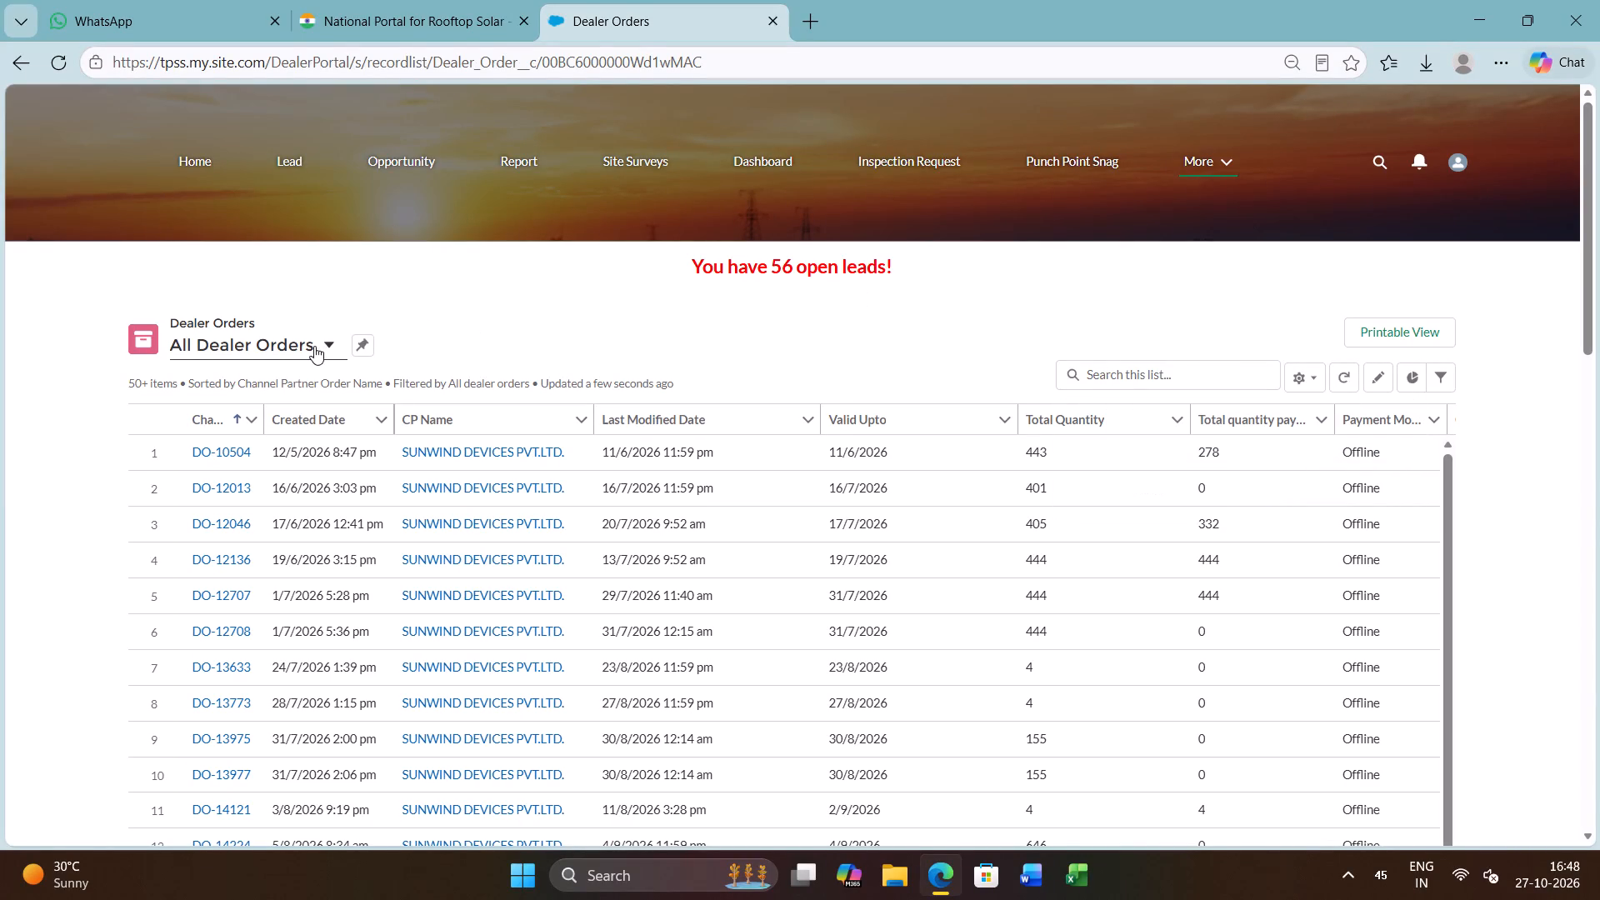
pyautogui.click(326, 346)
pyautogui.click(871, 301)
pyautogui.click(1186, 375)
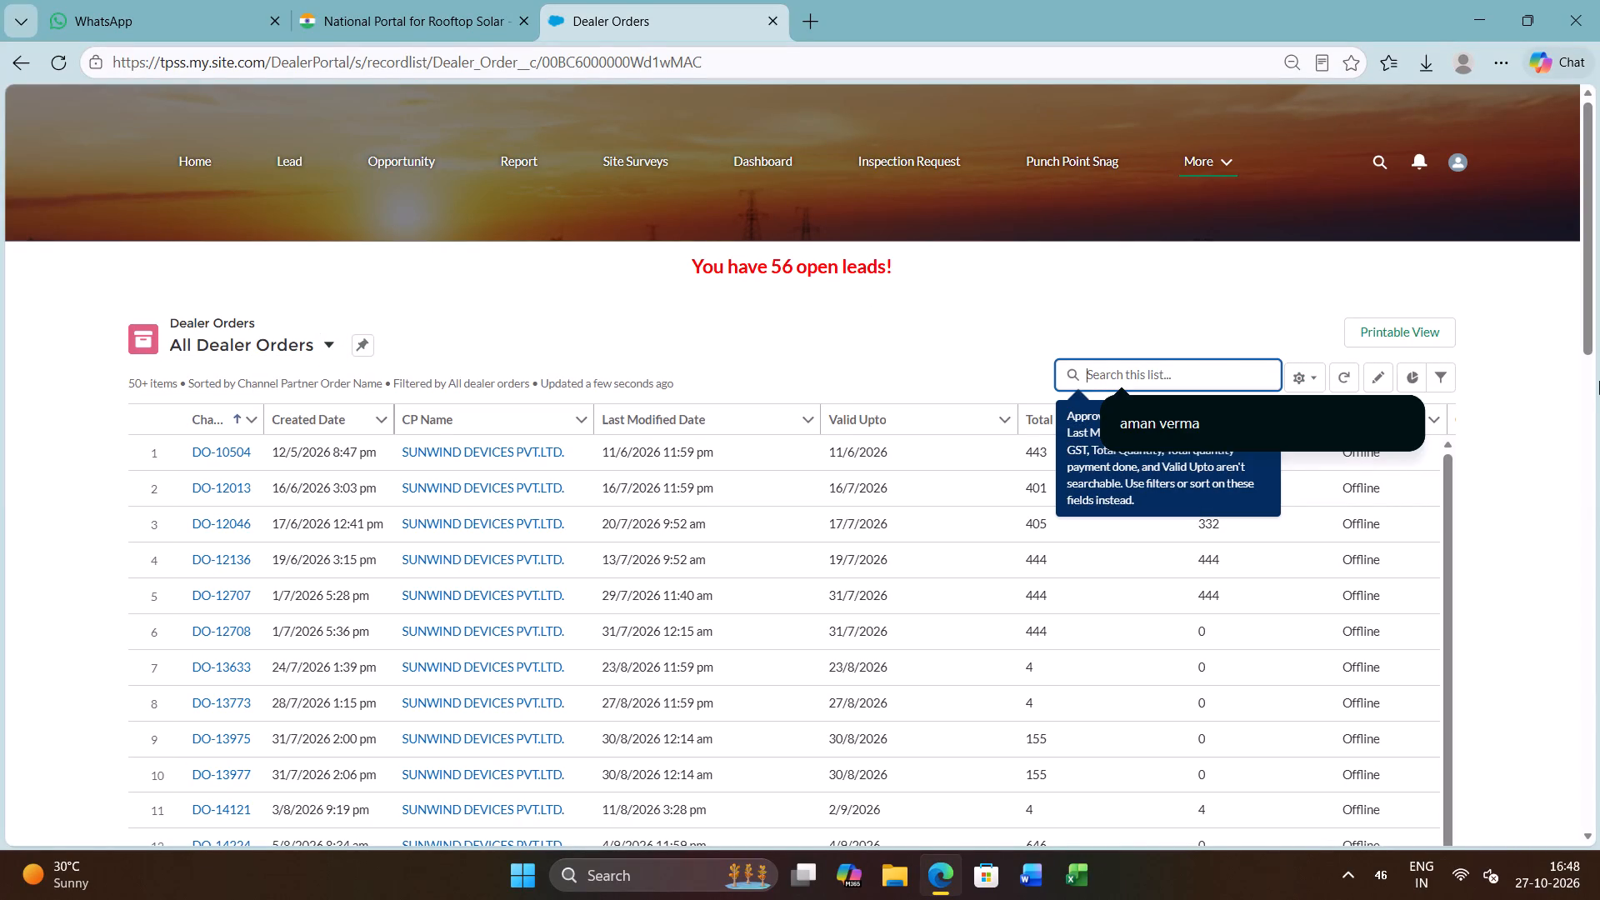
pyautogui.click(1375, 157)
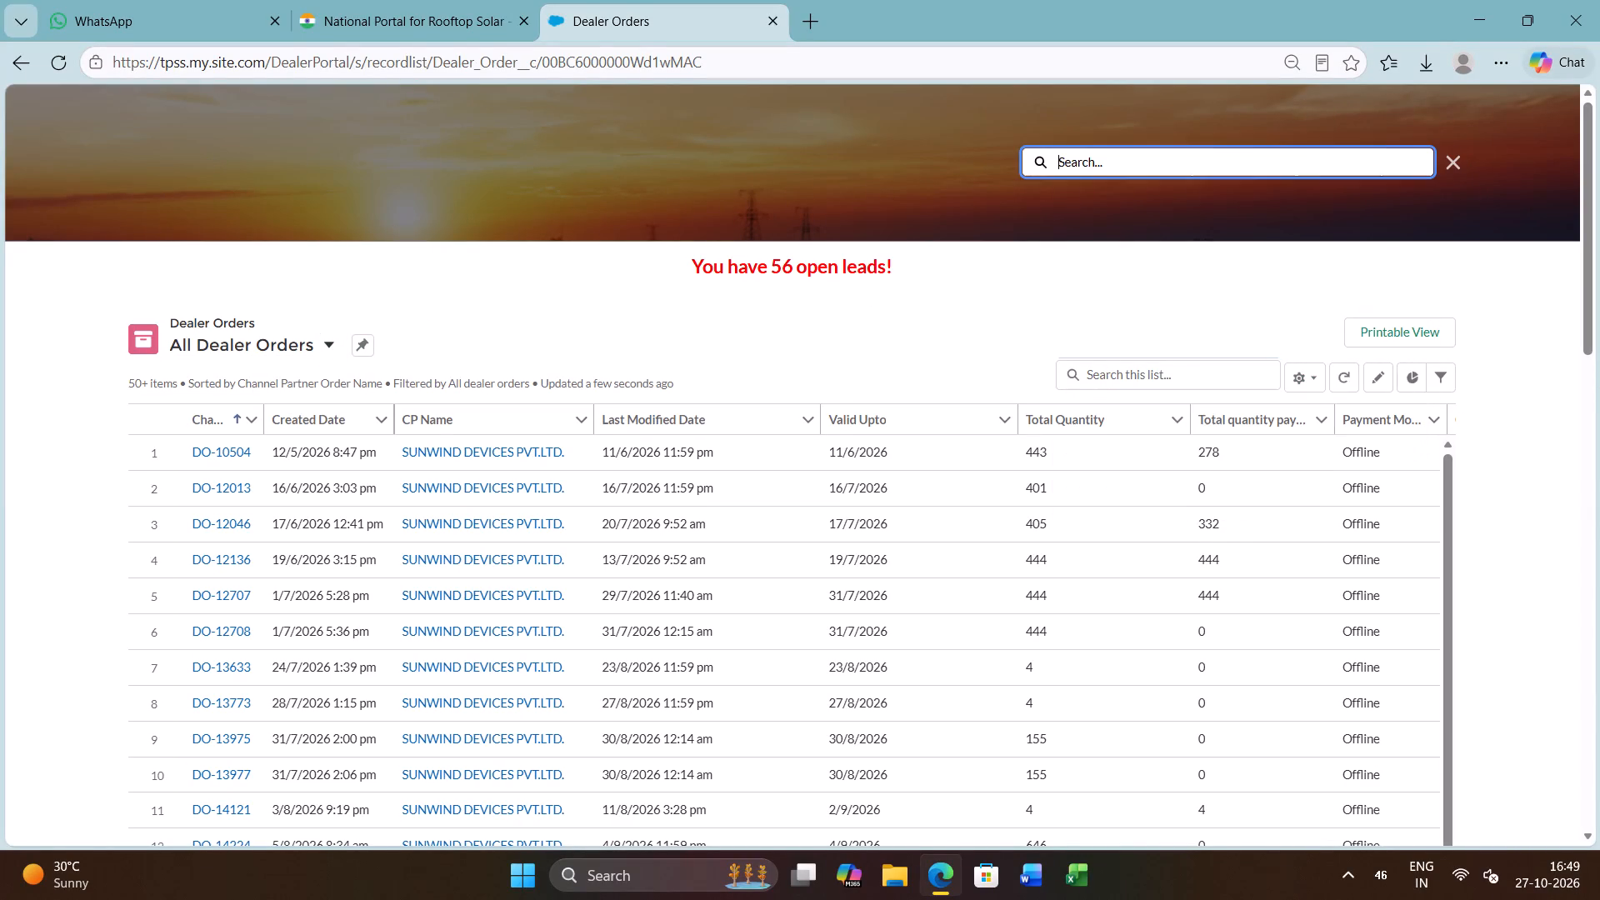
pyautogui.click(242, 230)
# Go to the dealer portal's Home page and search the whole portal for the customer's full name.
pyautogui.click(191, 151)
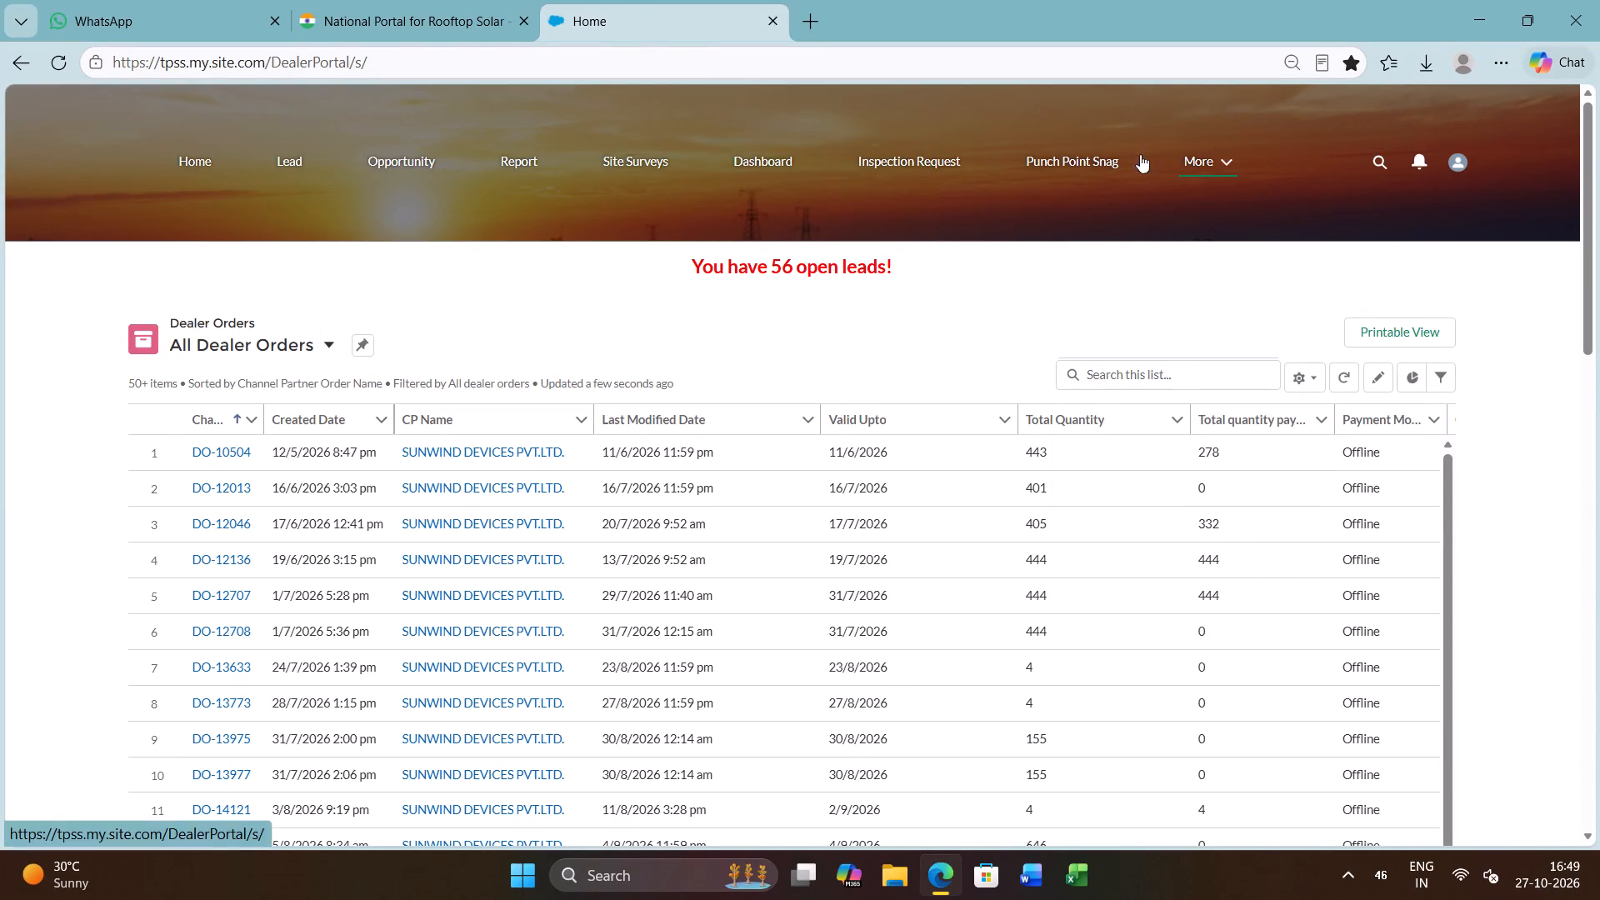
pyautogui.click(799, 332)
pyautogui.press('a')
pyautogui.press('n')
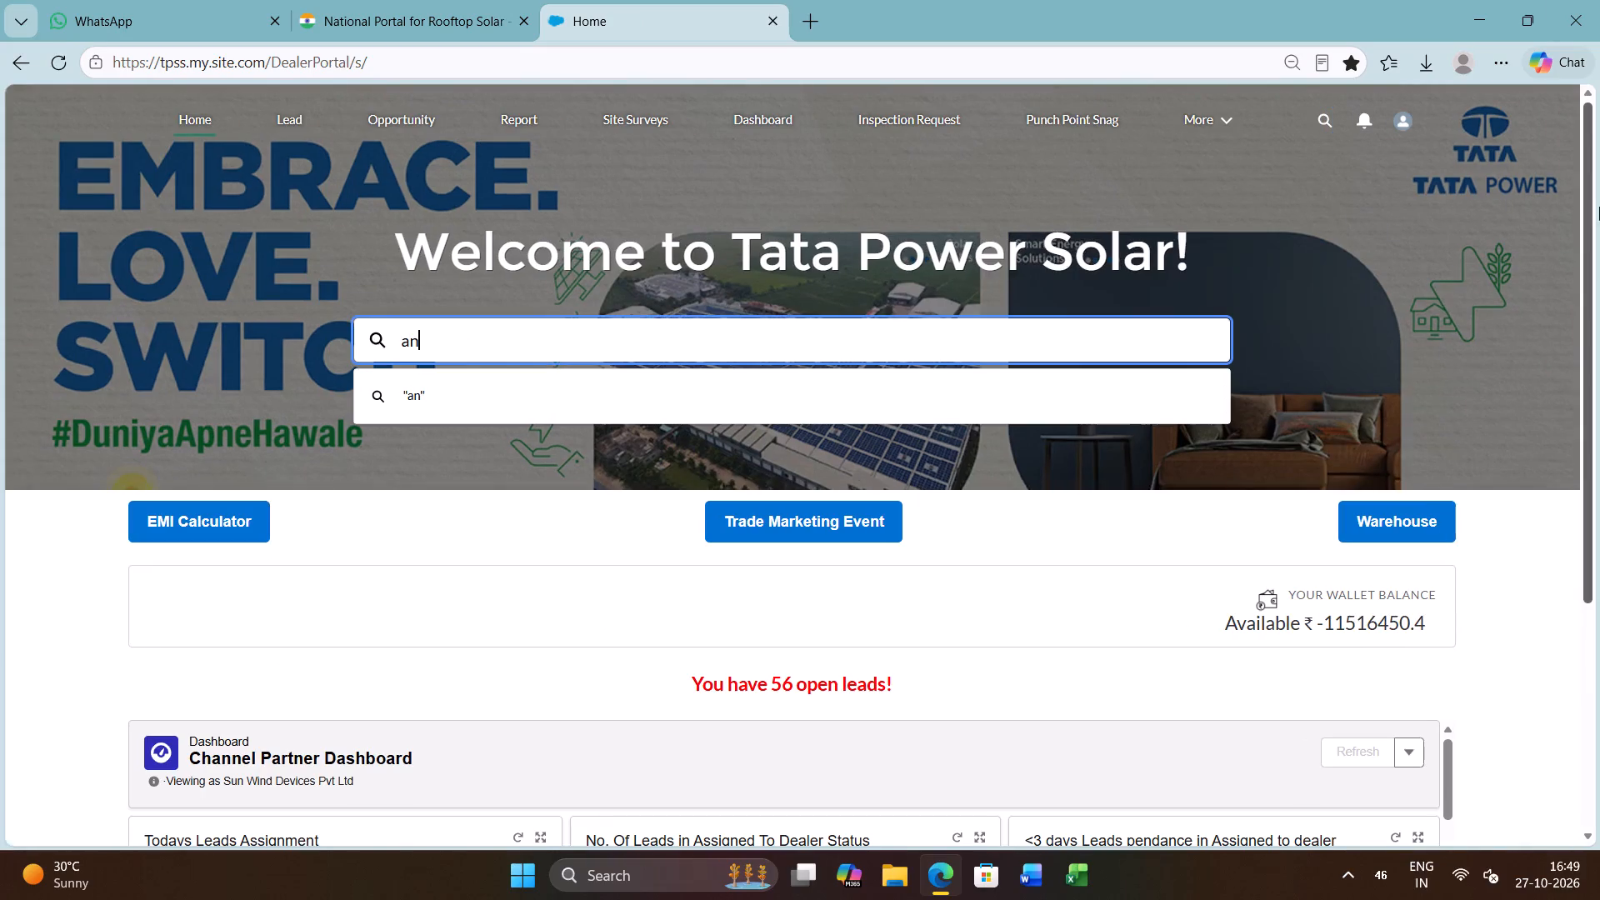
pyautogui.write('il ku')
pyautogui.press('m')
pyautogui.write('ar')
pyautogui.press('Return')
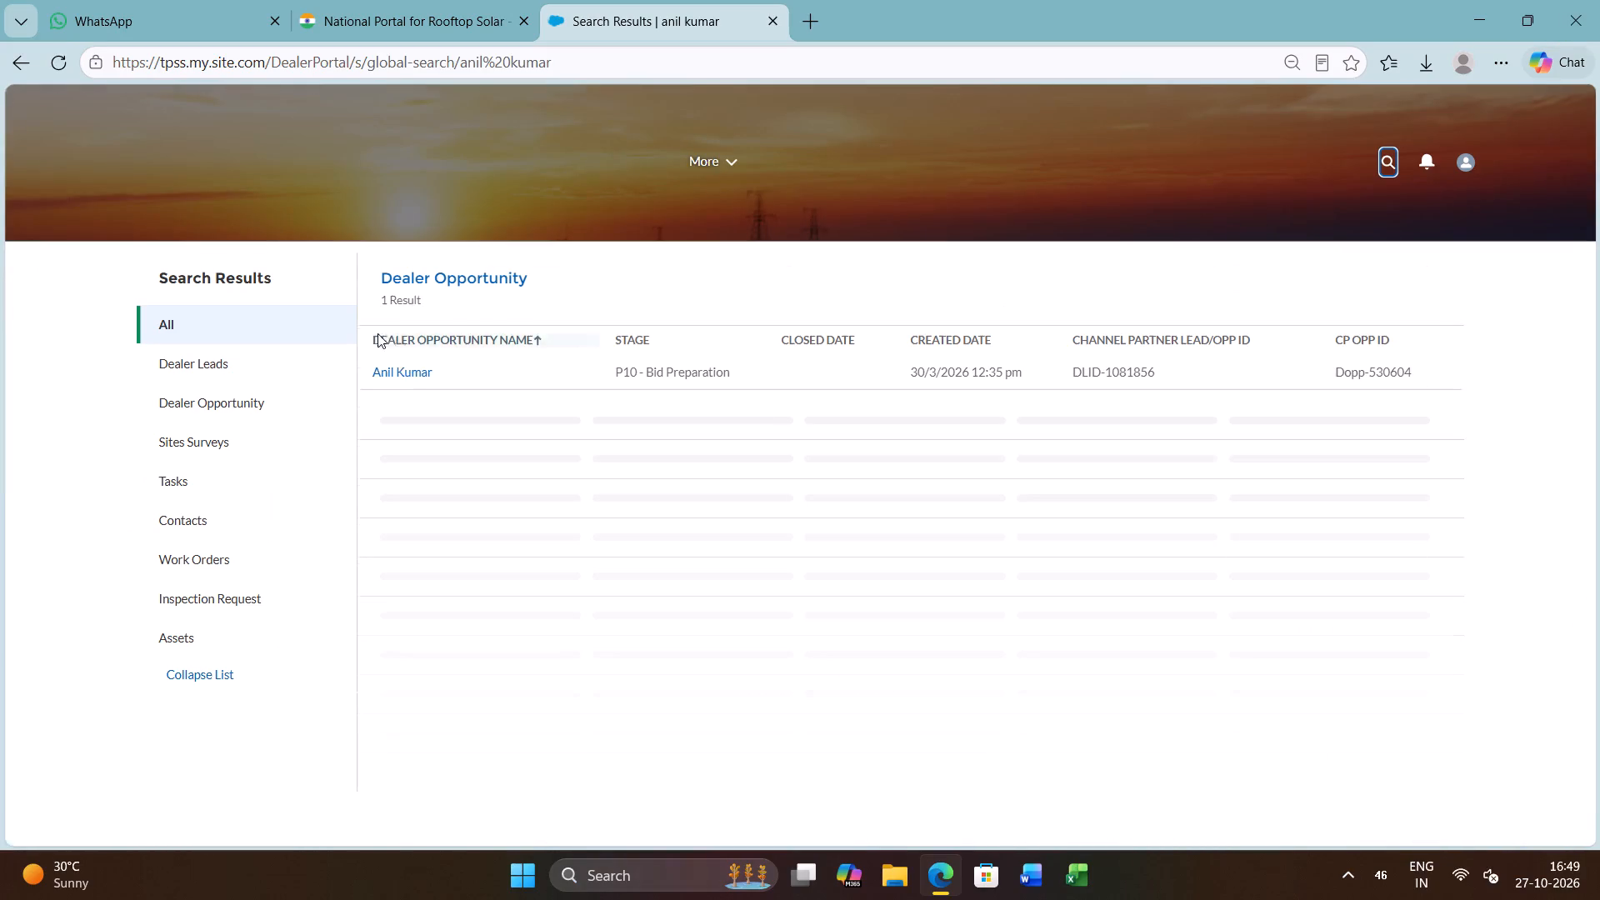
# Examine the search results across opportunities, contacts, inspection requests and assets for the customer's record.
pyautogui.scroll(-9, 503, 601)
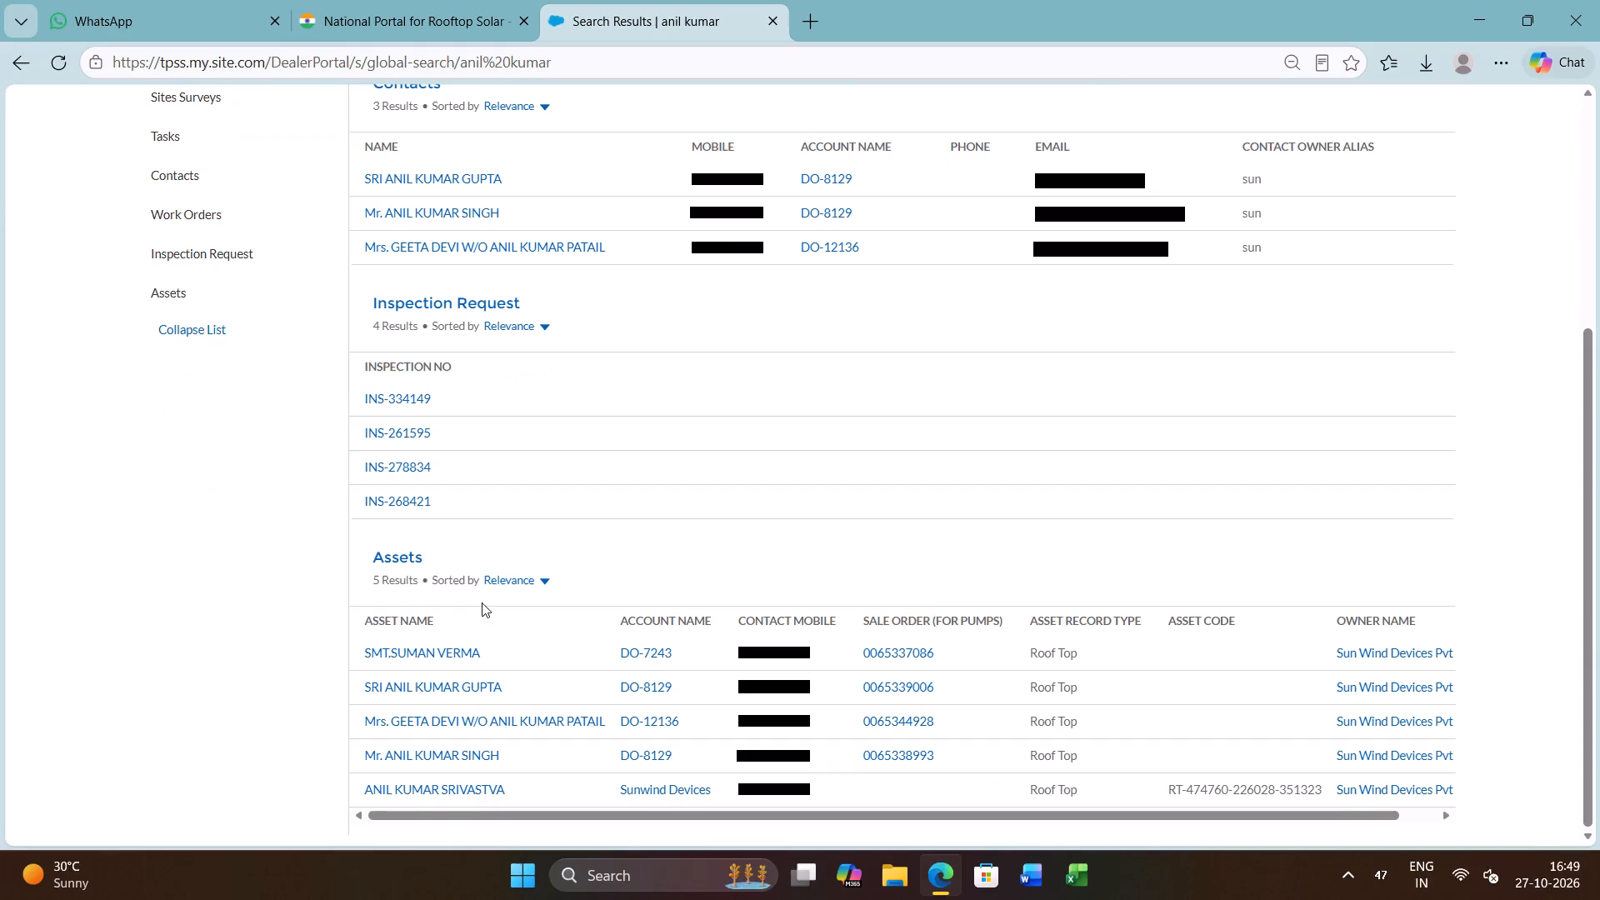
pyautogui.scroll(-4, 473, 596)
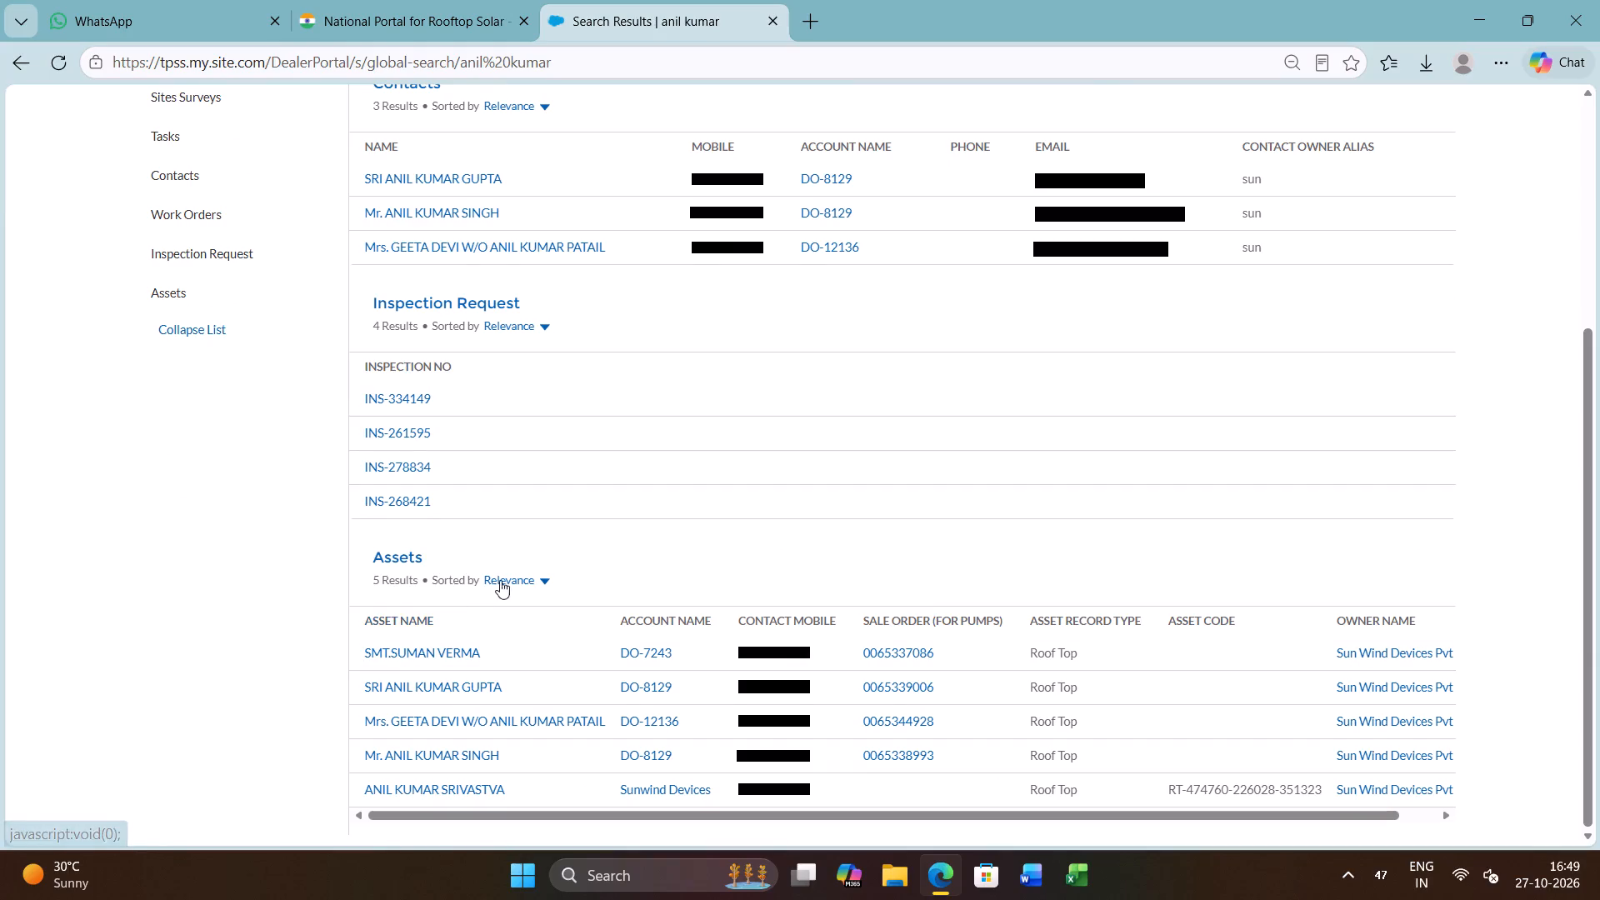
pyautogui.scroll(5, 552, 567)
pyautogui.scroll(-11, 475, 529)
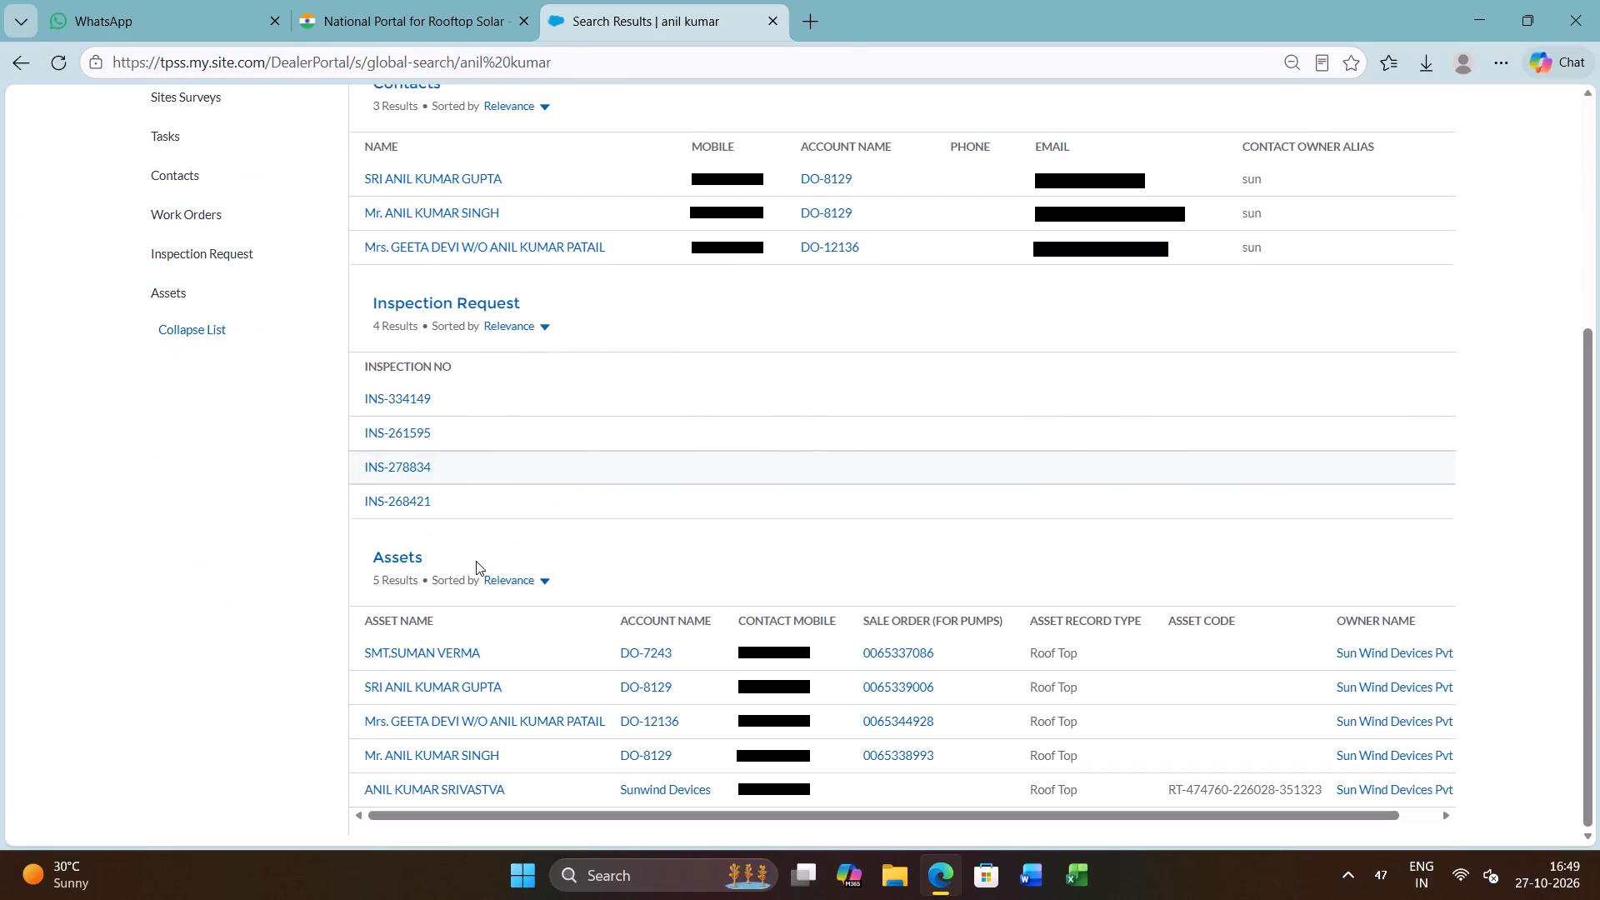
pyautogui.scroll(-3, 476, 561)
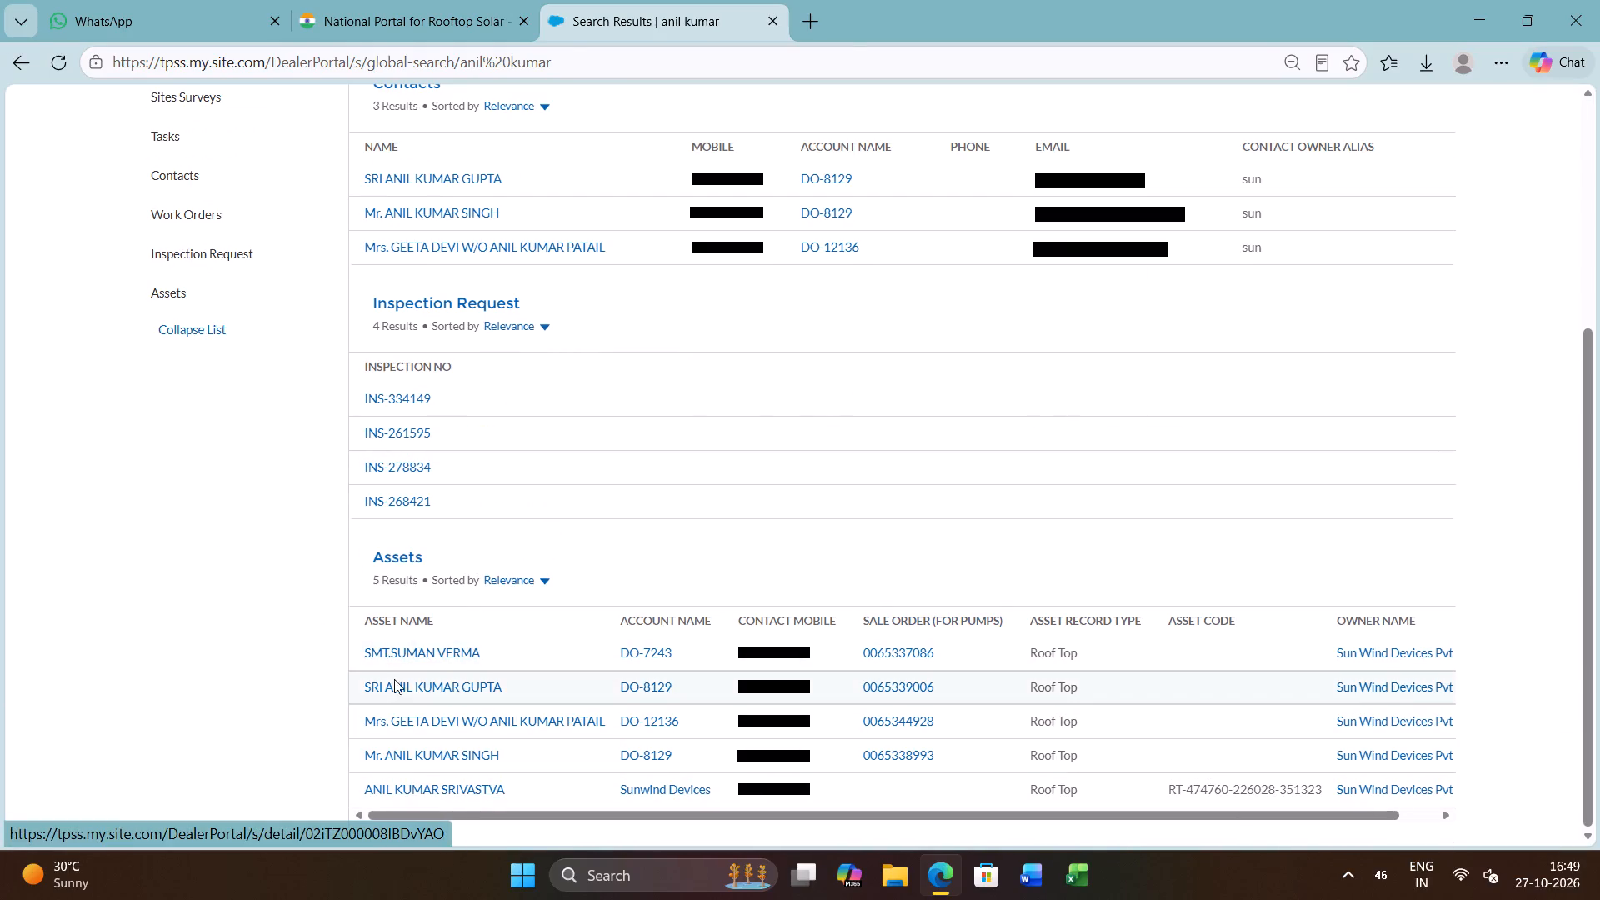
pyautogui.moveTo(398, 685); pyautogui.dragTo(446, 645)
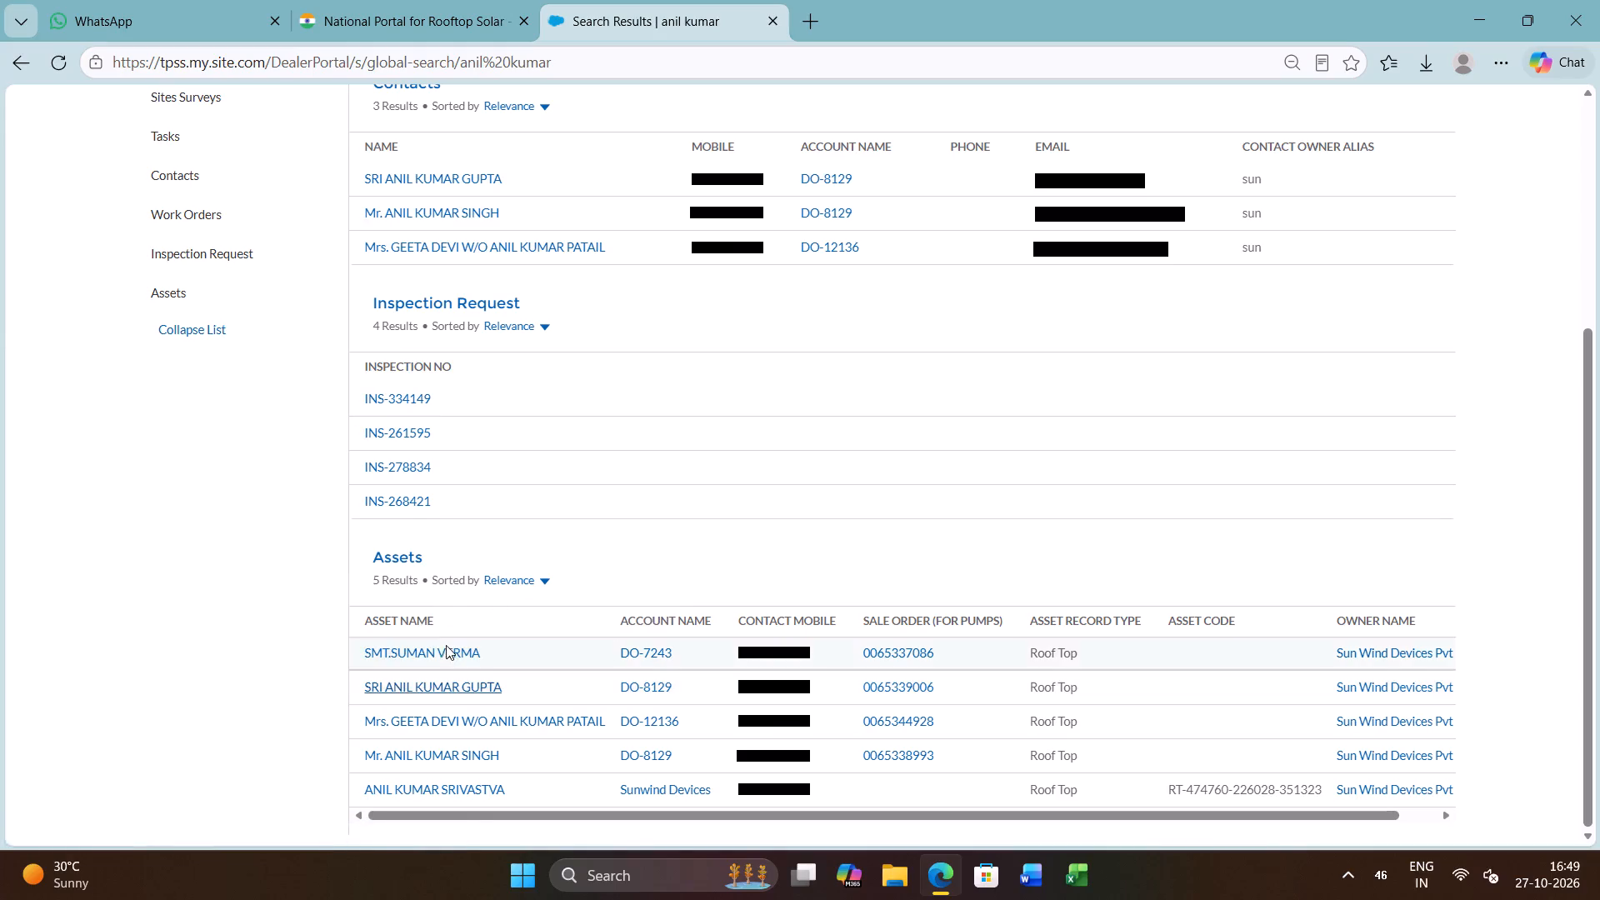
pyautogui.scroll(6, 494, 637)
pyautogui.click(376, 371)
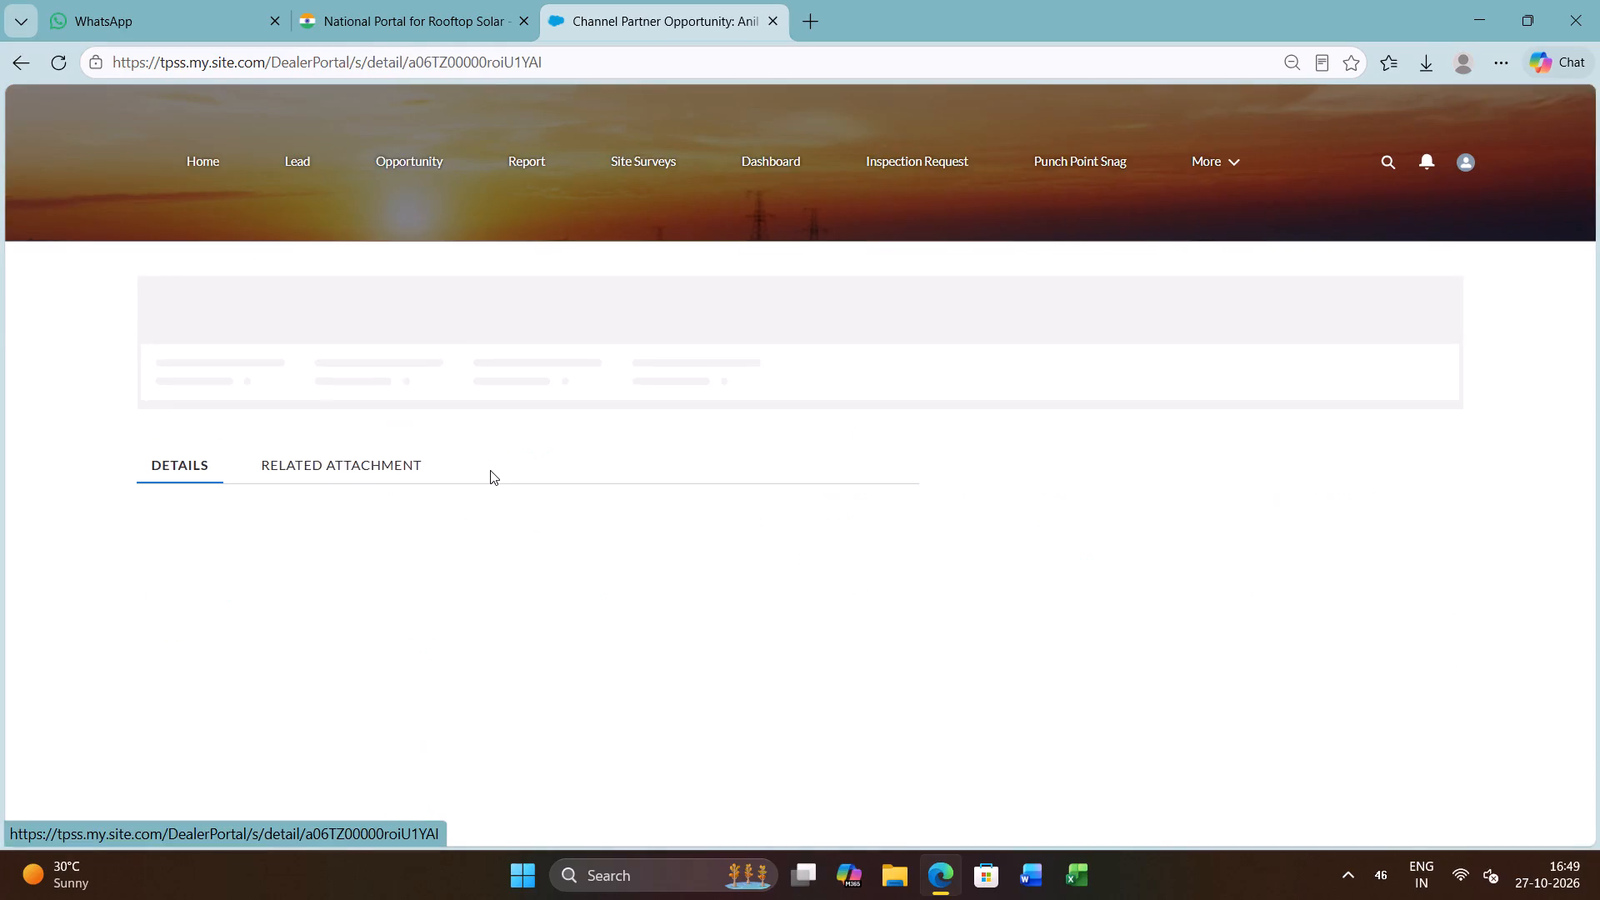
pyautogui.click(270, 400)
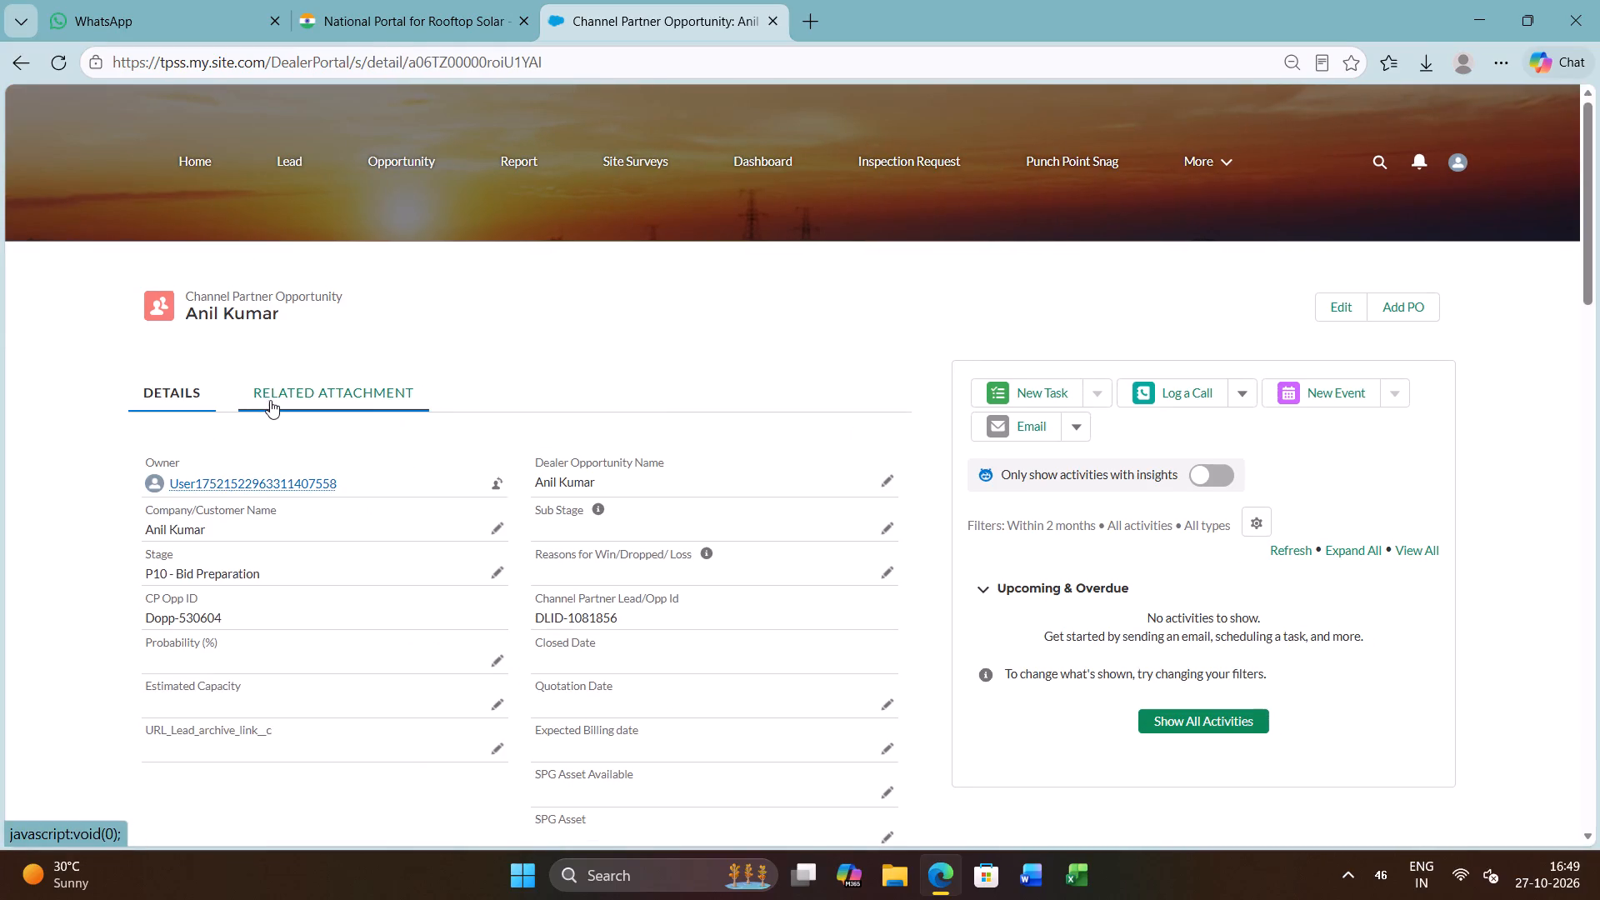
pyautogui.click(21, 62)
pyautogui.scroll(-4, 767, 605)
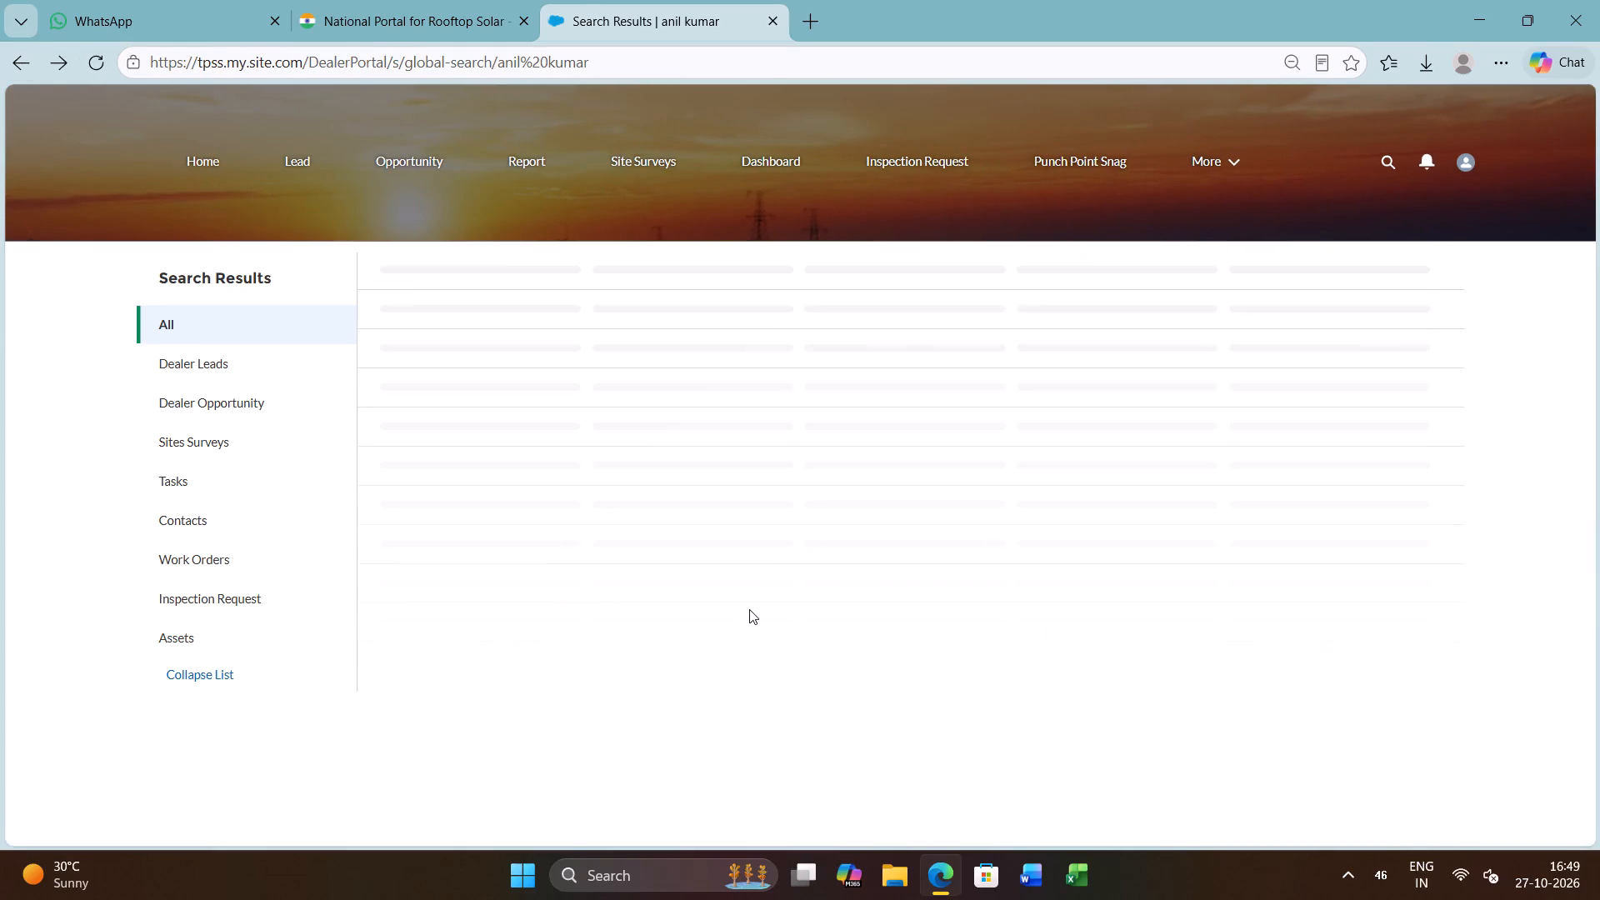
pyautogui.scroll(-5, 743, 607)
pyautogui.scroll(1, 677, 646)
pyautogui.scroll(-6, 677, 646)
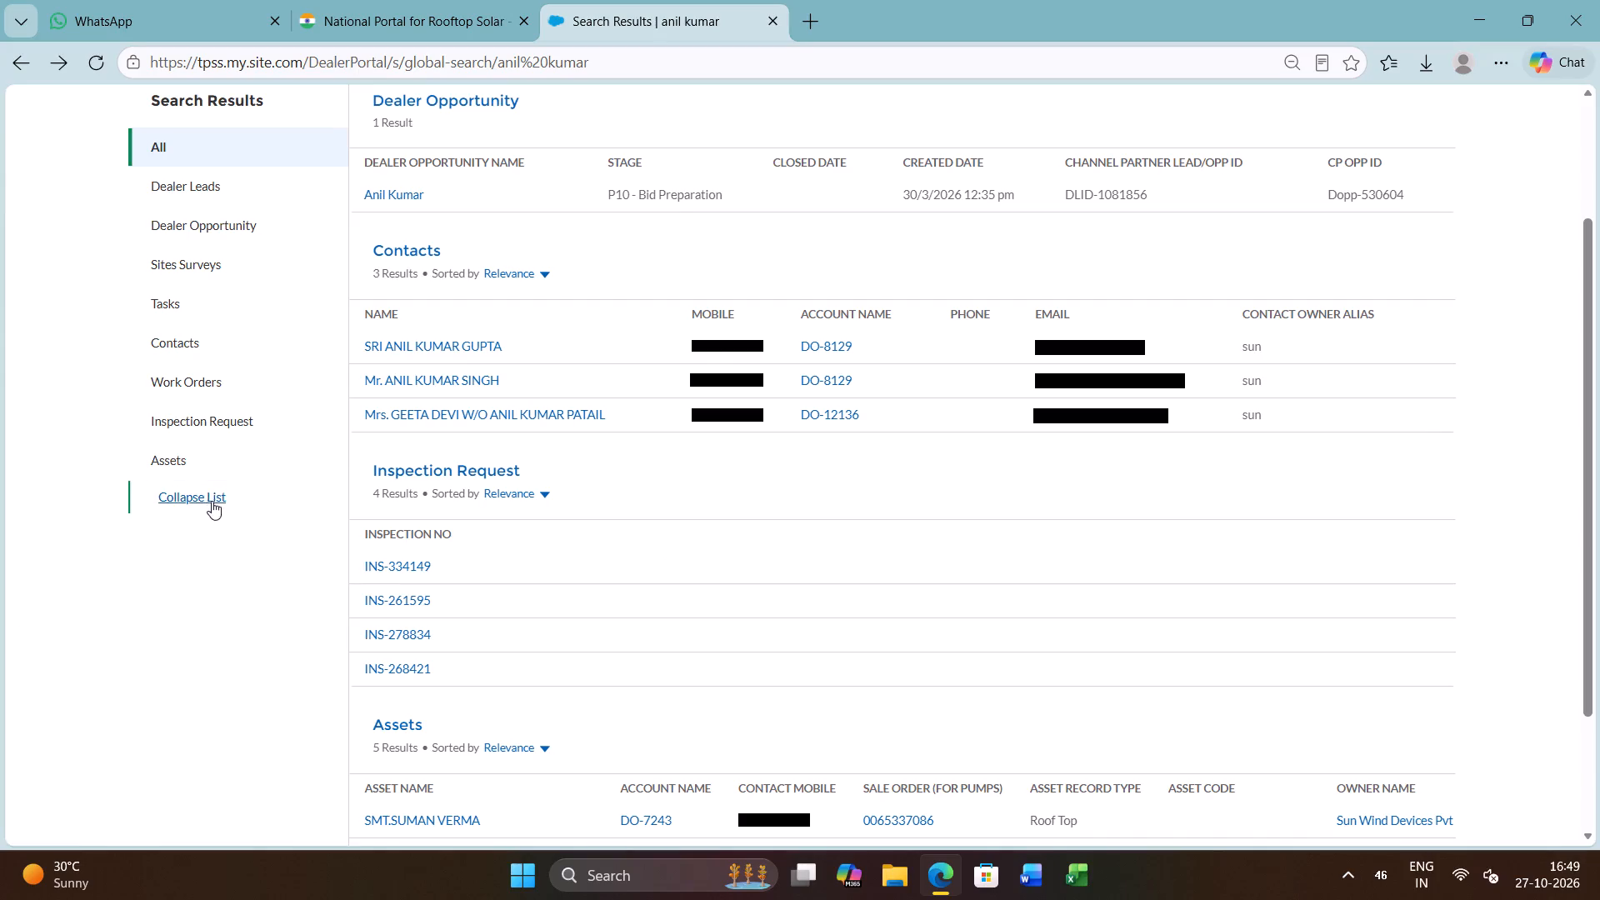
pyautogui.moveTo(264, 492); pyautogui.dragTo(92, 510)
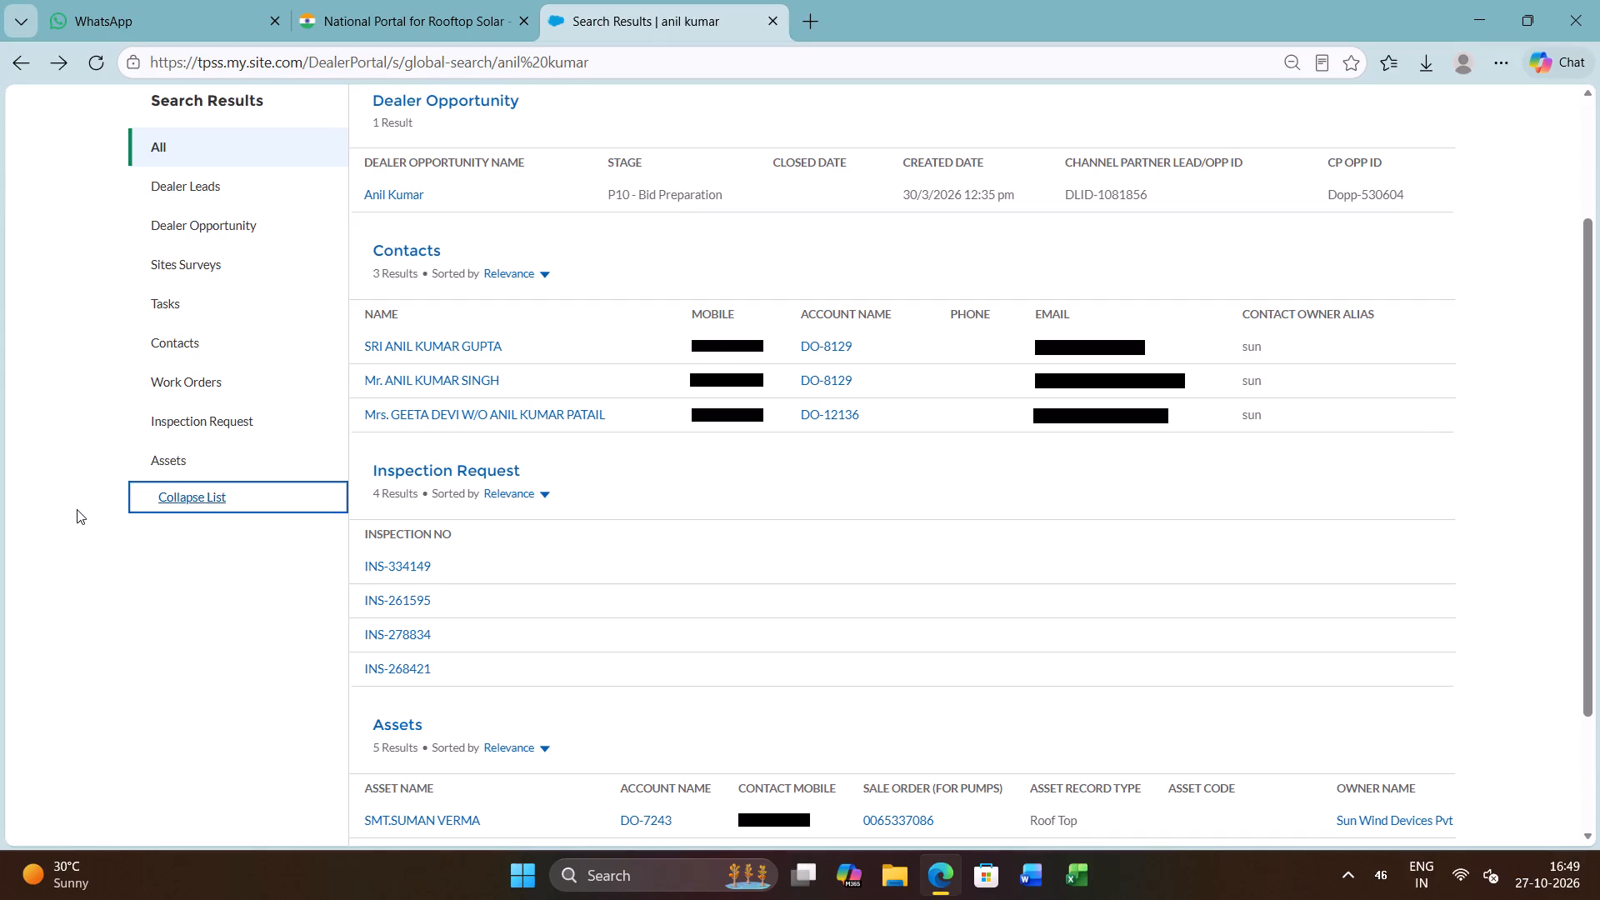
pyautogui.scroll(11, 715, 427)
pyautogui.click(1367, 167)
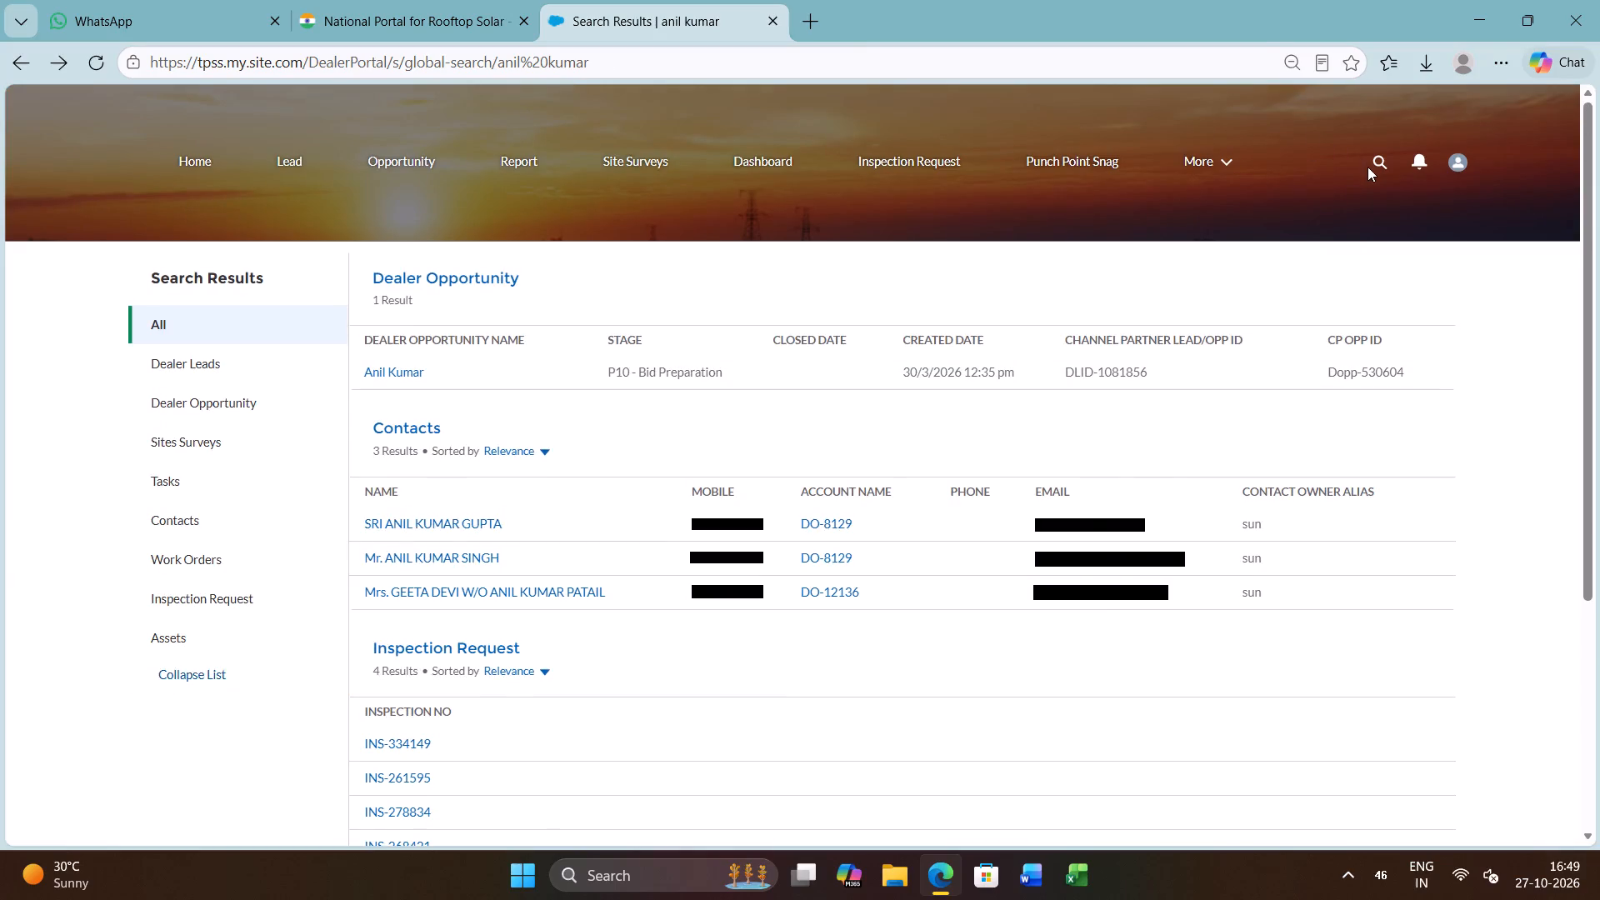
pyautogui.click(1378, 164)
pyautogui.click(1149, 171)
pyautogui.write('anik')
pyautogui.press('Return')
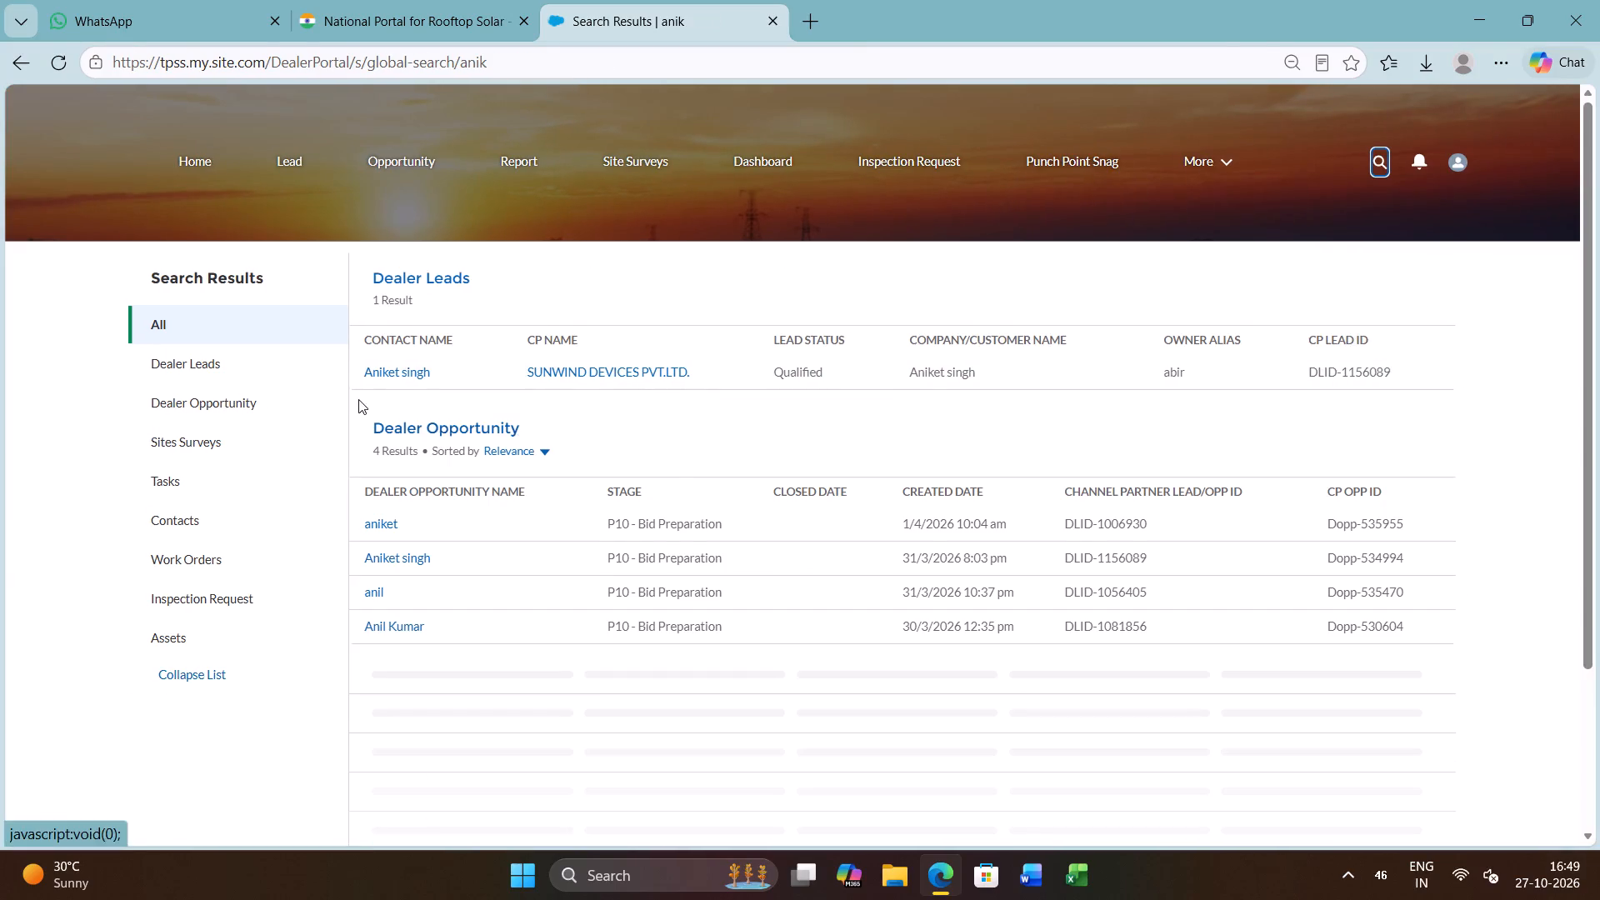
pyautogui.scroll(-7, 459, 486)
pyautogui.scroll(-6, 470, 657)
pyautogui.scroll(-5, 459, 545)
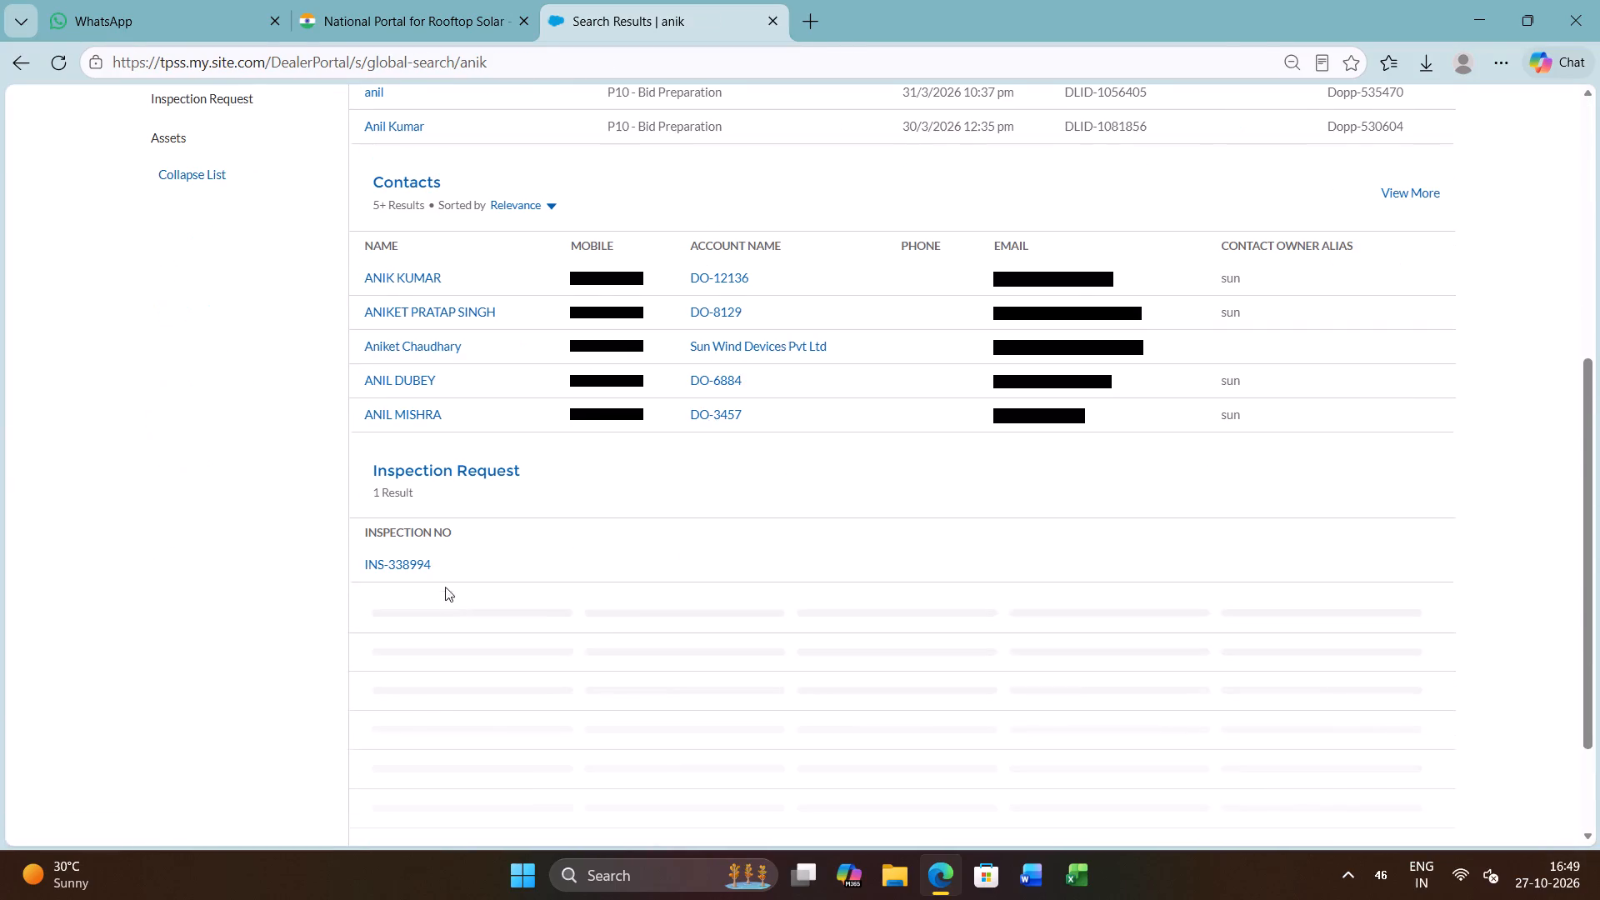
pyautogui.scroll(-4, 437, 451)
pyautogui.click(414, 666)
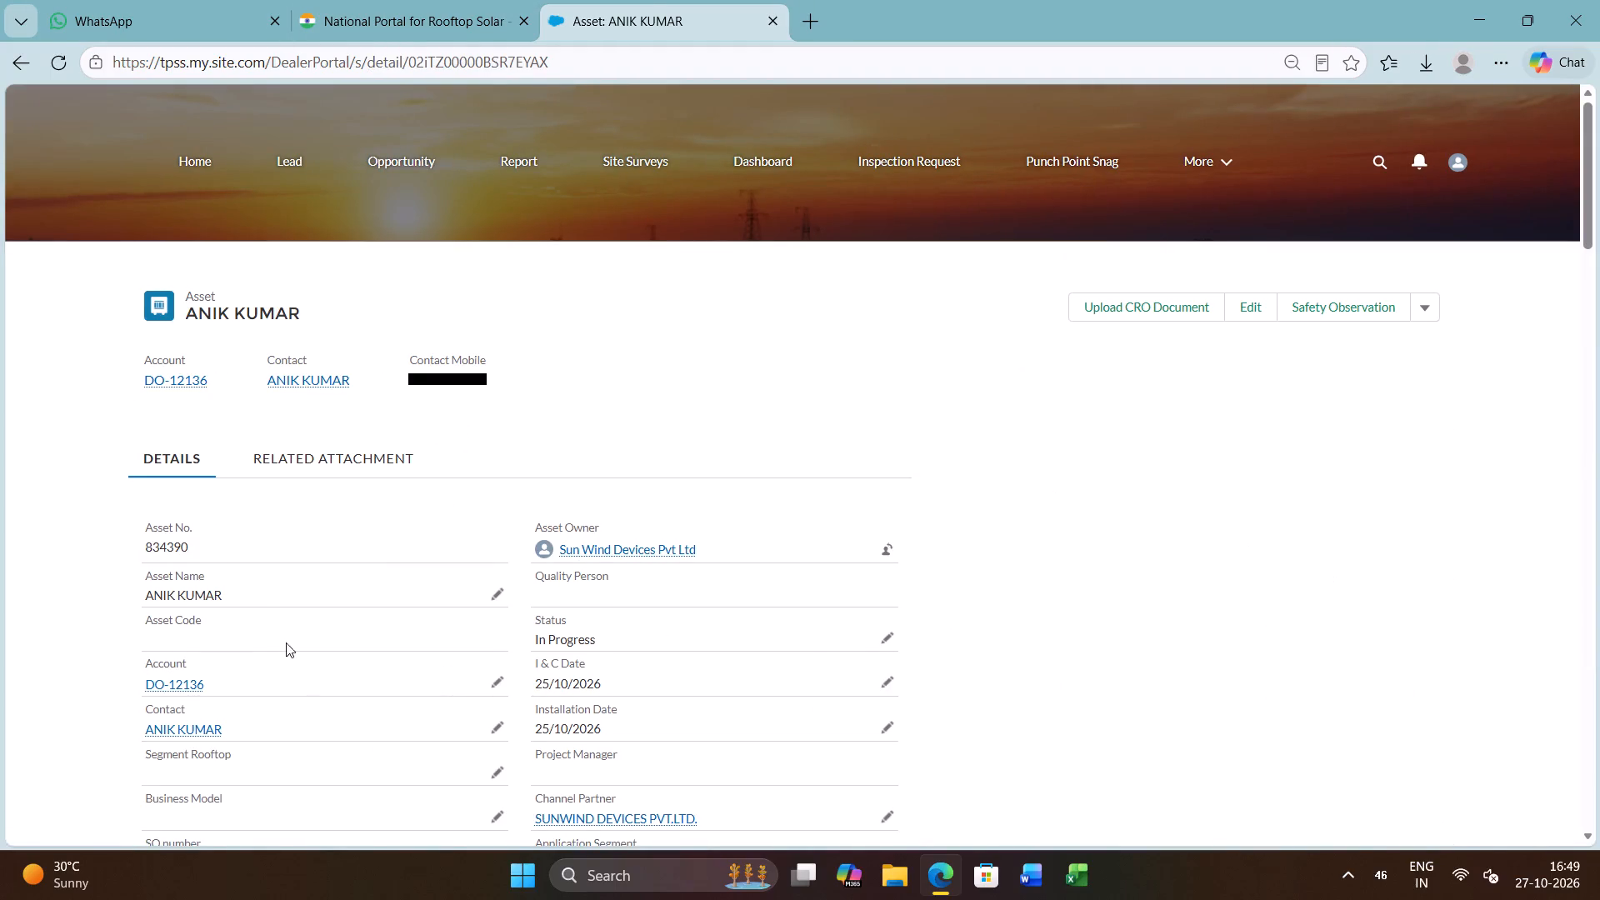
# Review the asset's related attachments, including its history, line items, notes and inspection request sections.
pyautogui.click(360, 462)
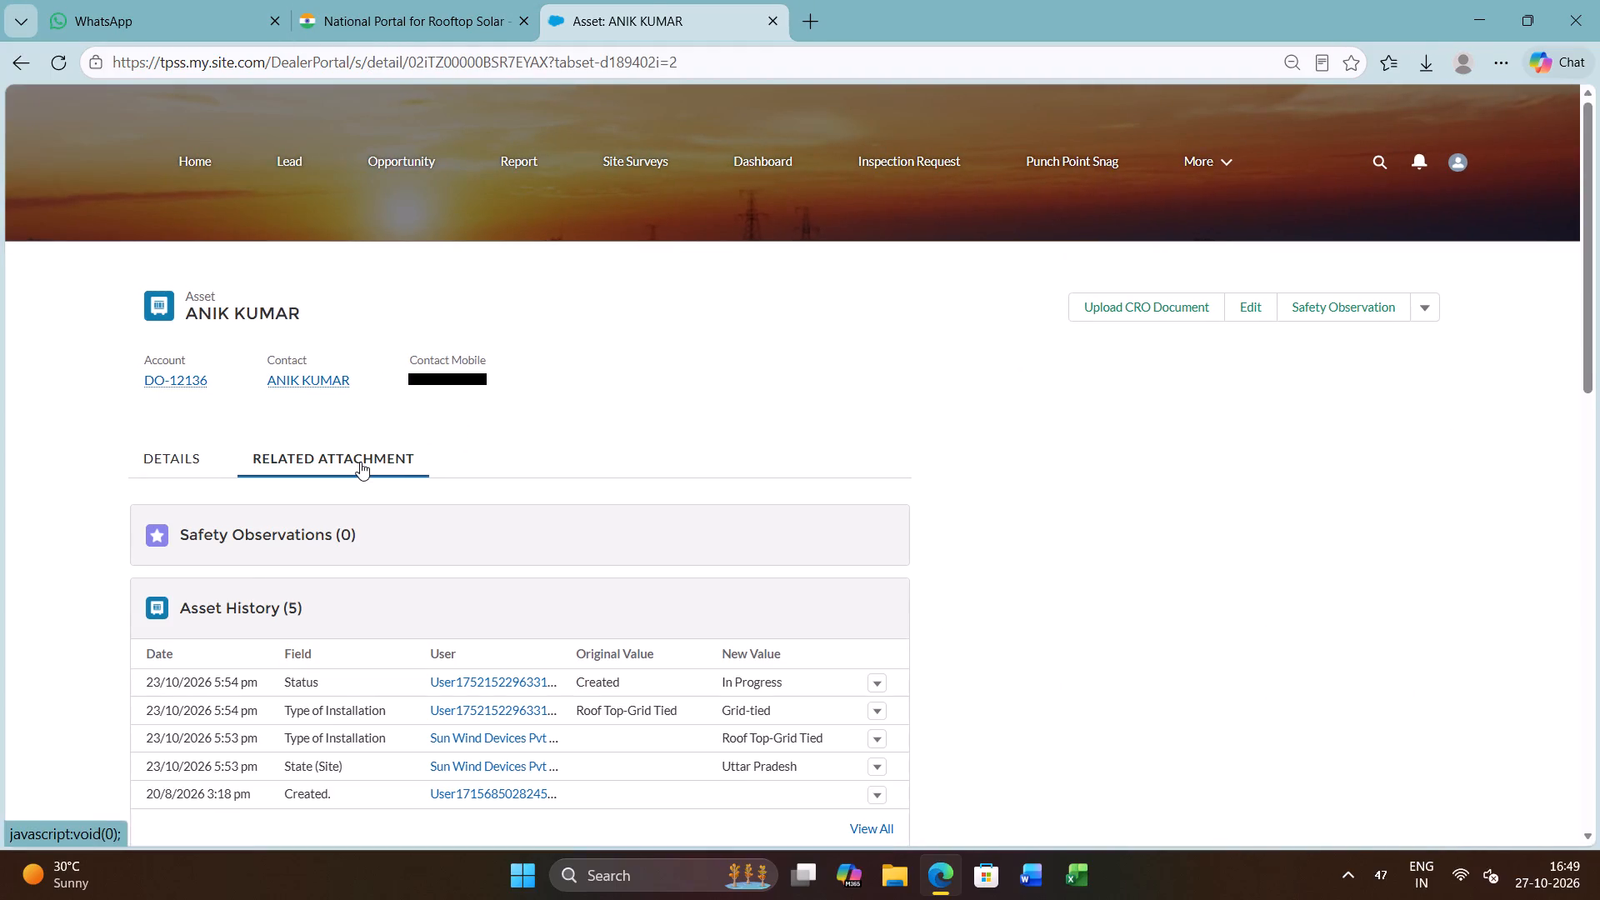
pyautogui.scroll(-2, 1188, 655)
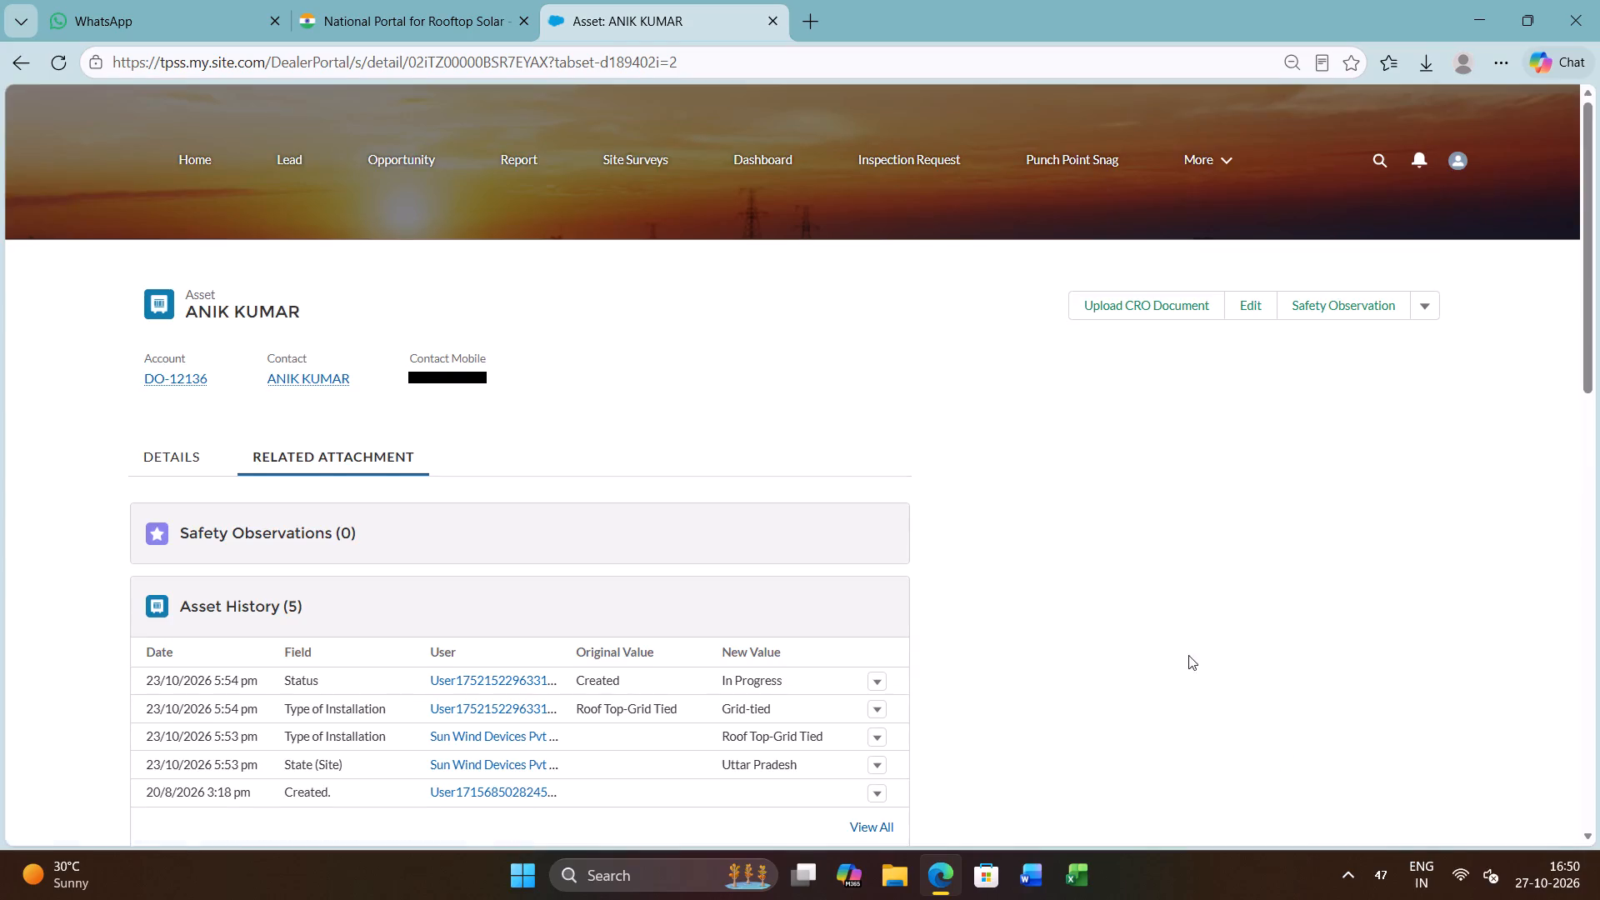
pyautogui.scroll(-4, 1188, 655)
pyautogui.scroll(-6, 1006, 609)
pyautogui.scroll(-3, 433, 497)
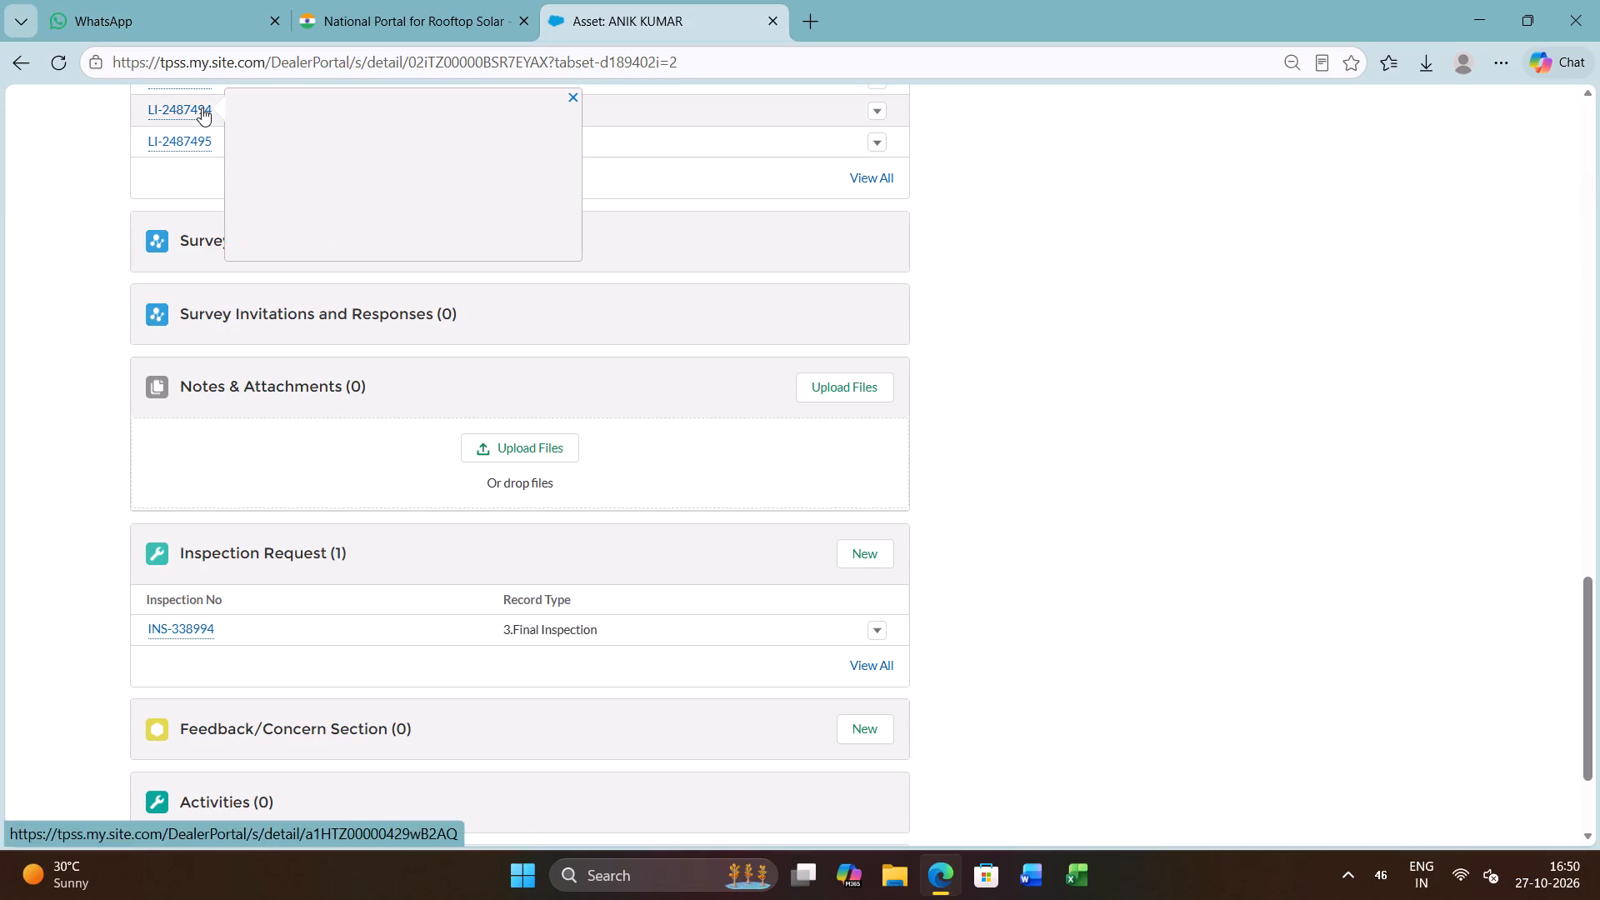
pyautogui.scroll(20, 1114, 543)
pyautogui.scroll(5, 1114, 543)
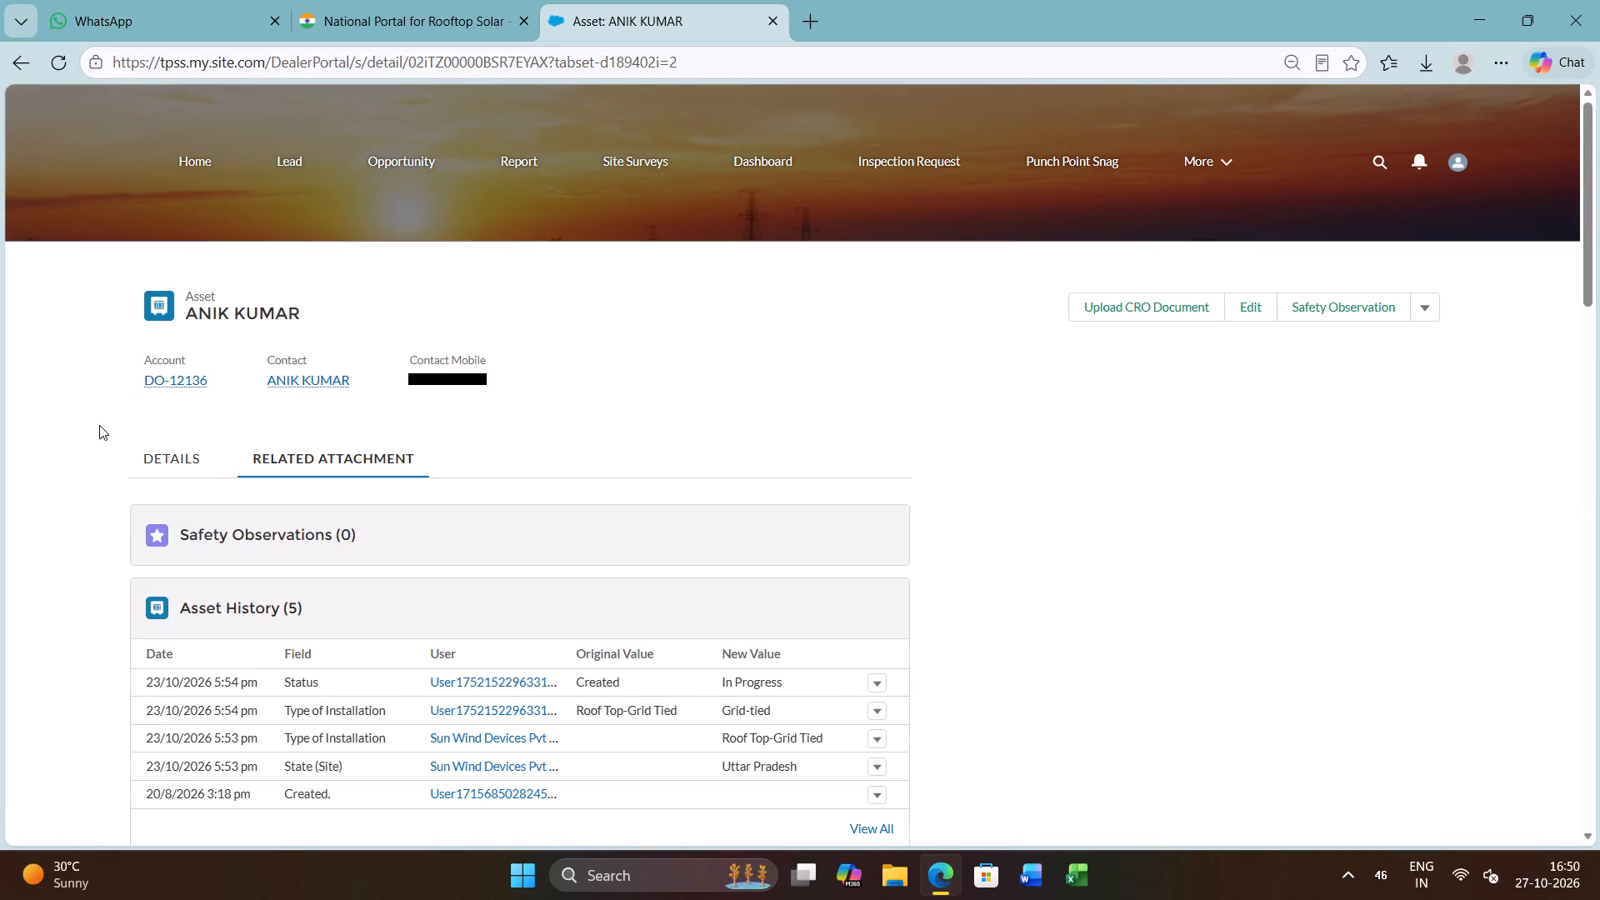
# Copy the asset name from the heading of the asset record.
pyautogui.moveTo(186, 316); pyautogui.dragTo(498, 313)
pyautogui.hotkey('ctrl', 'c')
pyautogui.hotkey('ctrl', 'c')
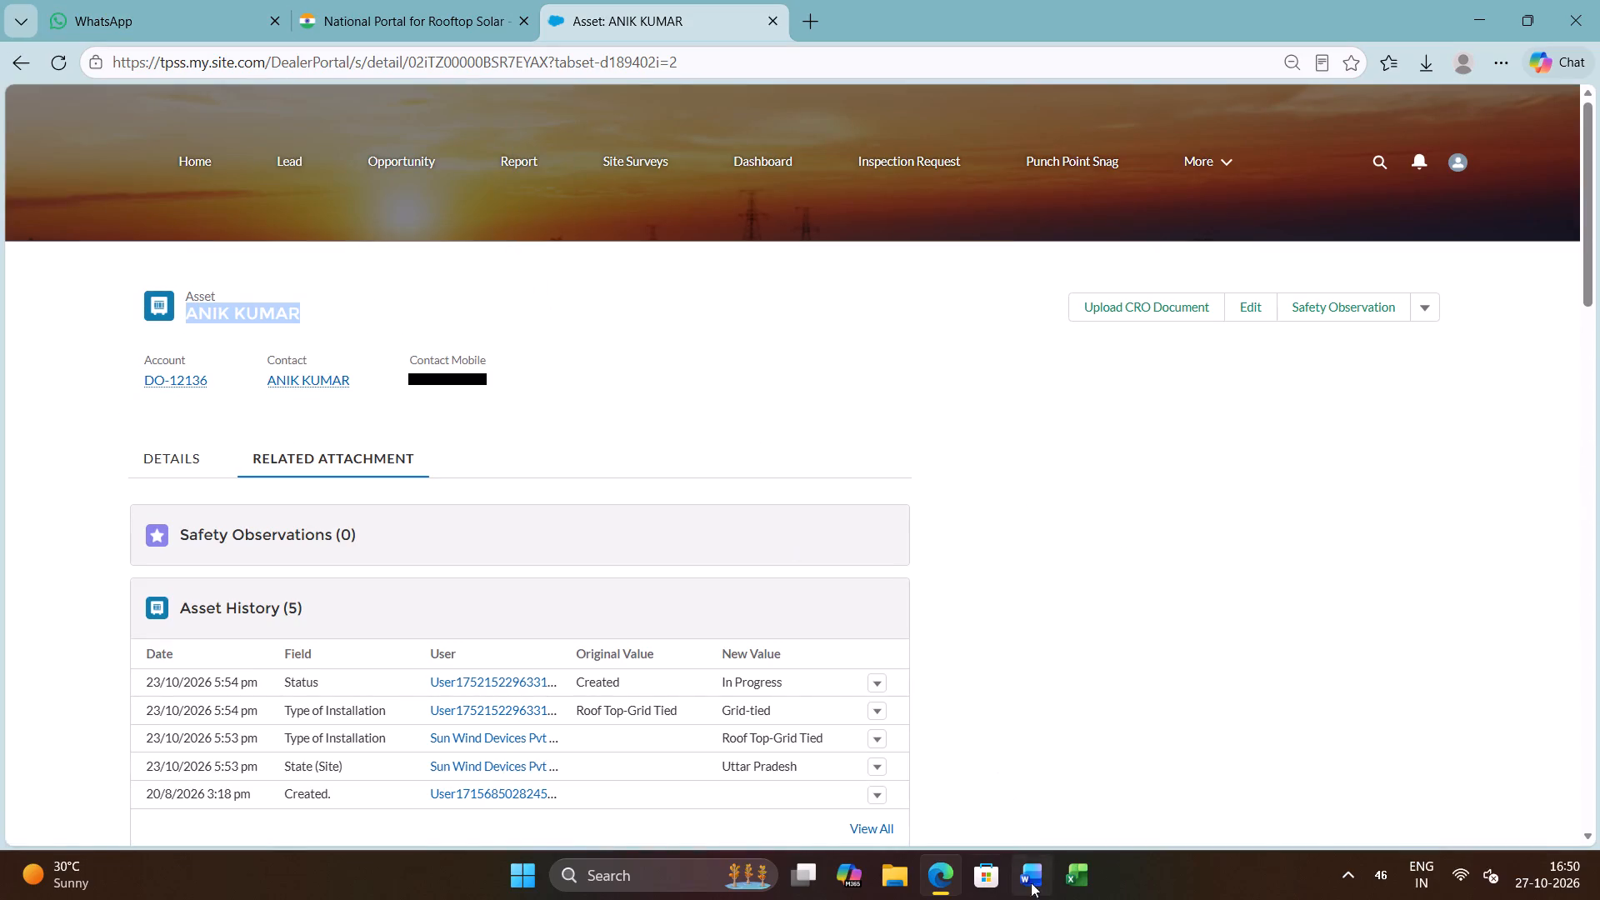
# Switch to Excel and open the recent workbook WARRANTY ISSUED BUT NOT GENERATED.
pyautogui.click(1085, 883)
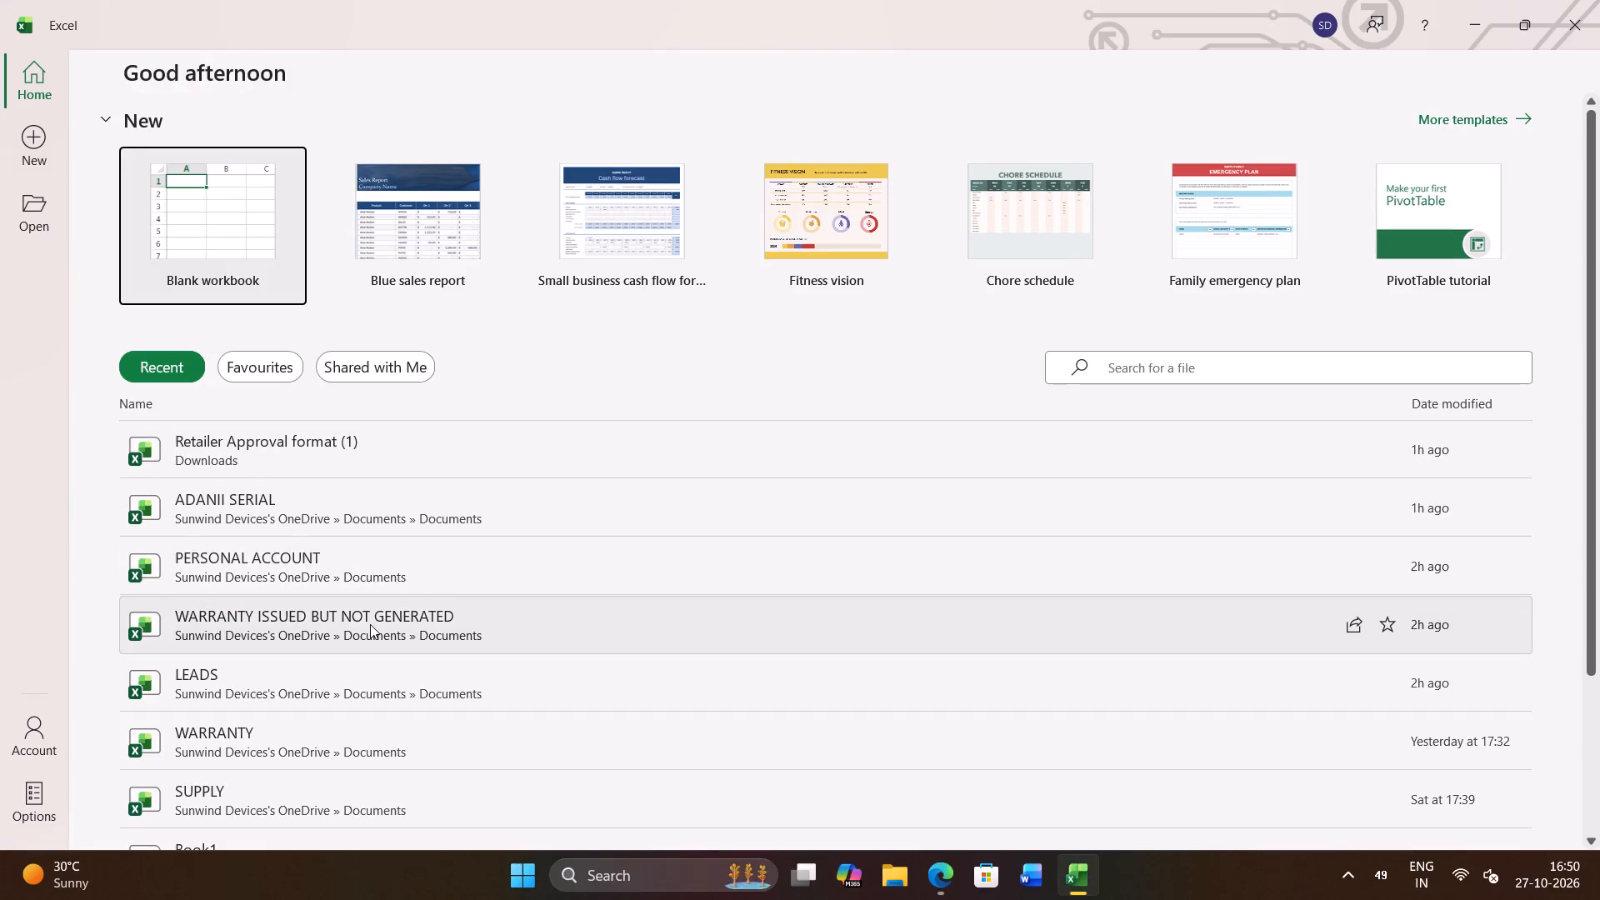
pyautogui.click(370, 624)
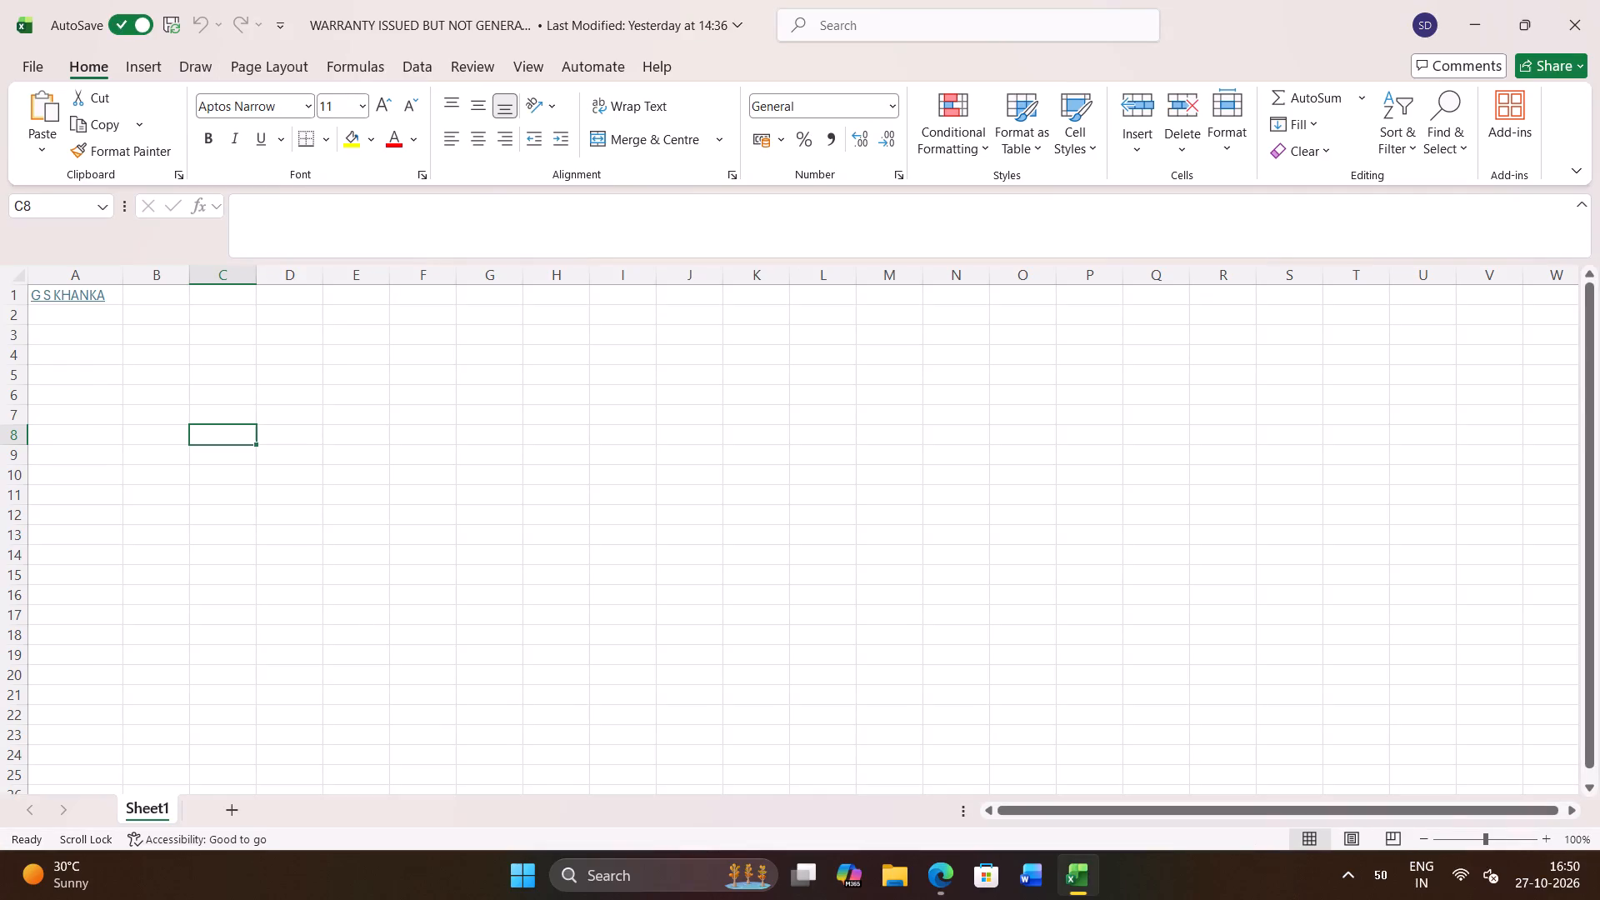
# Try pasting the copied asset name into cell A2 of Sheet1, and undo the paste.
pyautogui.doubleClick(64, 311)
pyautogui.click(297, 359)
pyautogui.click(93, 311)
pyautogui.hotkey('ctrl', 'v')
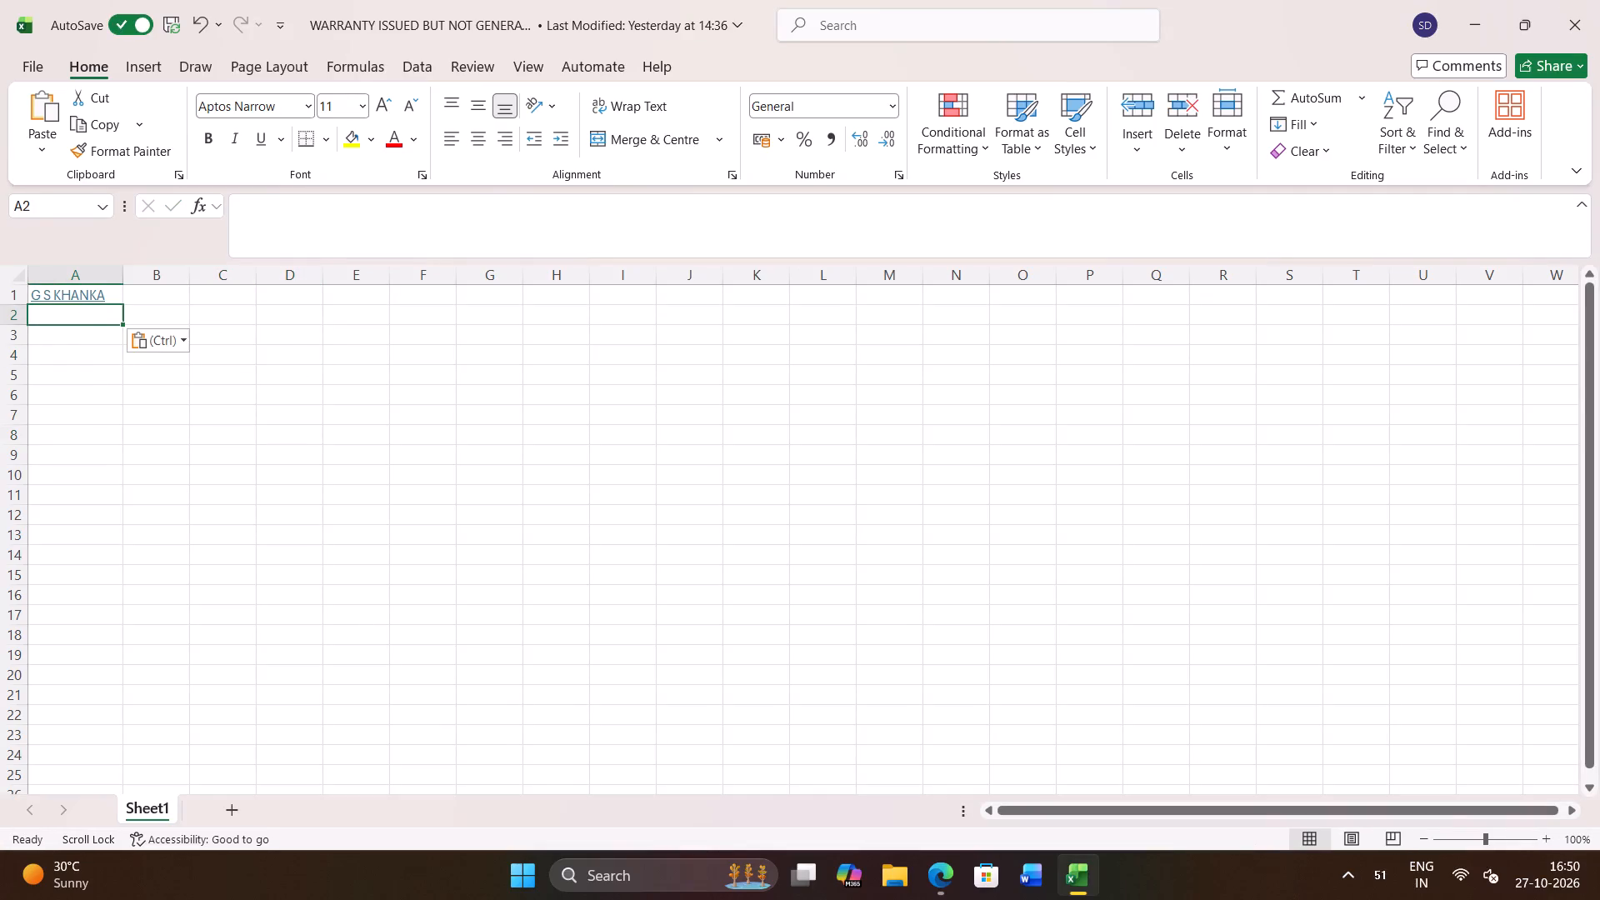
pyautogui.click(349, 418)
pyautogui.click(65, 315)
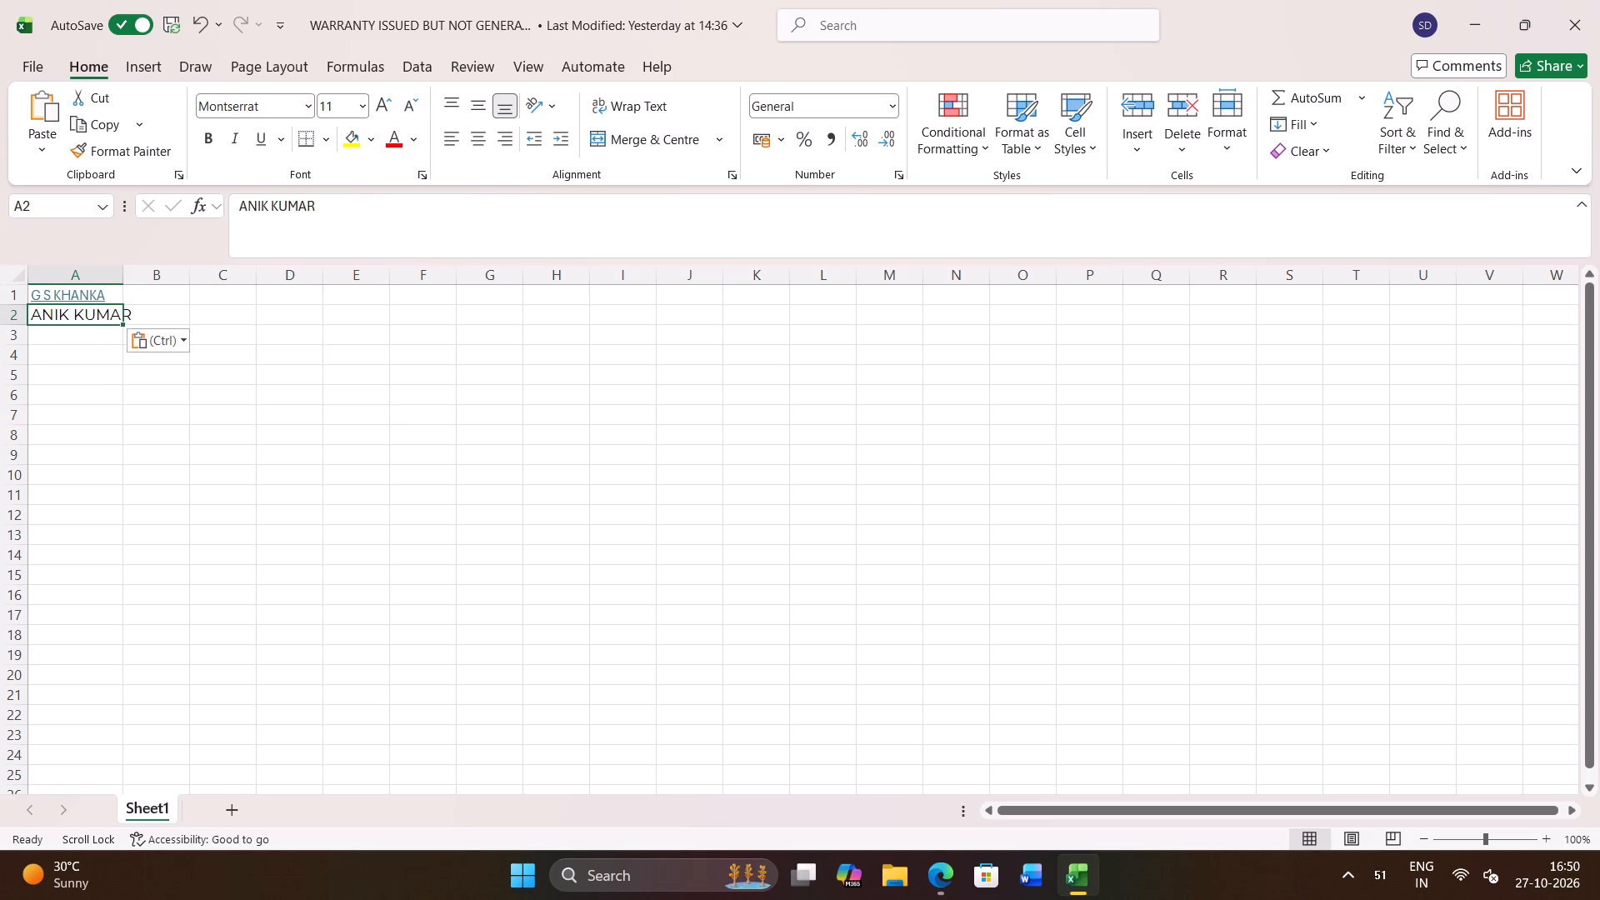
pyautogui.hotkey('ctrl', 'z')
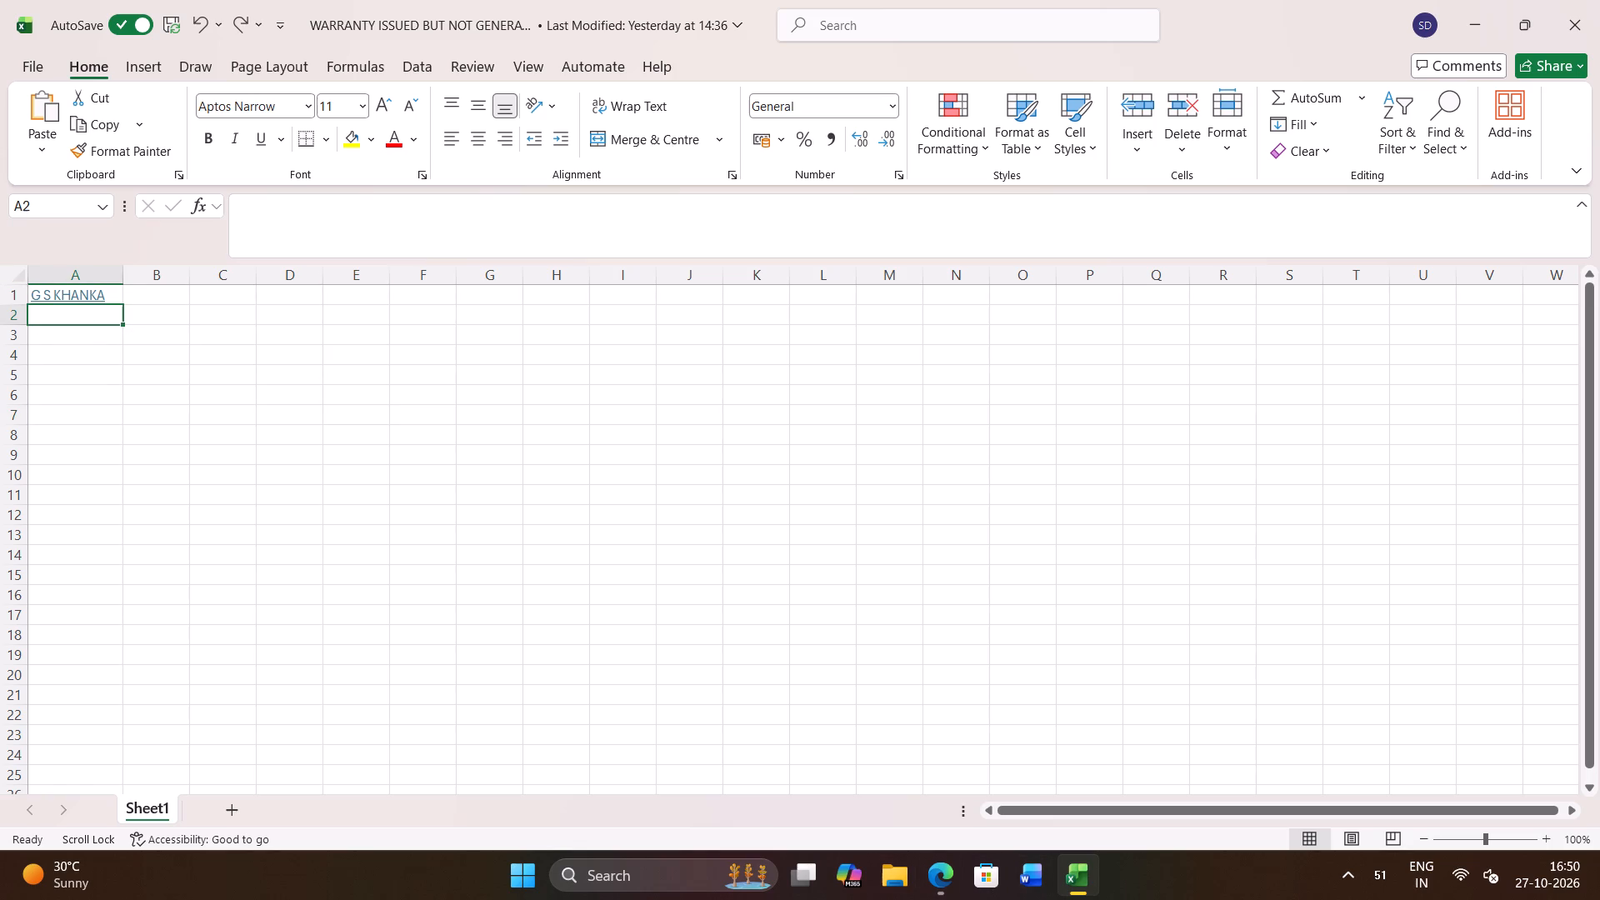
# Follow the hyperlink in cell A1 to view its linked asset record in the browser.
pyautogui.click(63, 292)
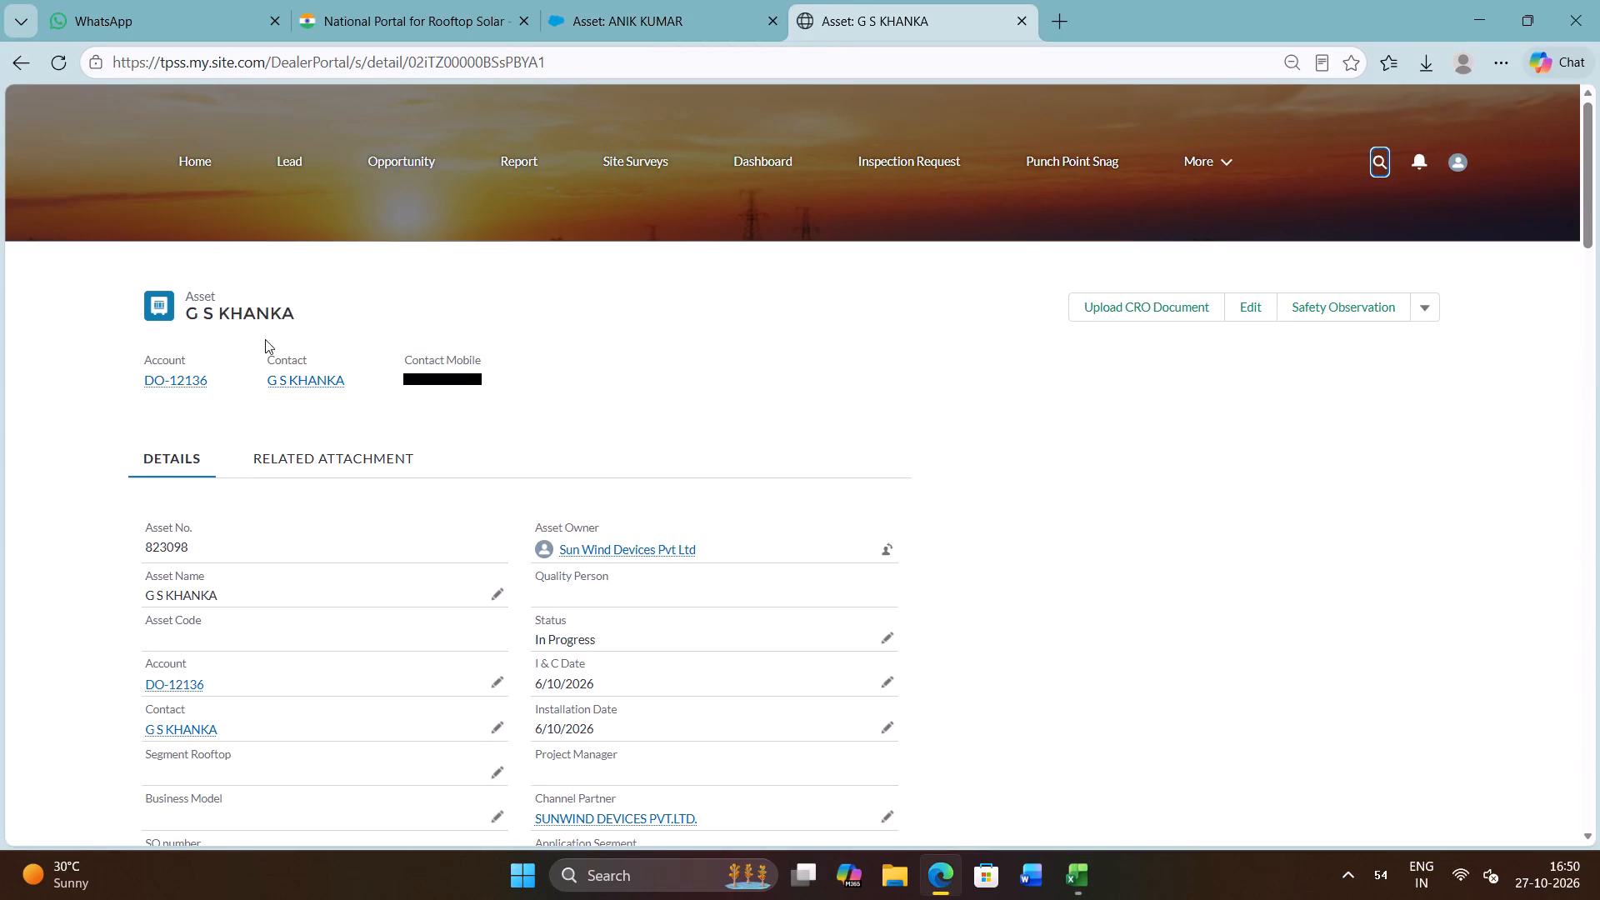
# Return to the asset record found through the "anik" search, show its details, and copy the asset name from the heading.
pyautogui.click(651, 0)
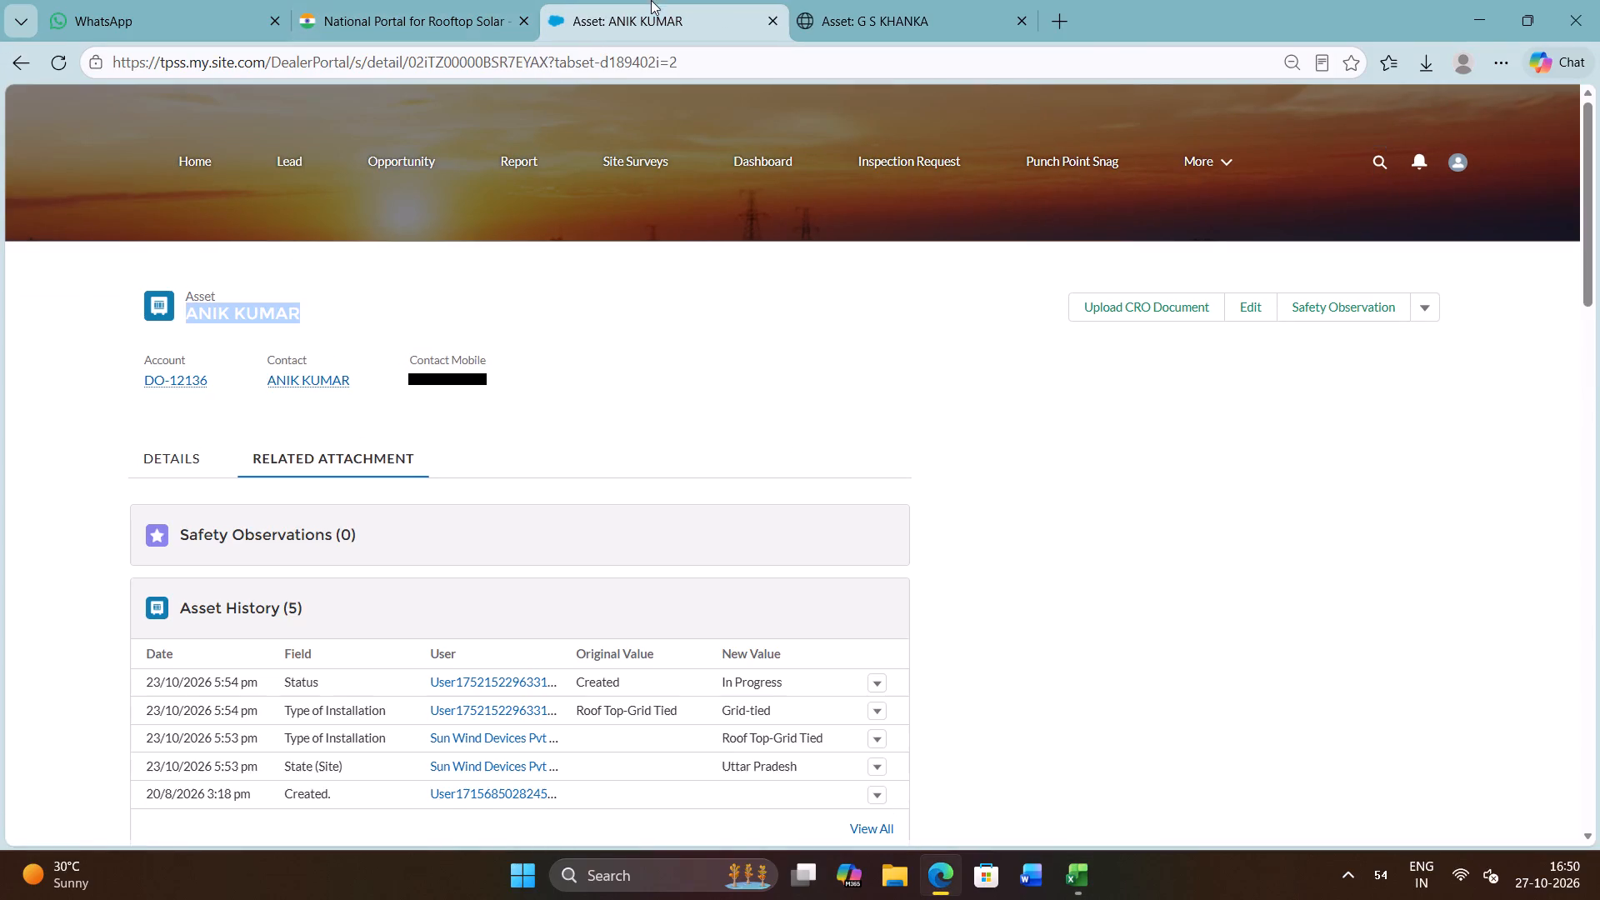
pyautogui.click(45, 412)
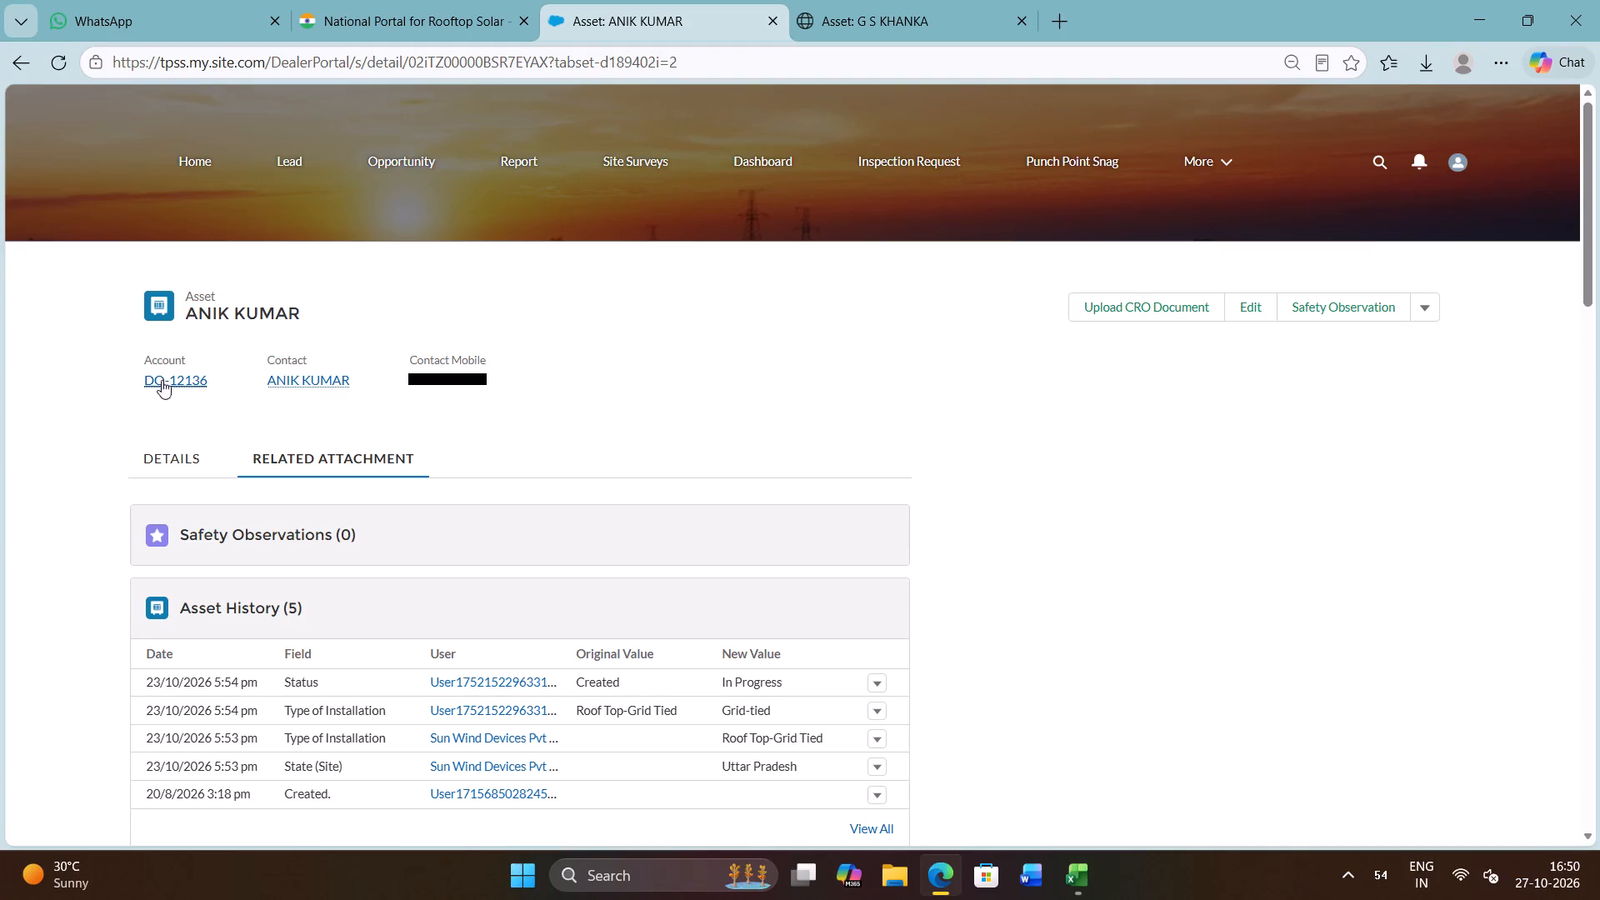
pyautogui.click(165, 445)
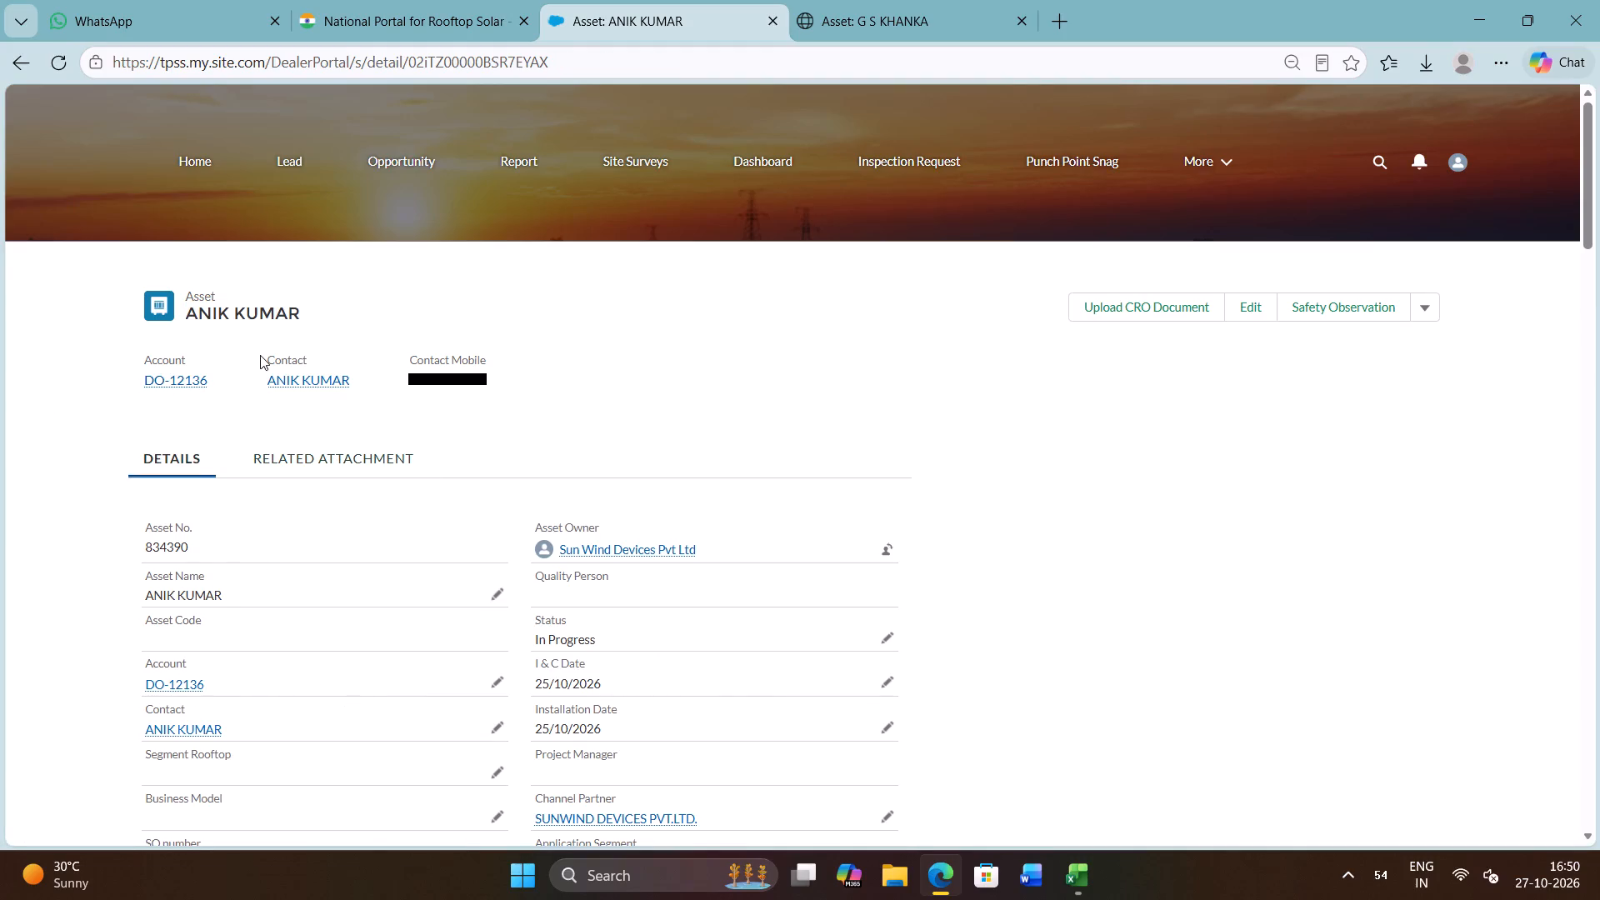
pyautogui.moveTo(186, 313); pyautogui.dragTo(347, 317)
pyautogui.hotkey('ctrl', 'c')
pyautogui.hotkey('ctrl', 'c')
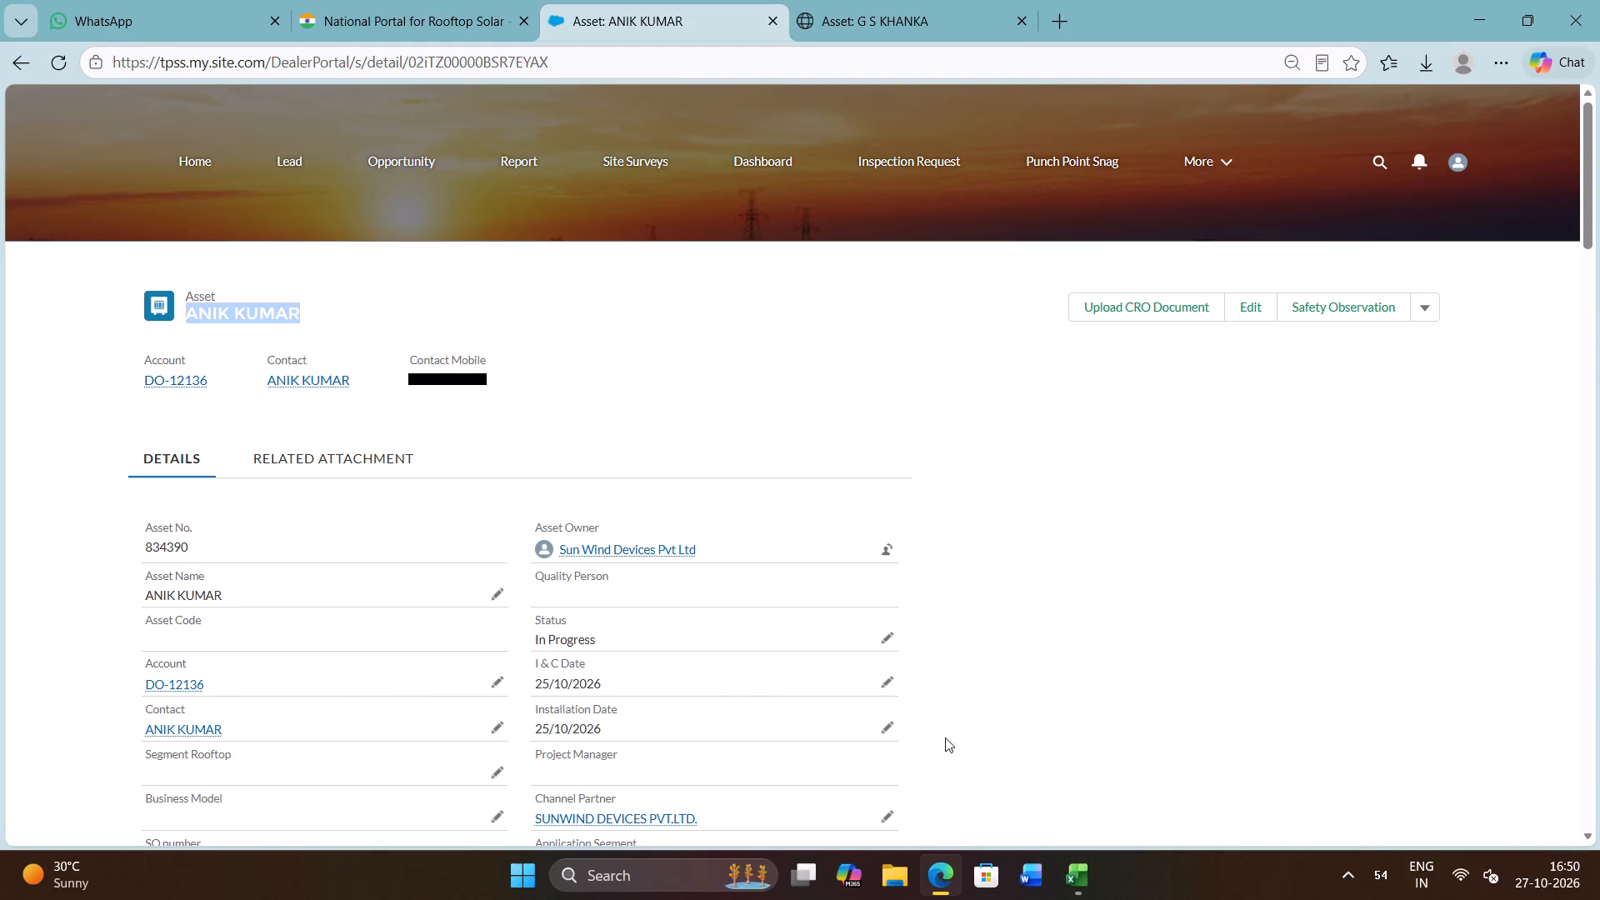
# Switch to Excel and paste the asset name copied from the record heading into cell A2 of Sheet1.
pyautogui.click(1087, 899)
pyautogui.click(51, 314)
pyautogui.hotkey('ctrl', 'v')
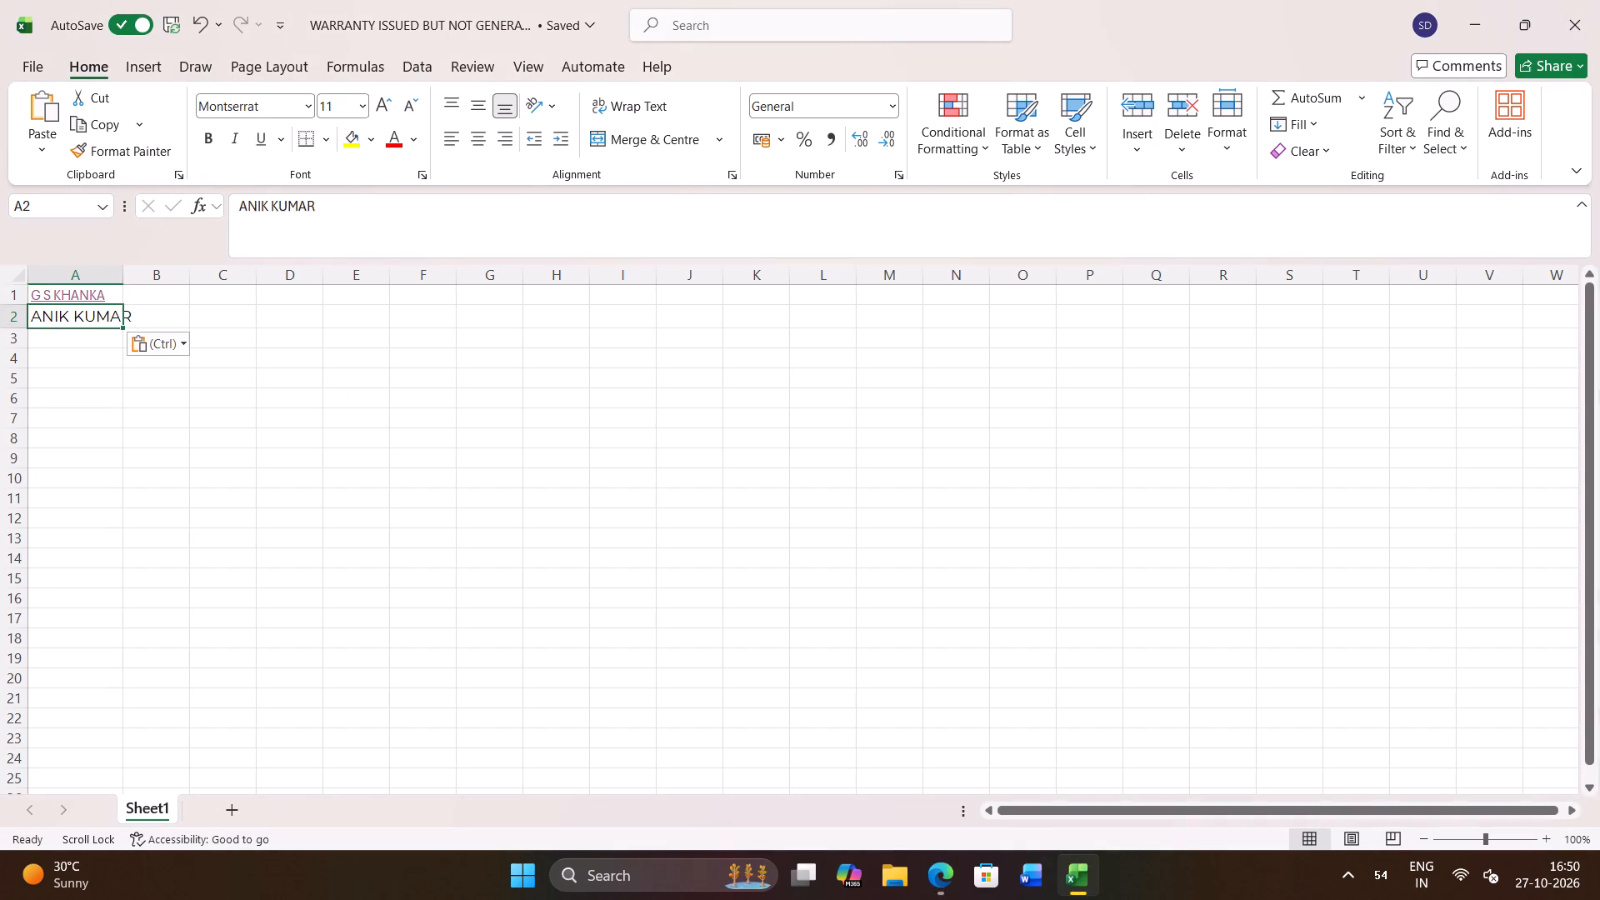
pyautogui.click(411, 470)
# Return to the asset record in the browser and copy the value of the Asset Name field in its details.
pyautogui.click(954, 899)
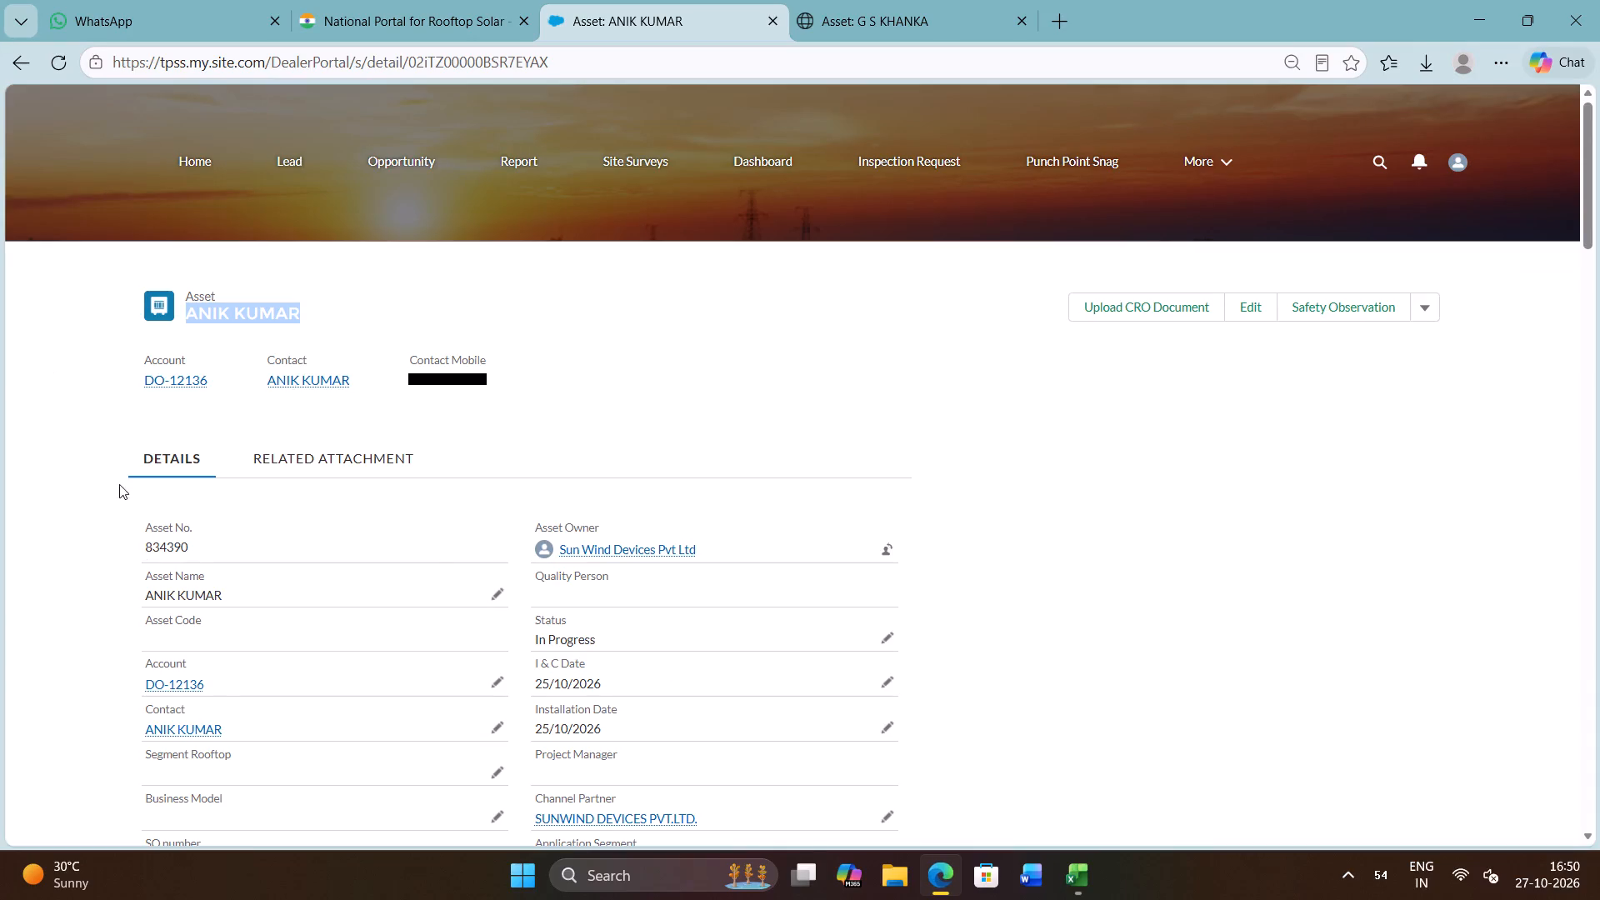
pyautogui.moveTo(144, 595); pyautogui.dragTo(242, 595)
pyautogui.hotkey('ctrl', 'c')
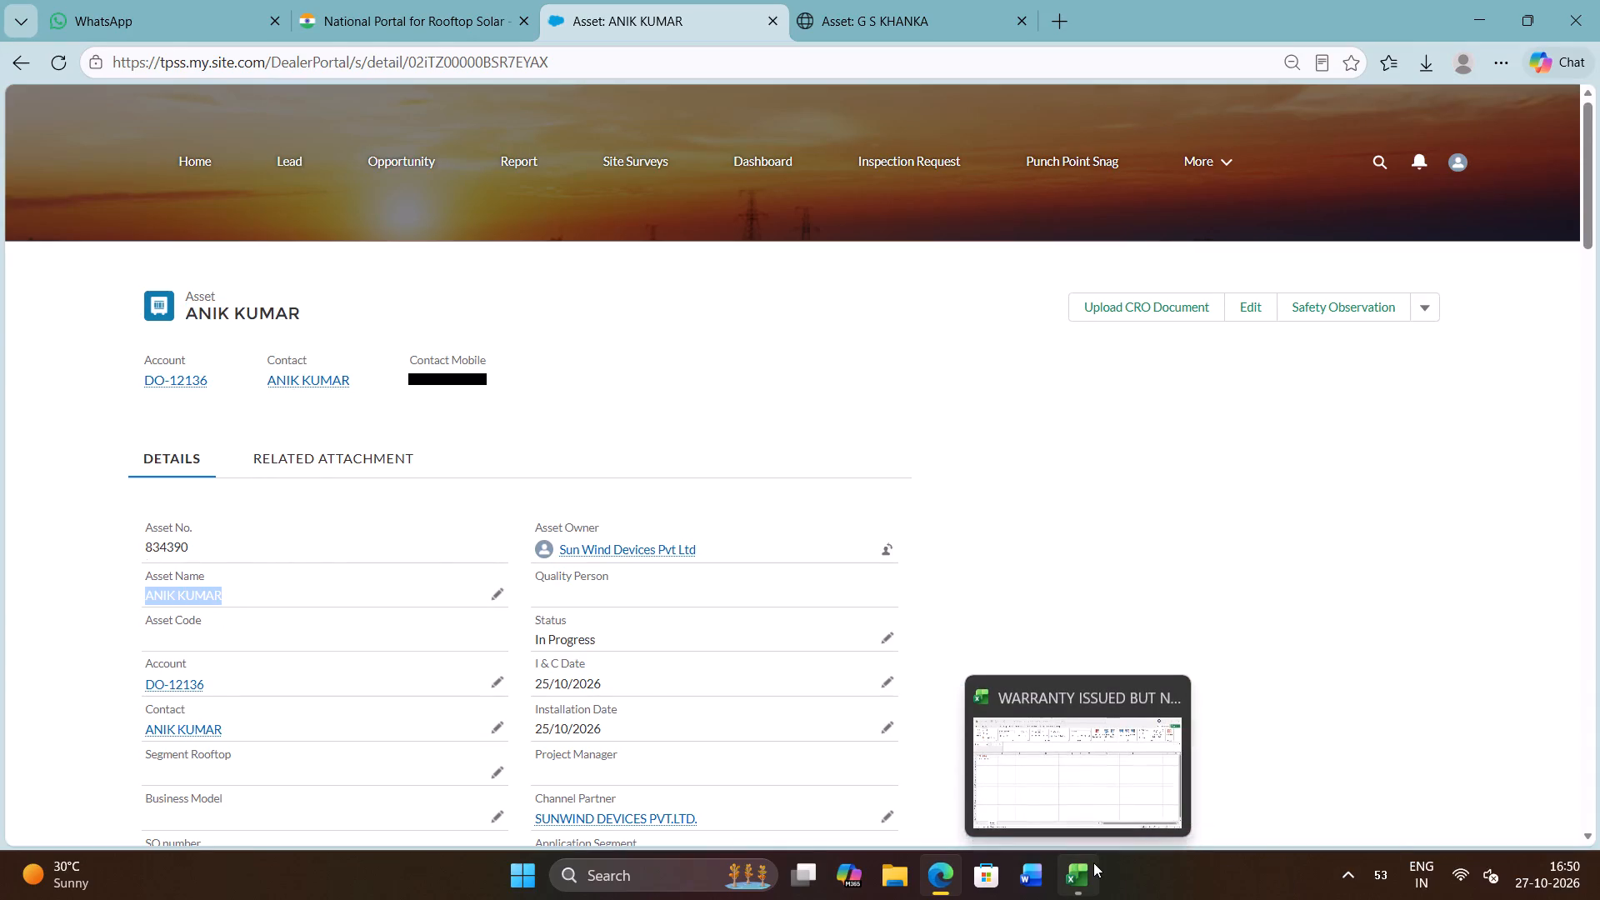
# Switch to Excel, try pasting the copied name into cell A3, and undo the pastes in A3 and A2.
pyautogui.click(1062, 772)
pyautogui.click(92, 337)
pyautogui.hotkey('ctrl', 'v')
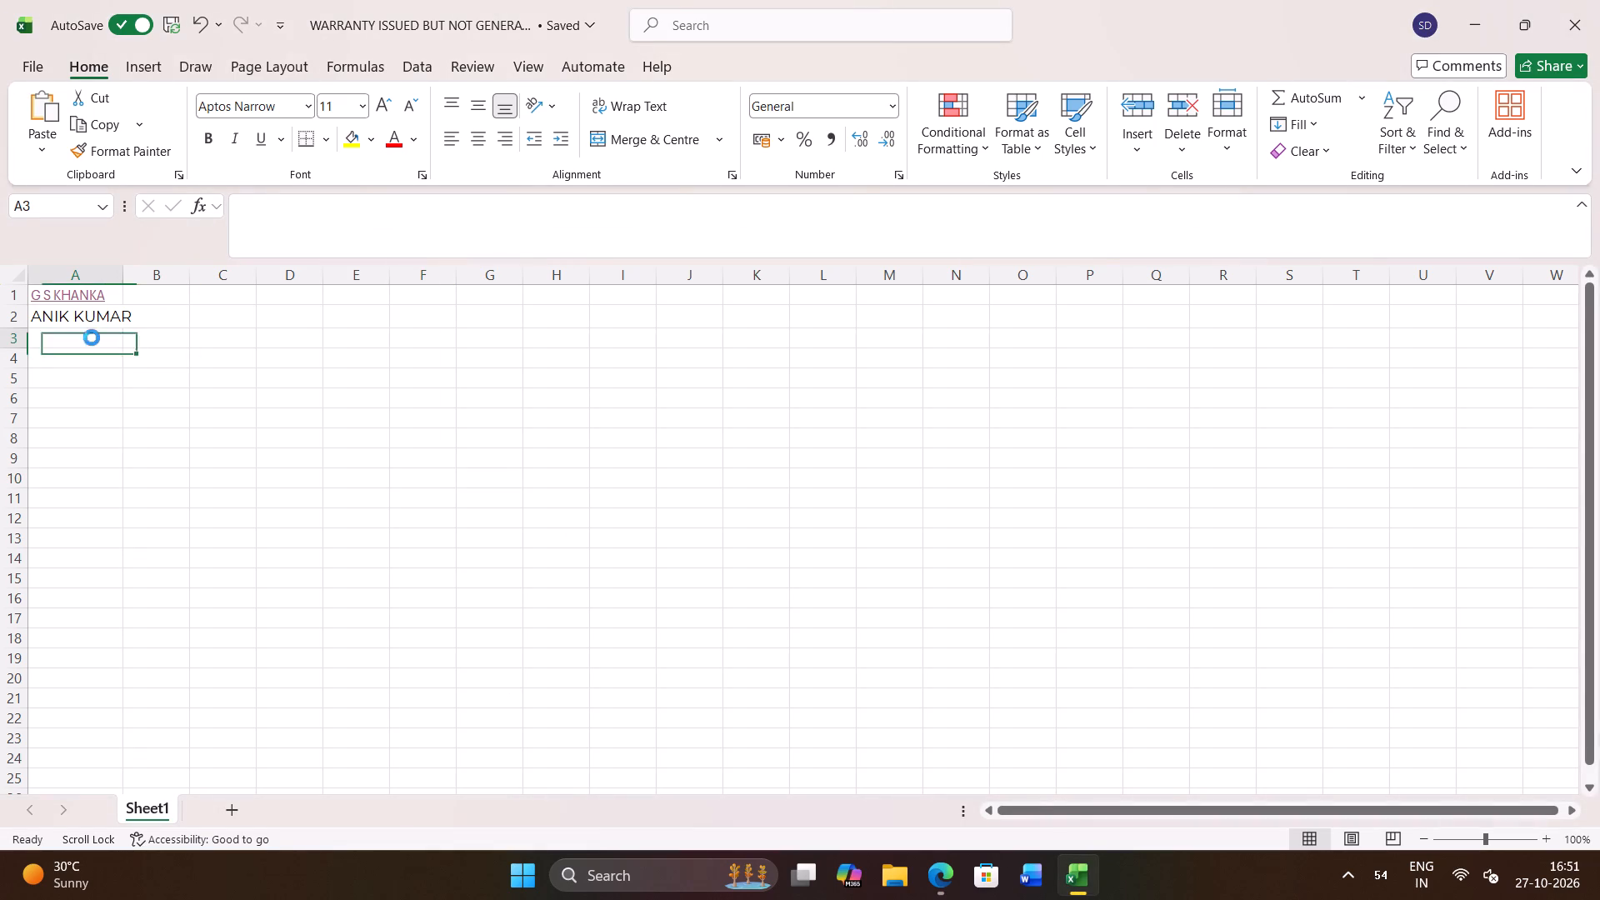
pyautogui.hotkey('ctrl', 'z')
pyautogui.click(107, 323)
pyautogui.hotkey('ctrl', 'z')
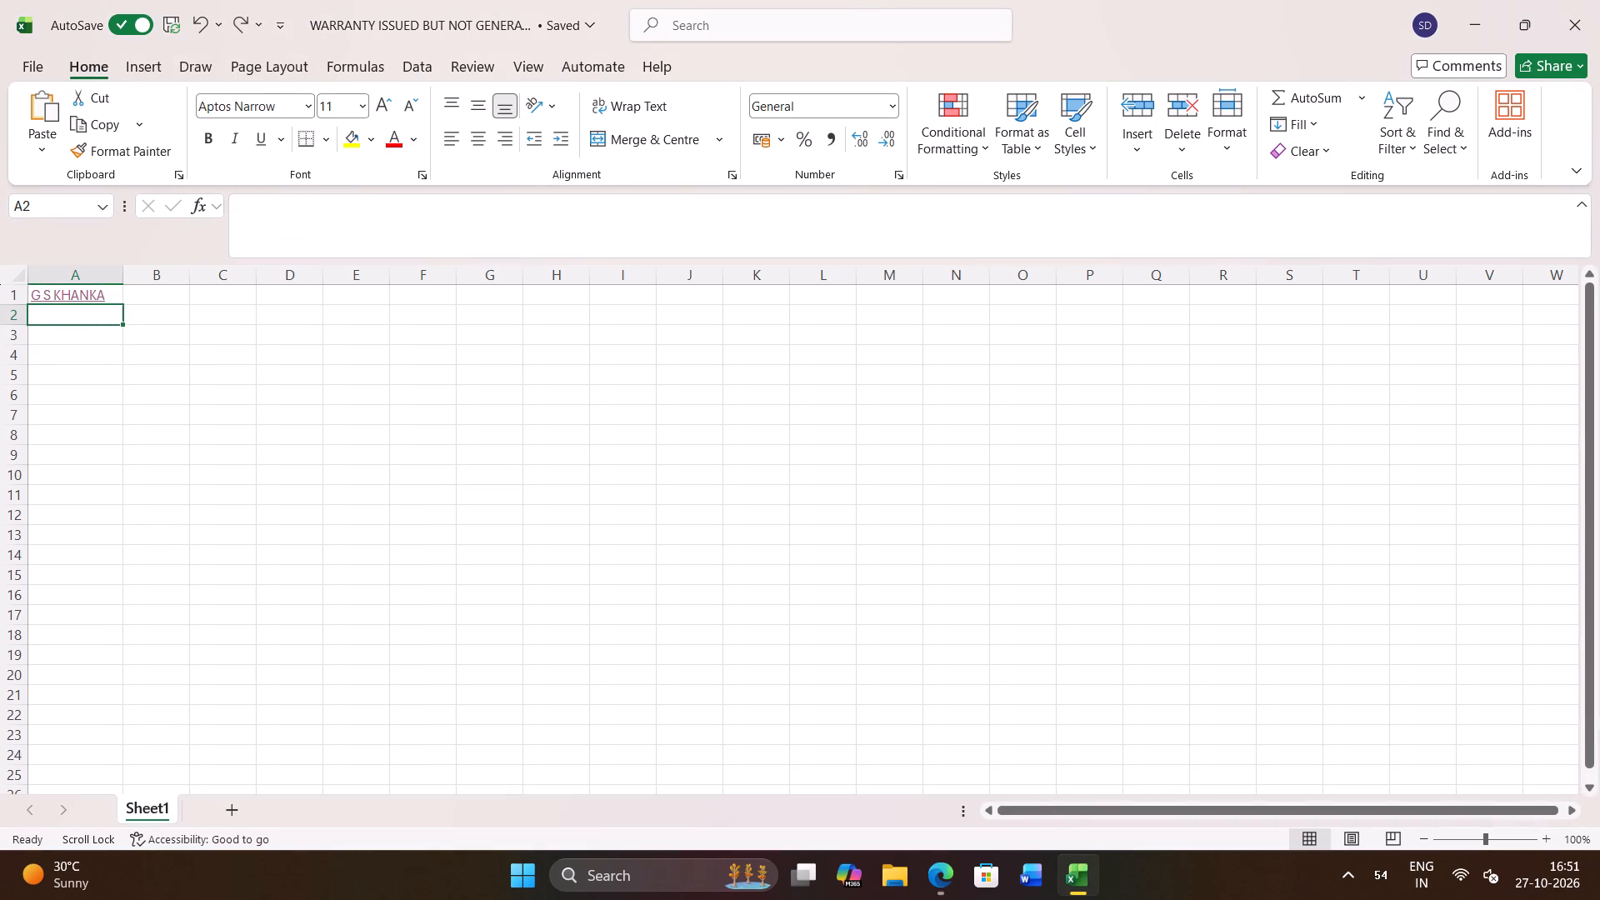
# Paste the copied asset name as plain text inside cell A2 of Sheet1, below the existing hyperlinked name.
pyautogui.click(83, 322)
pyautogui.doubleClick(75, 315)
pyautogui.hotkey('ctrl', 'v')
pyautogui.click(183, 392)
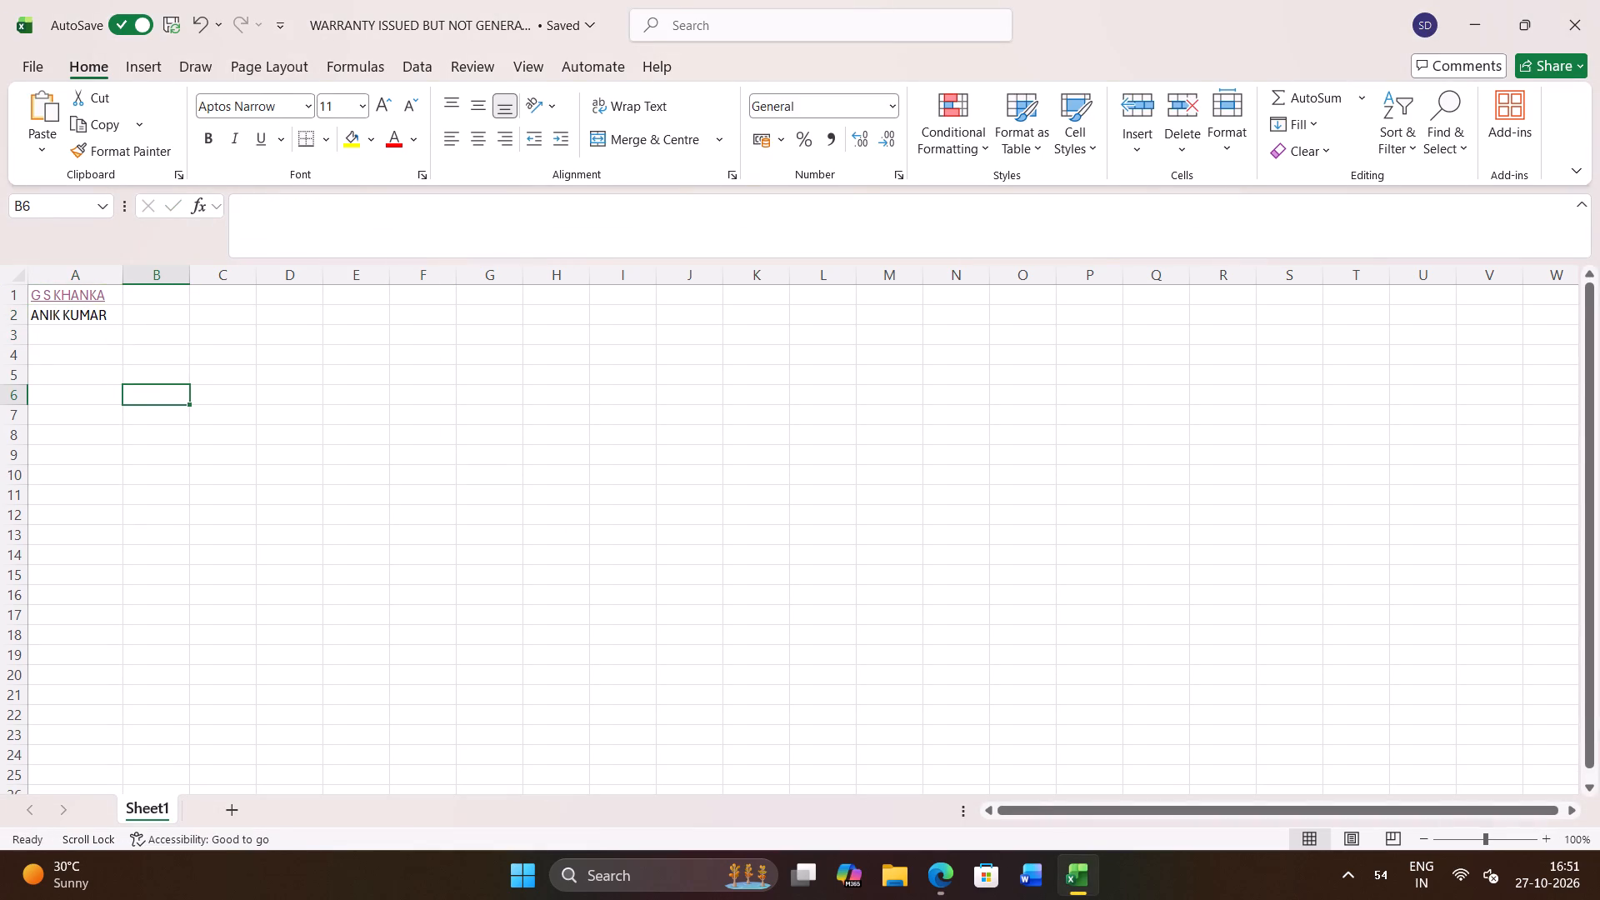
# Switch back to the open asset record in the browser.
pyautogui.click(926, 883)
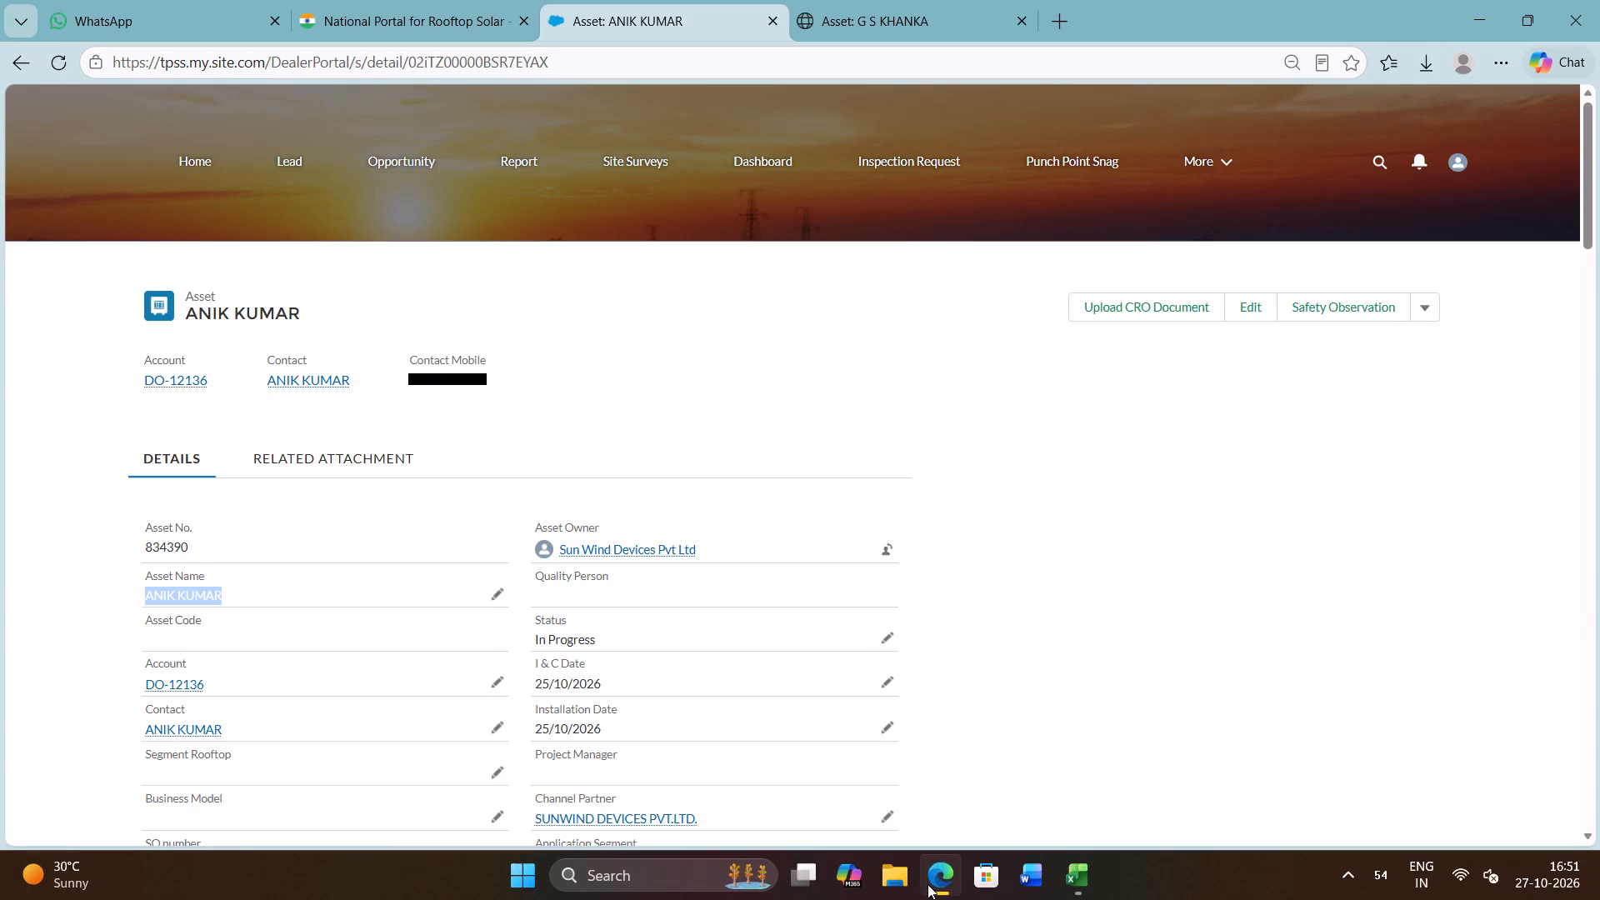
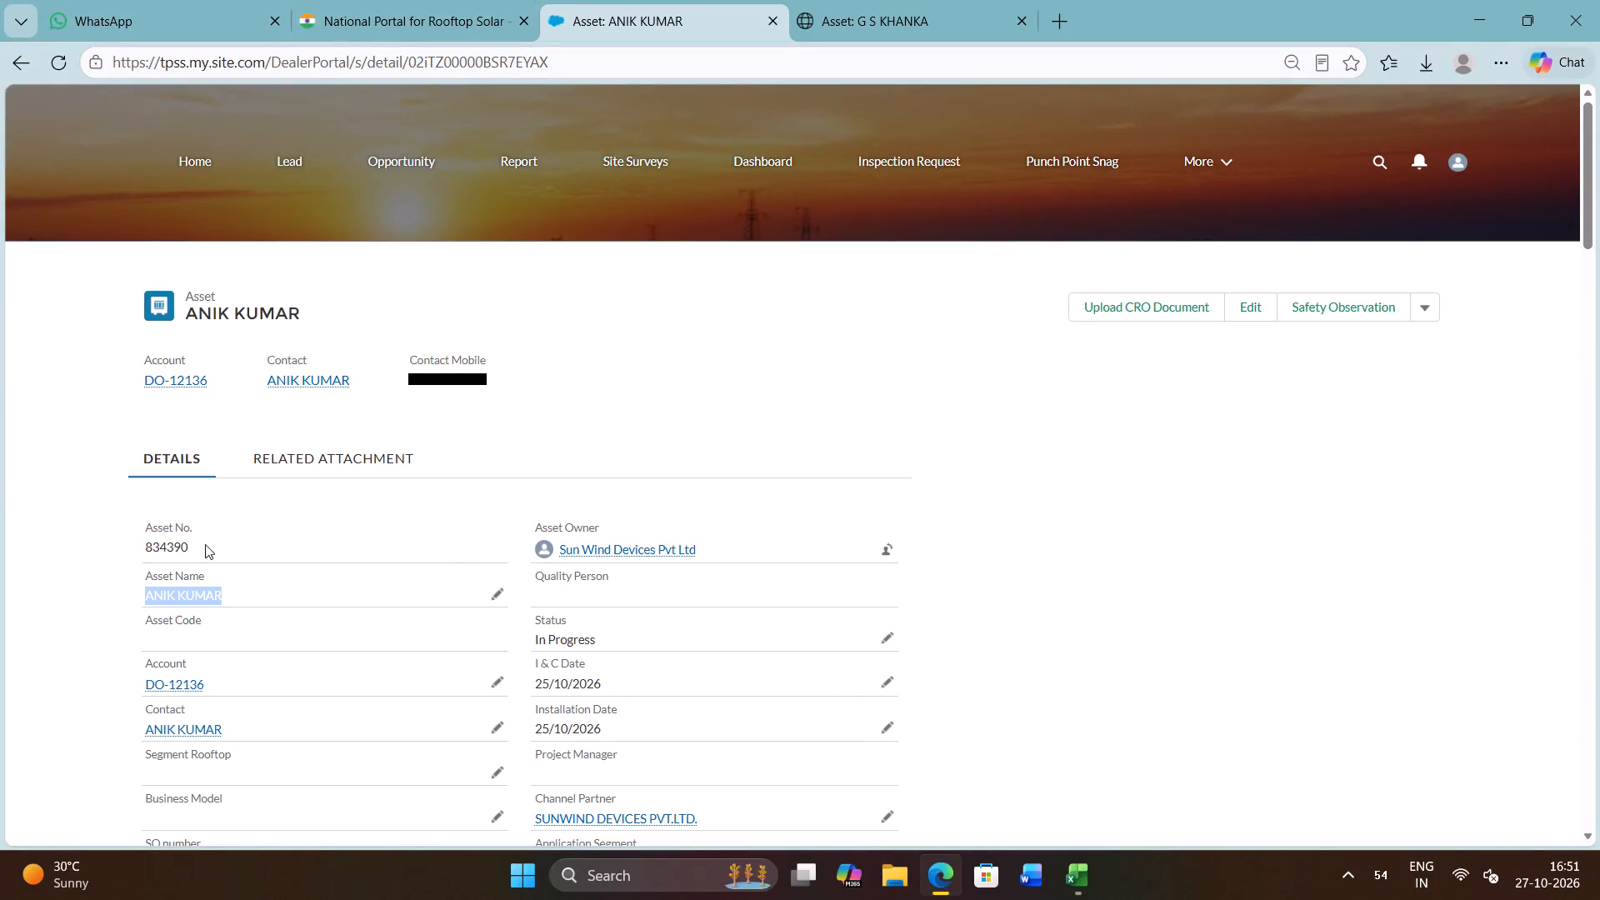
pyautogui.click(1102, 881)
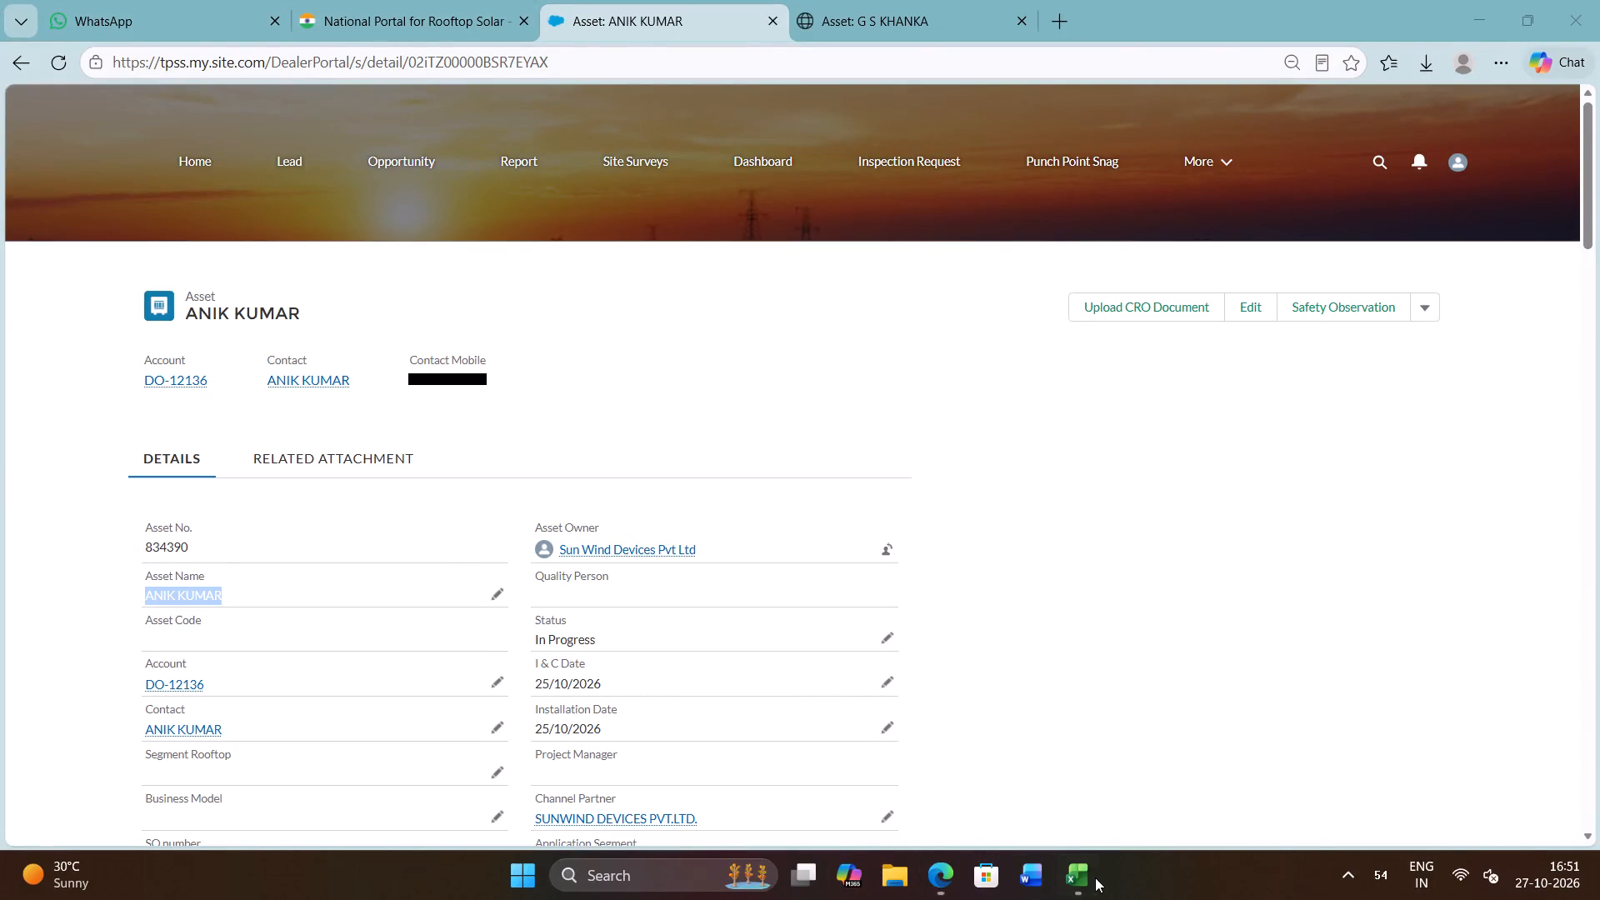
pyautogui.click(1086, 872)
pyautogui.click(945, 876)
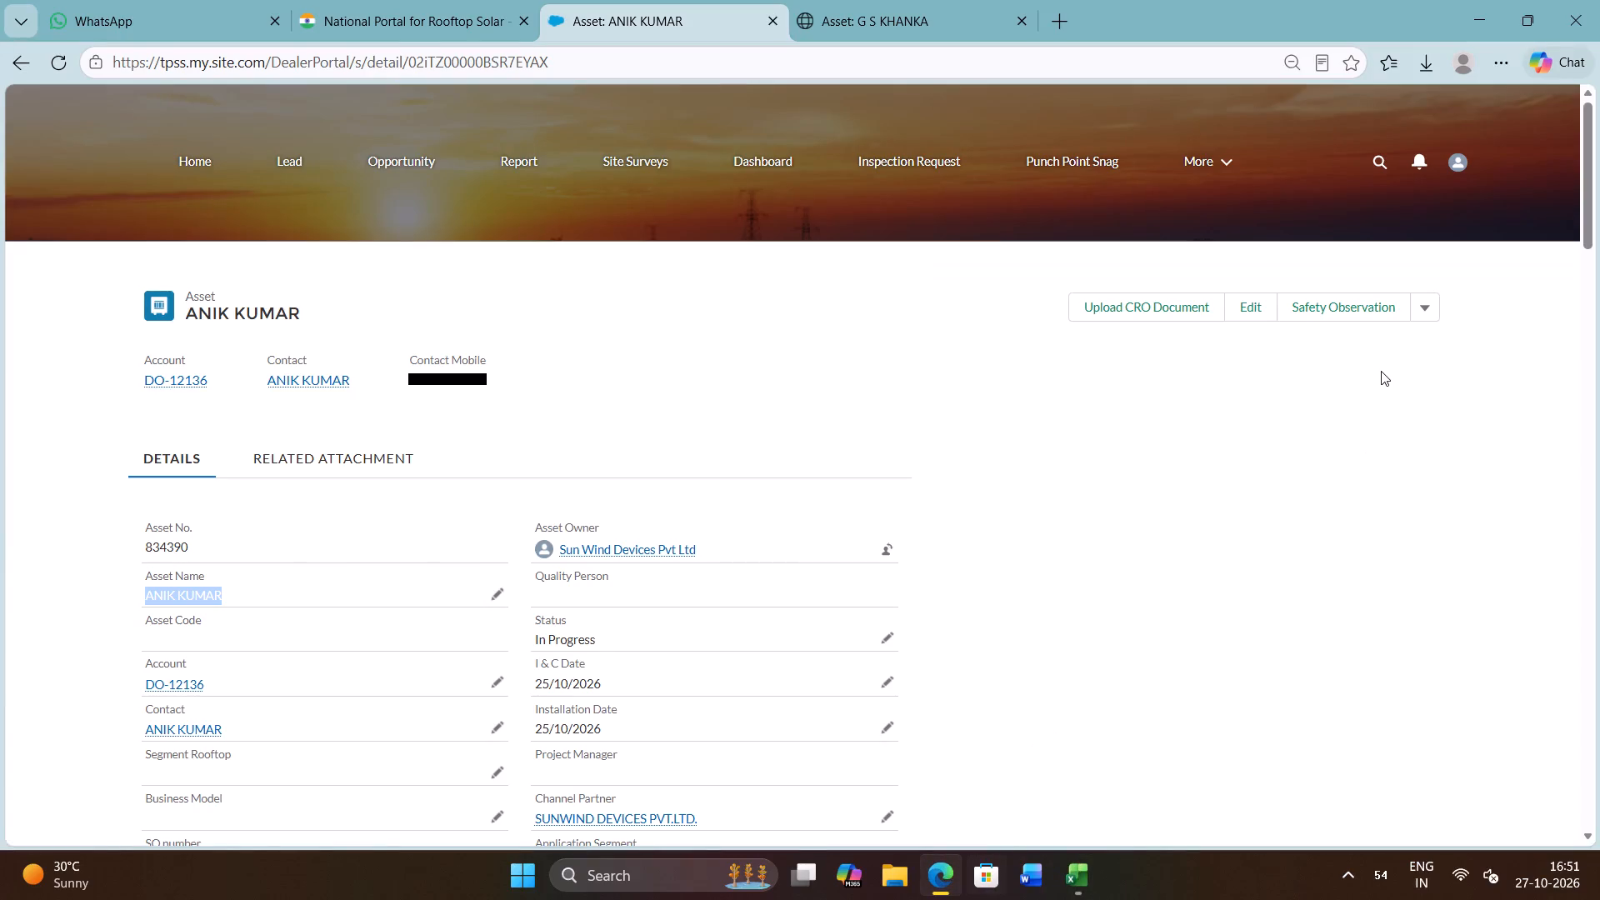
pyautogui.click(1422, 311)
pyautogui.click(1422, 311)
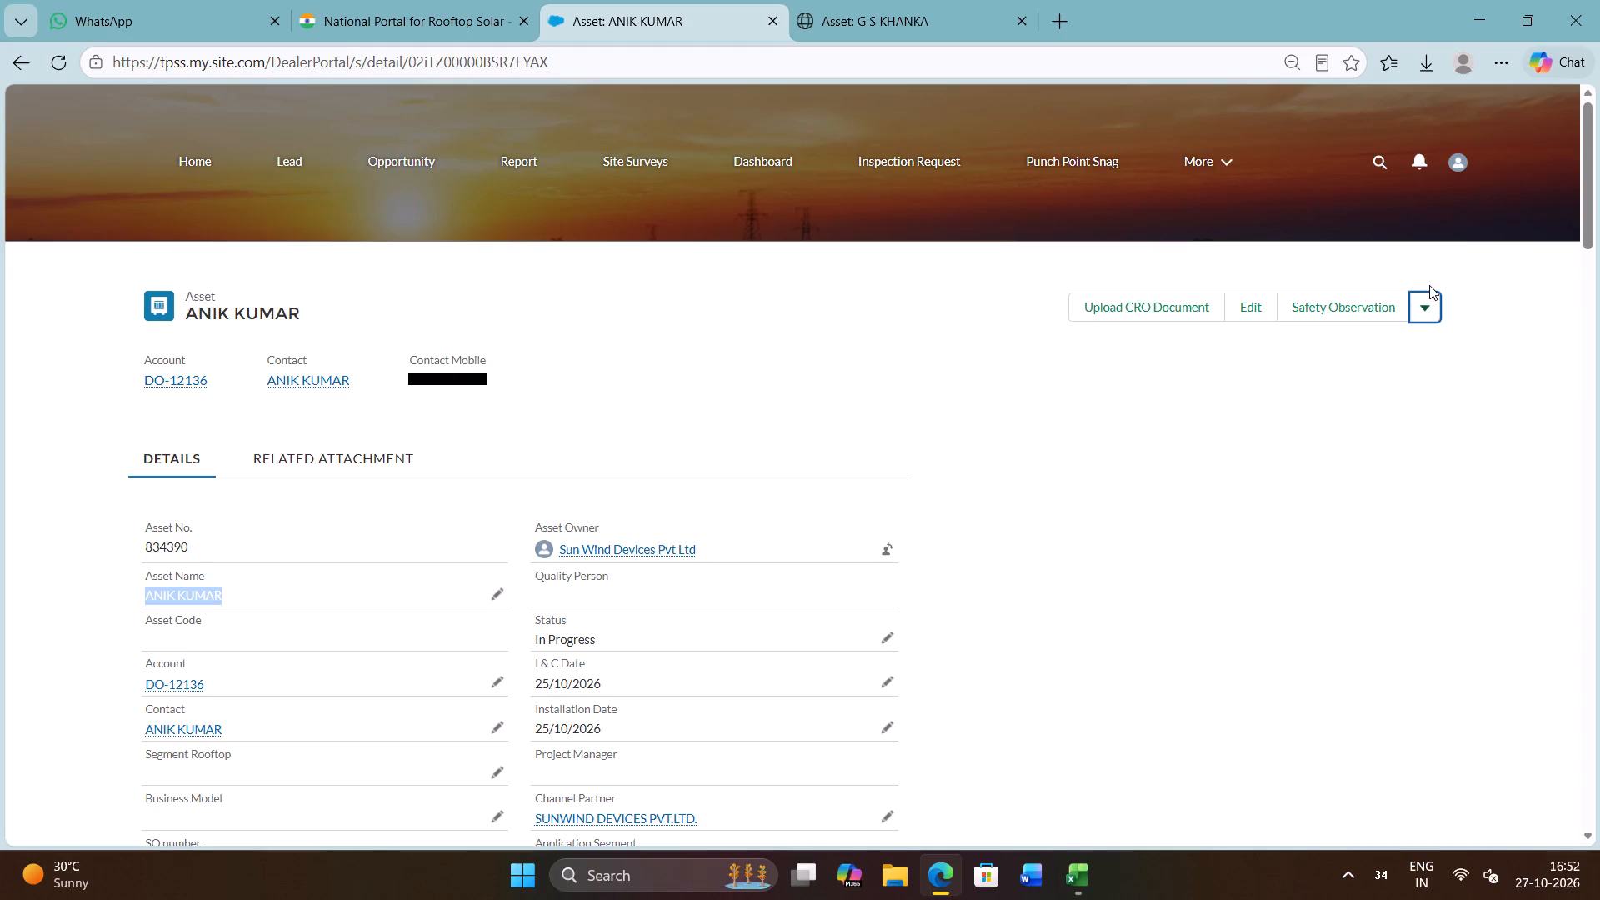
# Open the My Application list in the National Portal for Rooftop Solar and increase the number of applications shown per page.
pyautogui.click(362, 8)
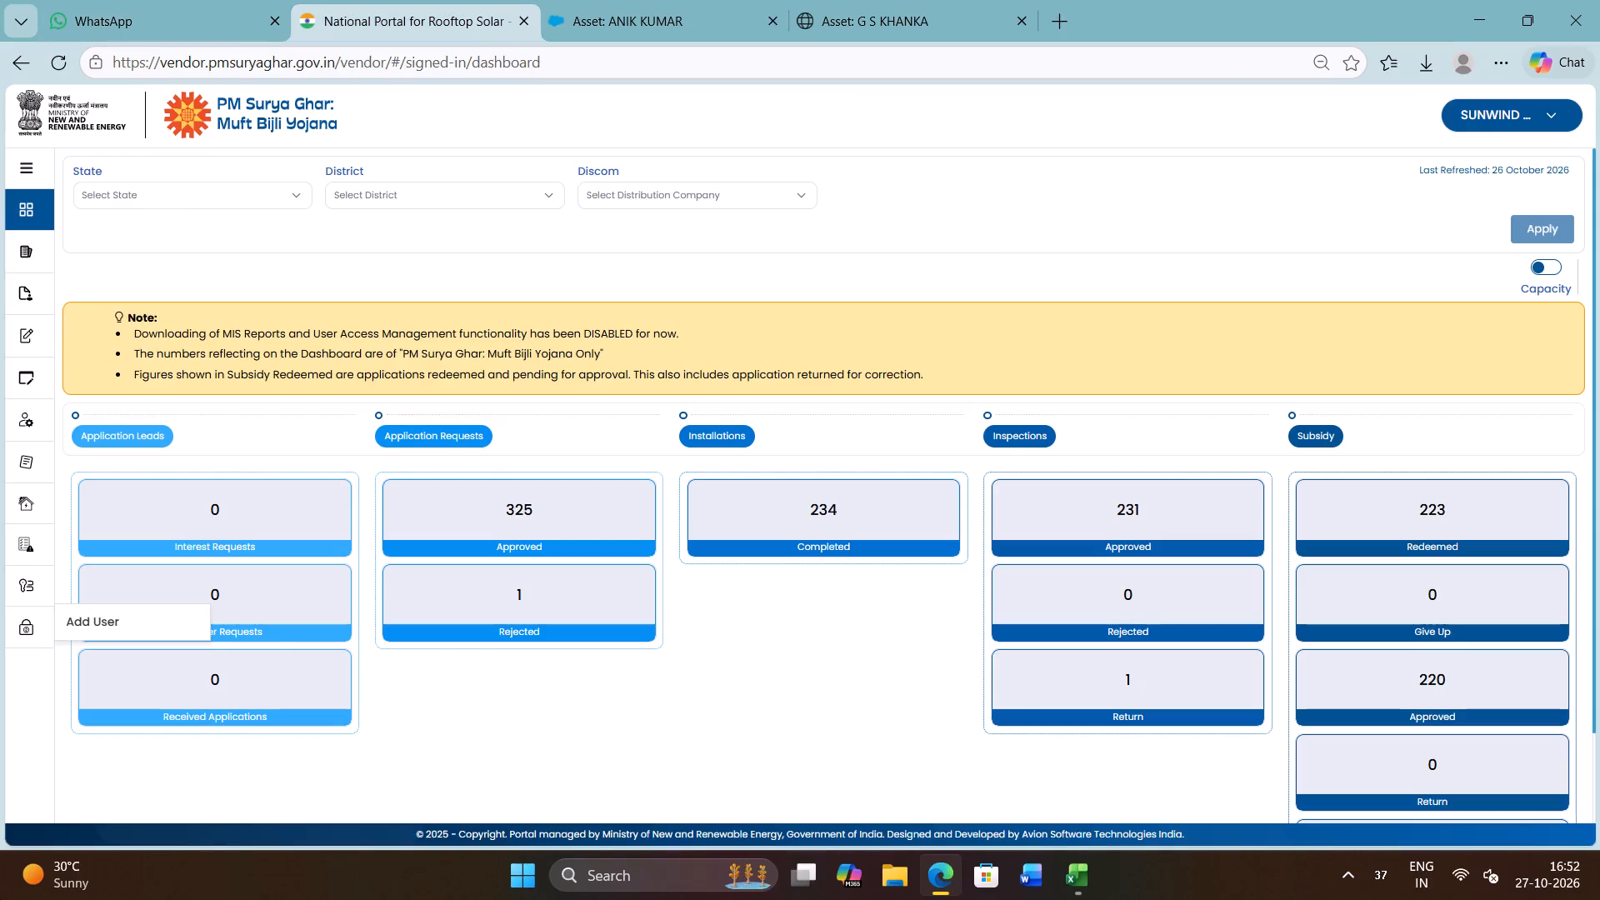
pyautogui.click(35, 370)
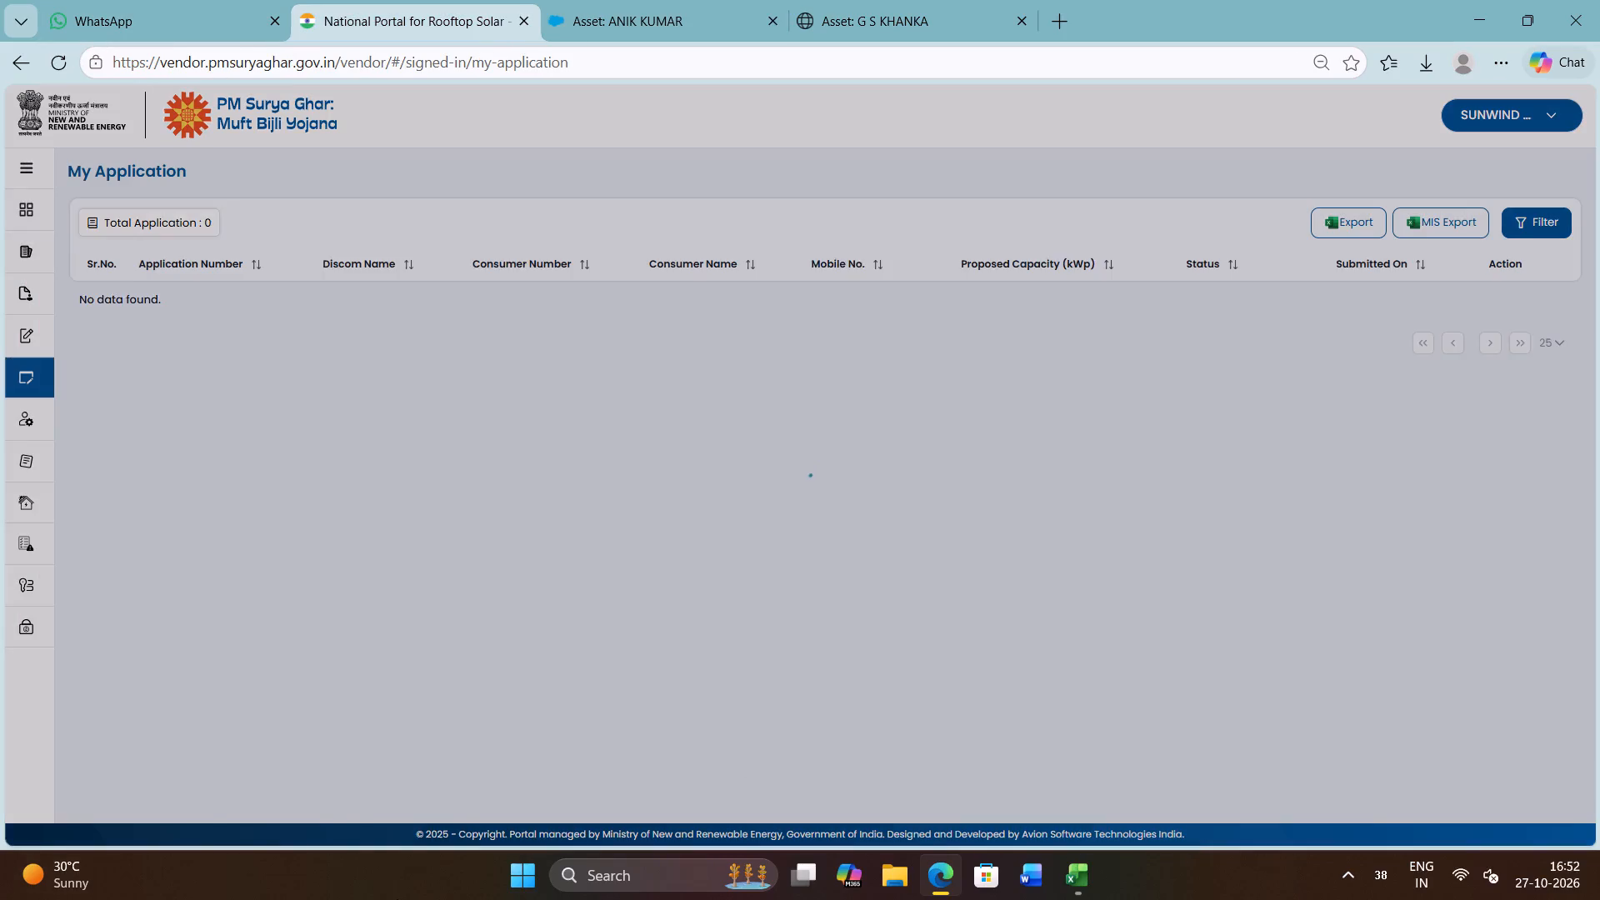
pyautogui.scroll(-14, 1168, 529)
pyautogui.moveTo(1537, 782); pyautogui.dragTo(1549, 802)
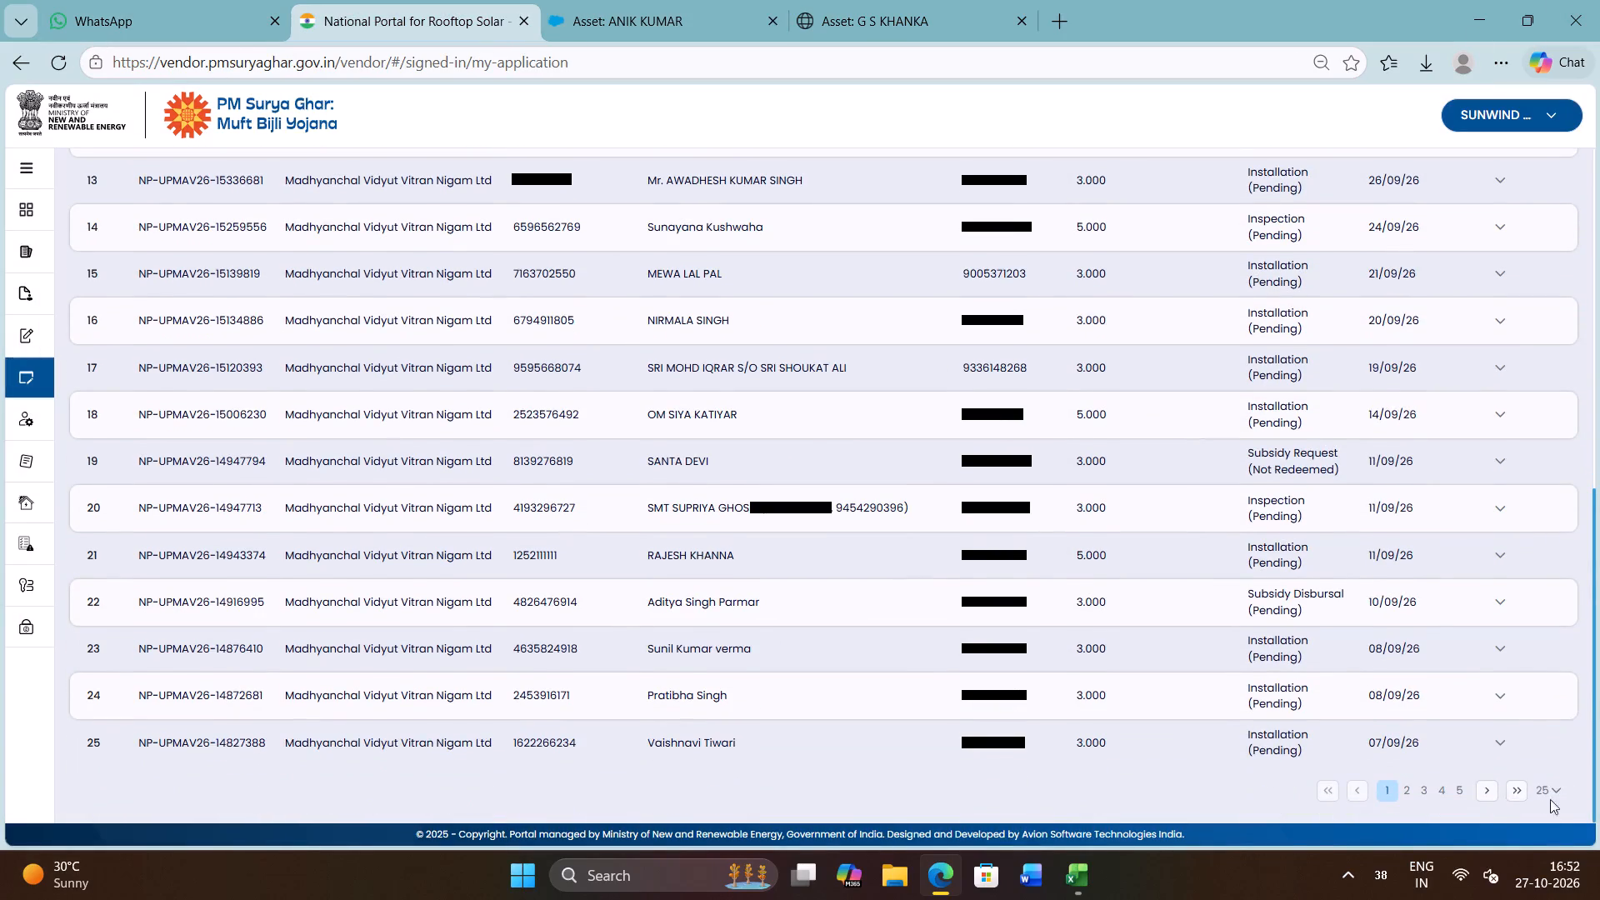
pyautogui.click(1551, 785)
pyautogui.click(1561, 768)
# Search the application list for "sush" and examine the matching consumer's entry.
pyautogui.scroll(12, 1311, 289)
pyautogui.click(1510, 59)
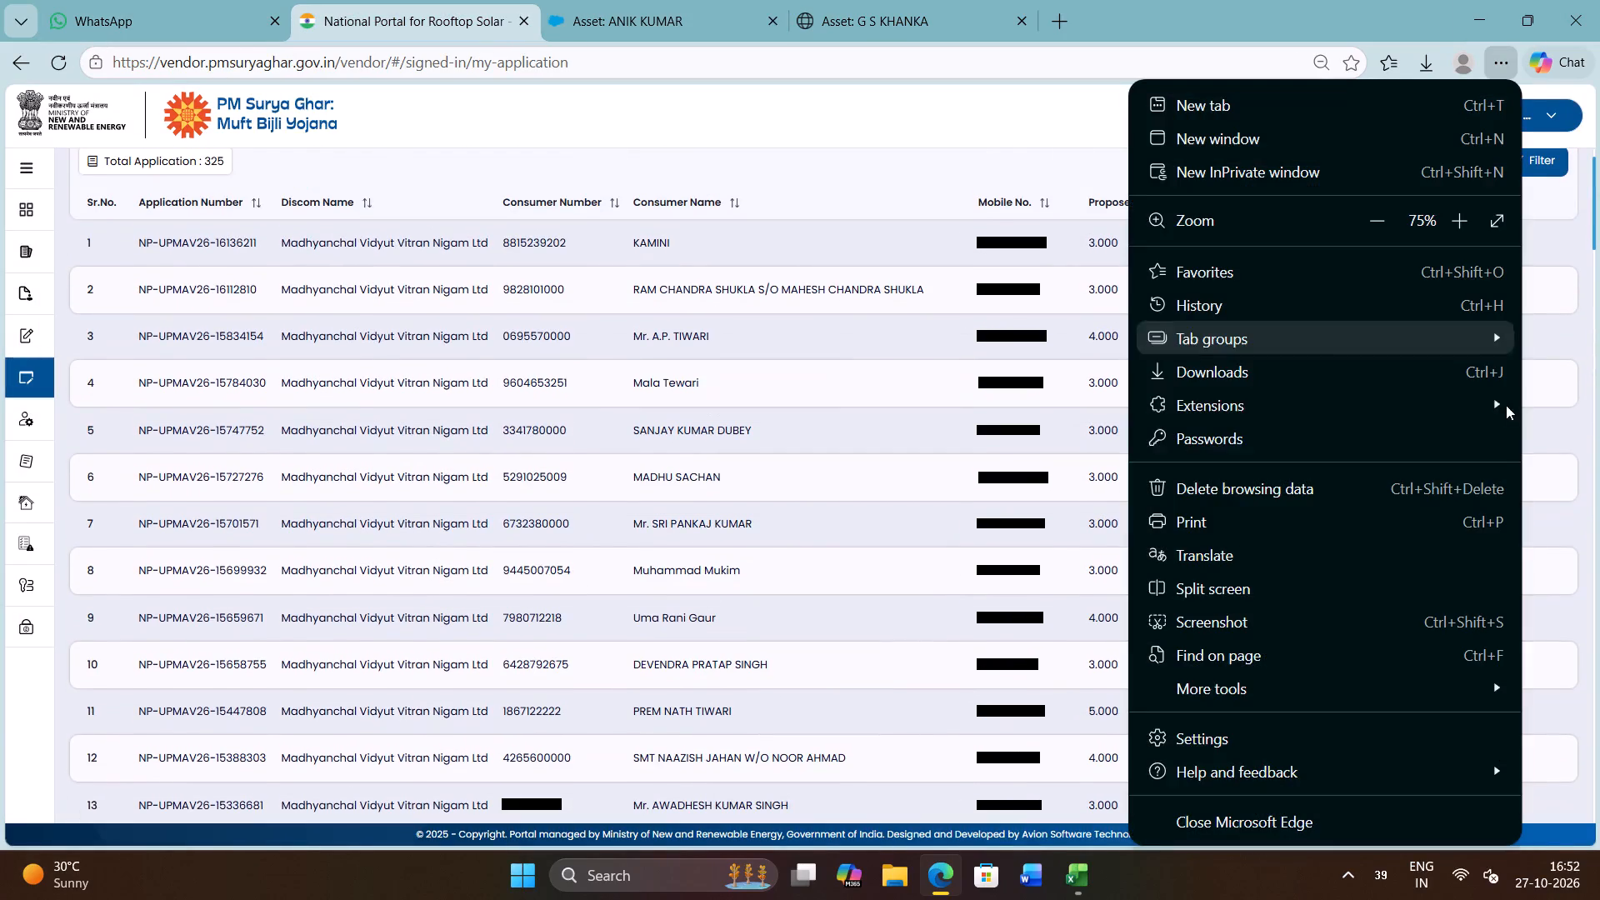
pyautogui.scroll(-7, 1499, 412)
pyautogui.click(1199, 662)
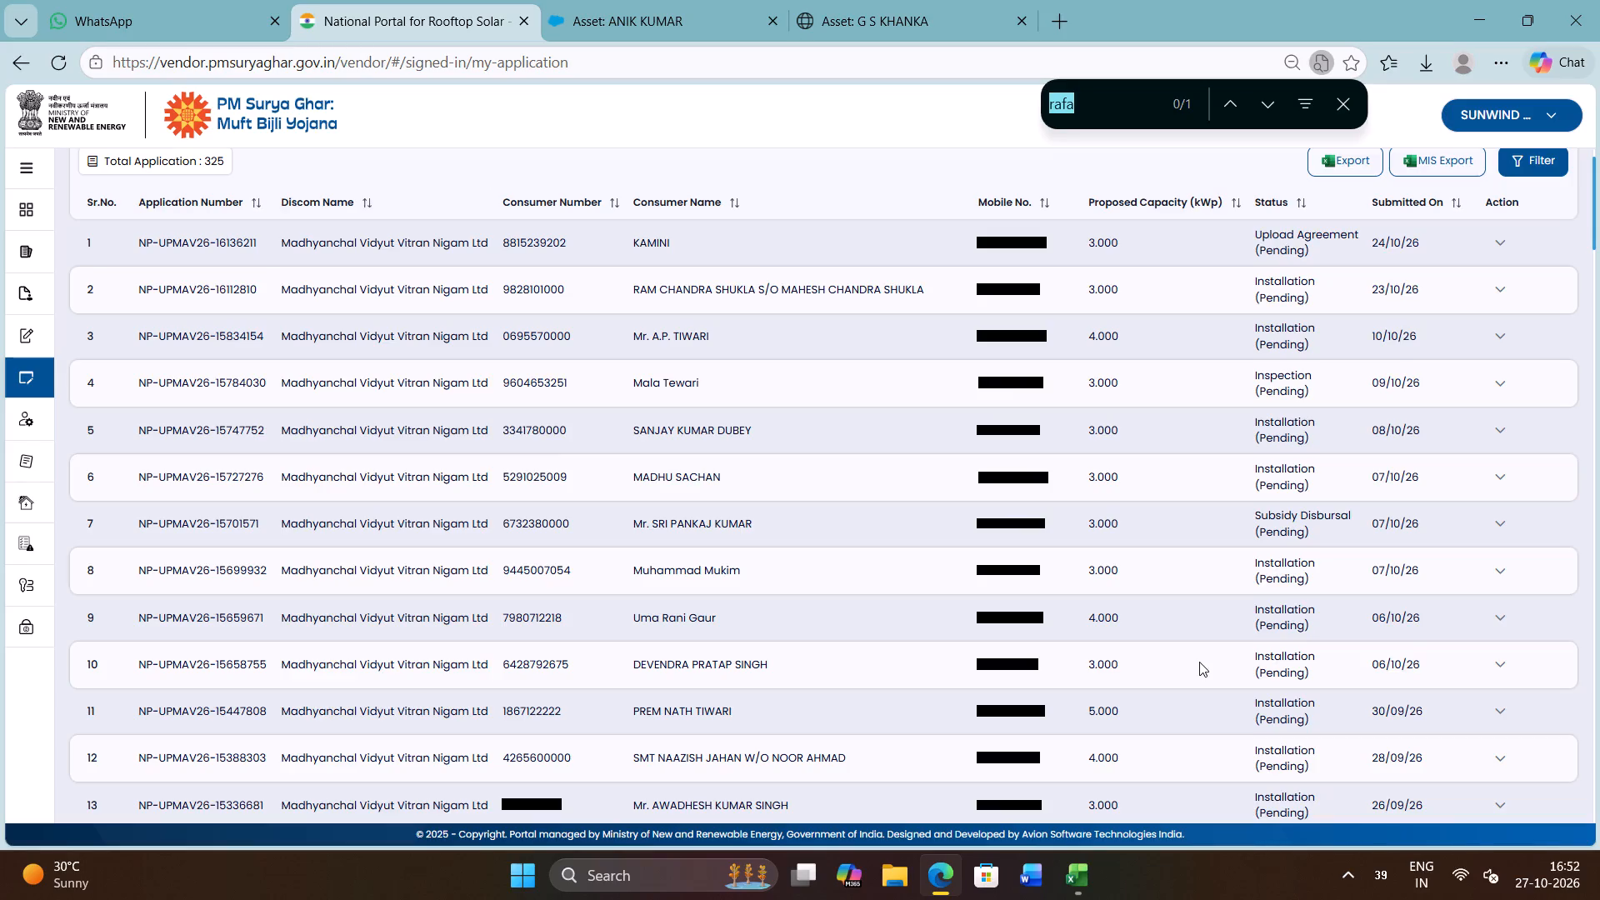
pyautogui.write('sush')
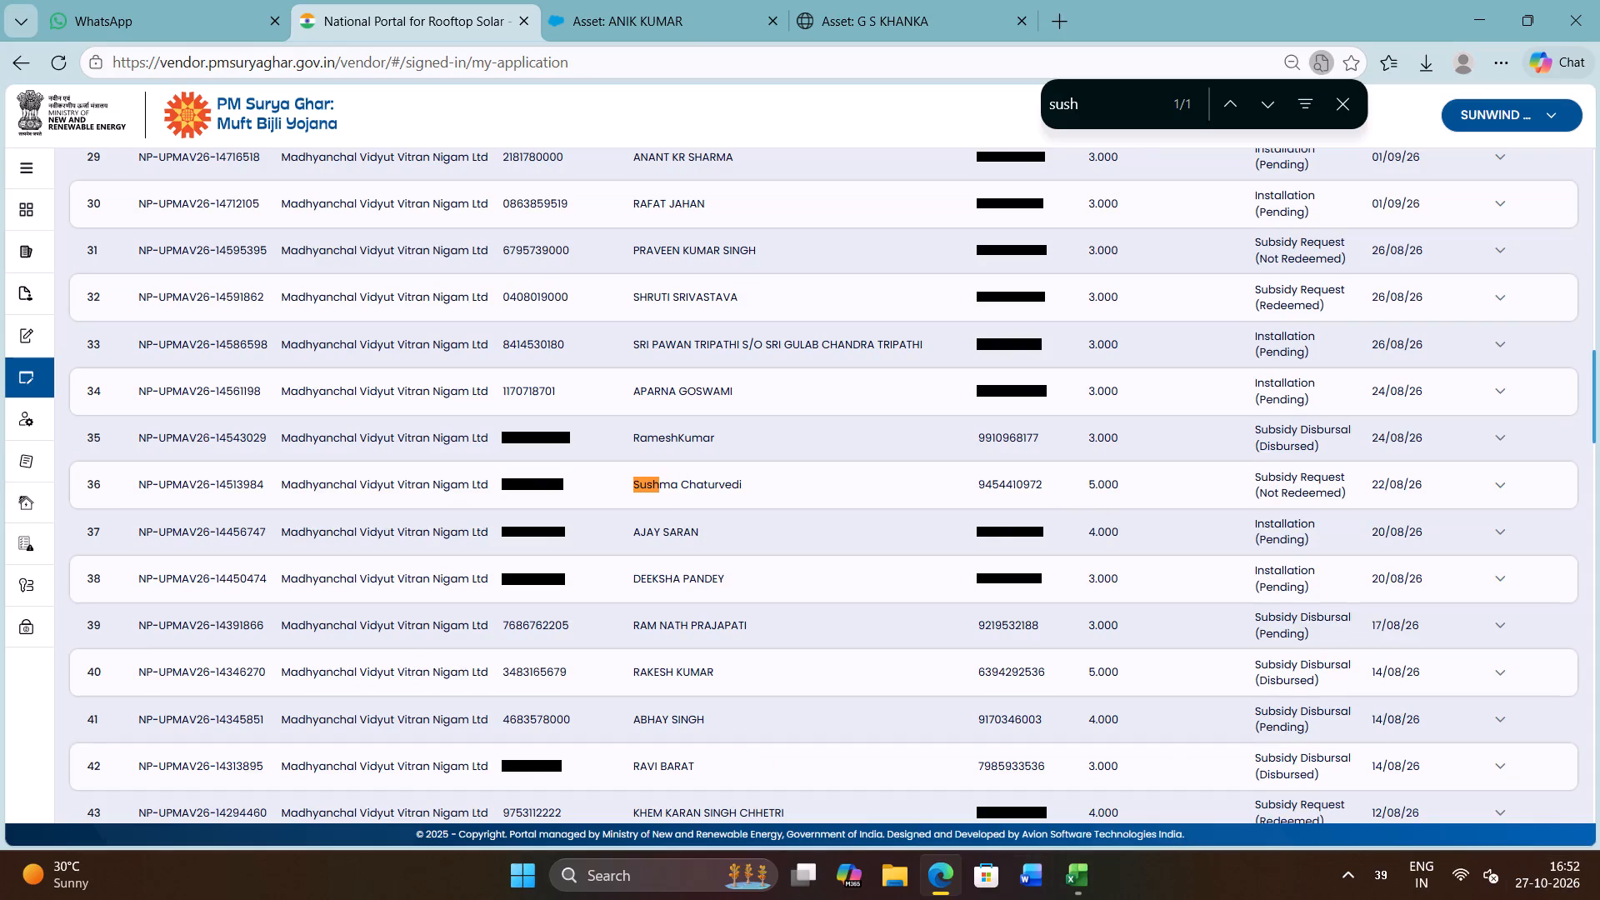
pyautogui.moveTo(634, 480); pyautogui.dragTo(980, 475)
pyautogui.click(762, 499)
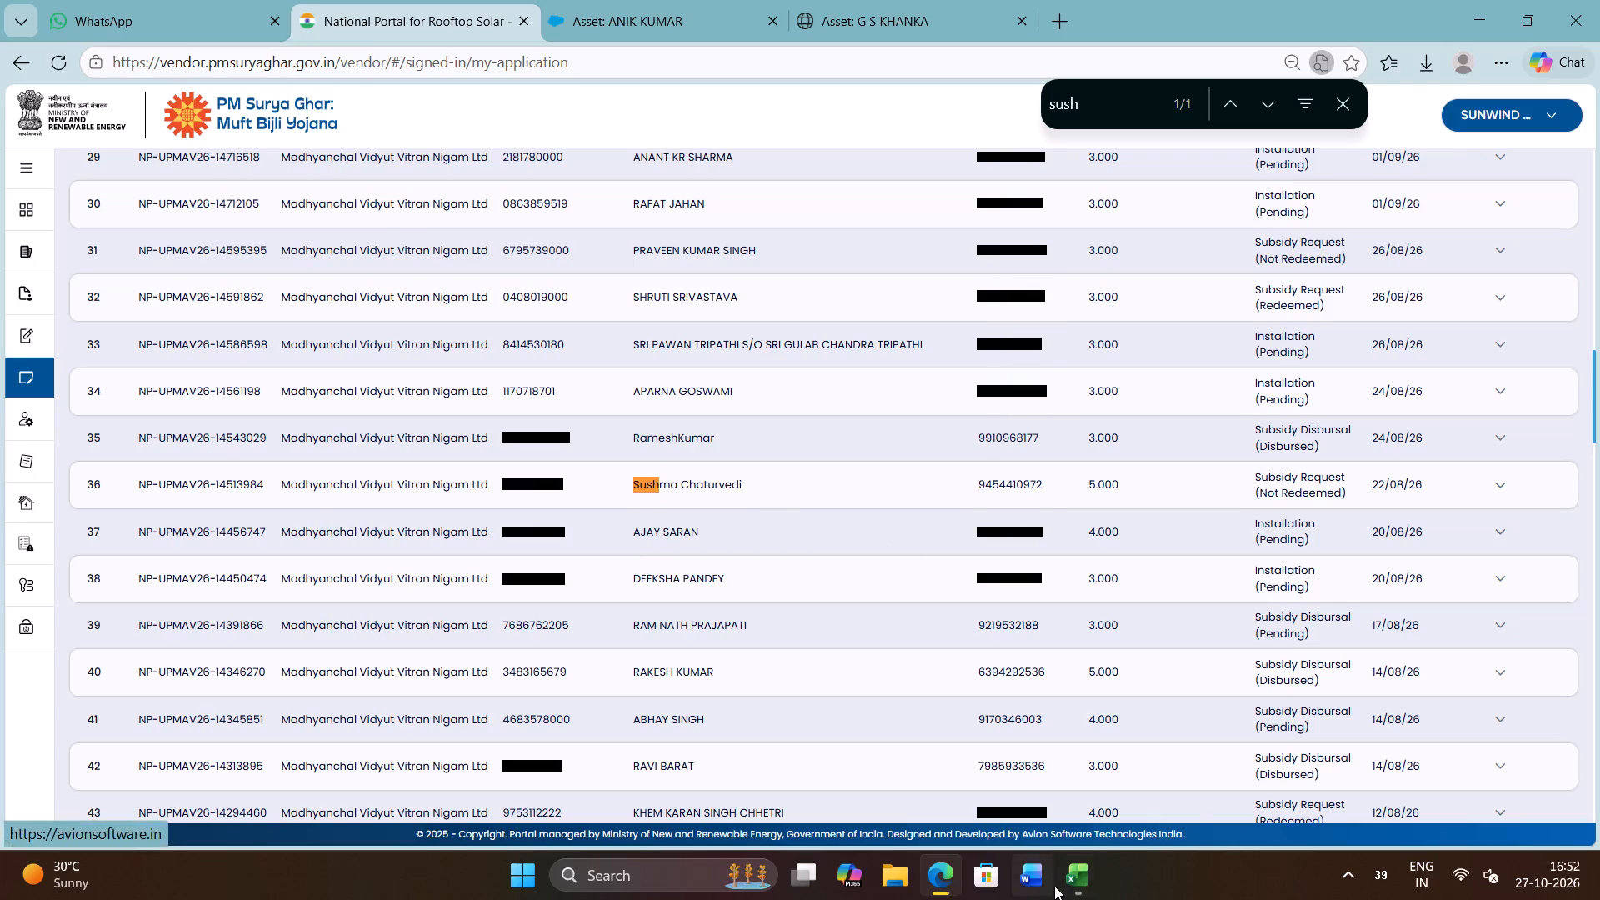
# Switch to the warranty workbook in Excel and select cell A3 on Sheet1, below the two recorded names.
pyautogui.click(1079, 882)
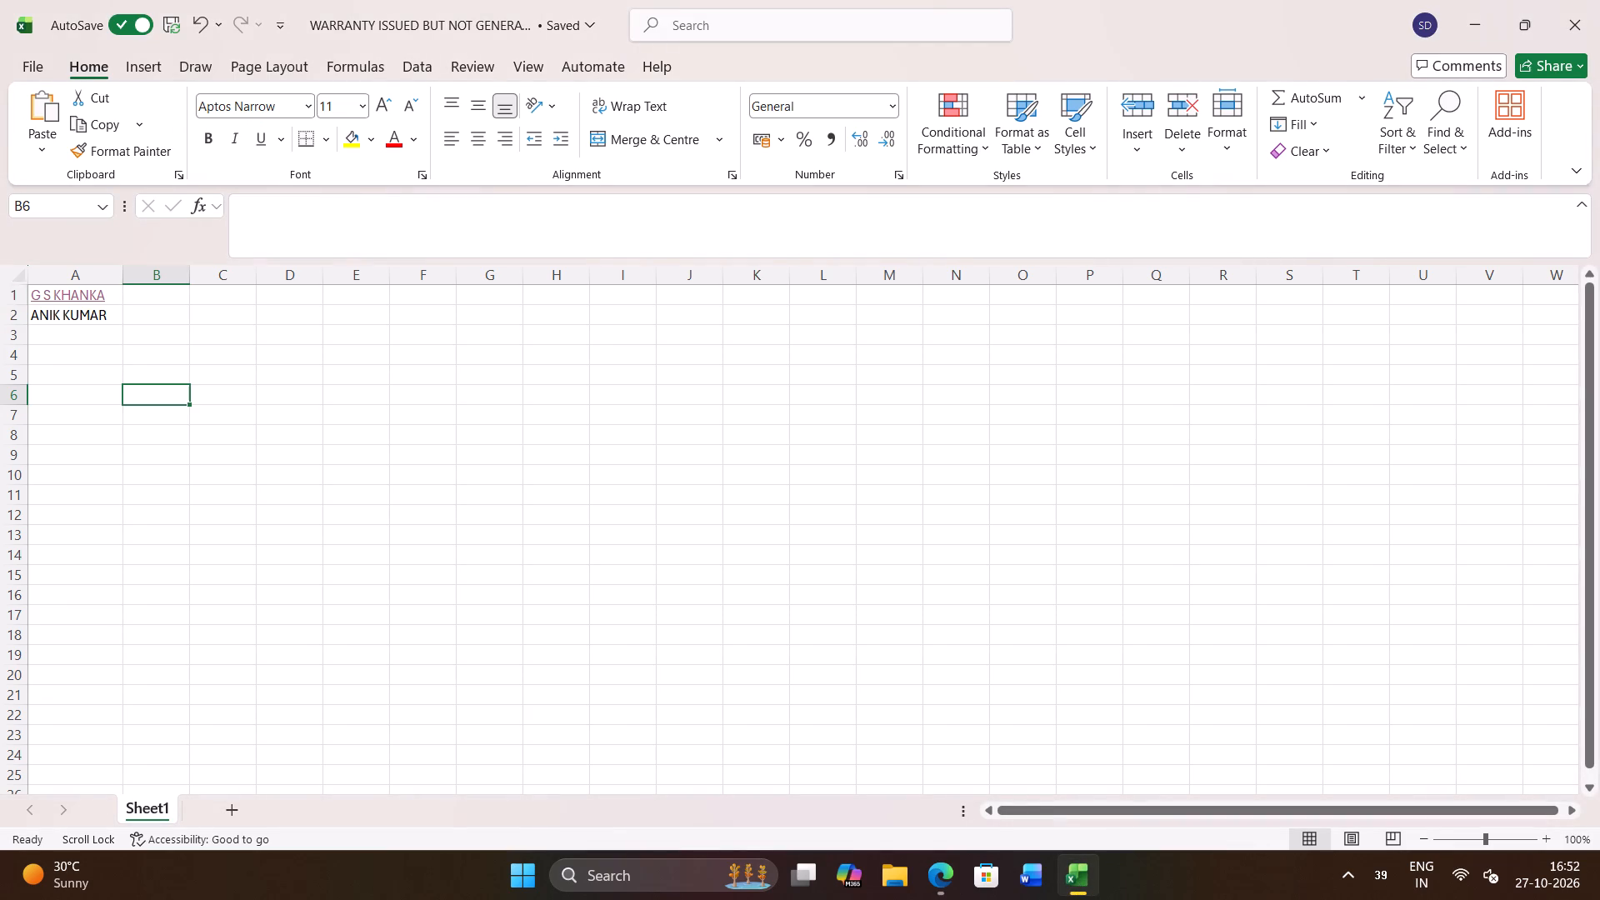
pyautogui.click(47, 335)
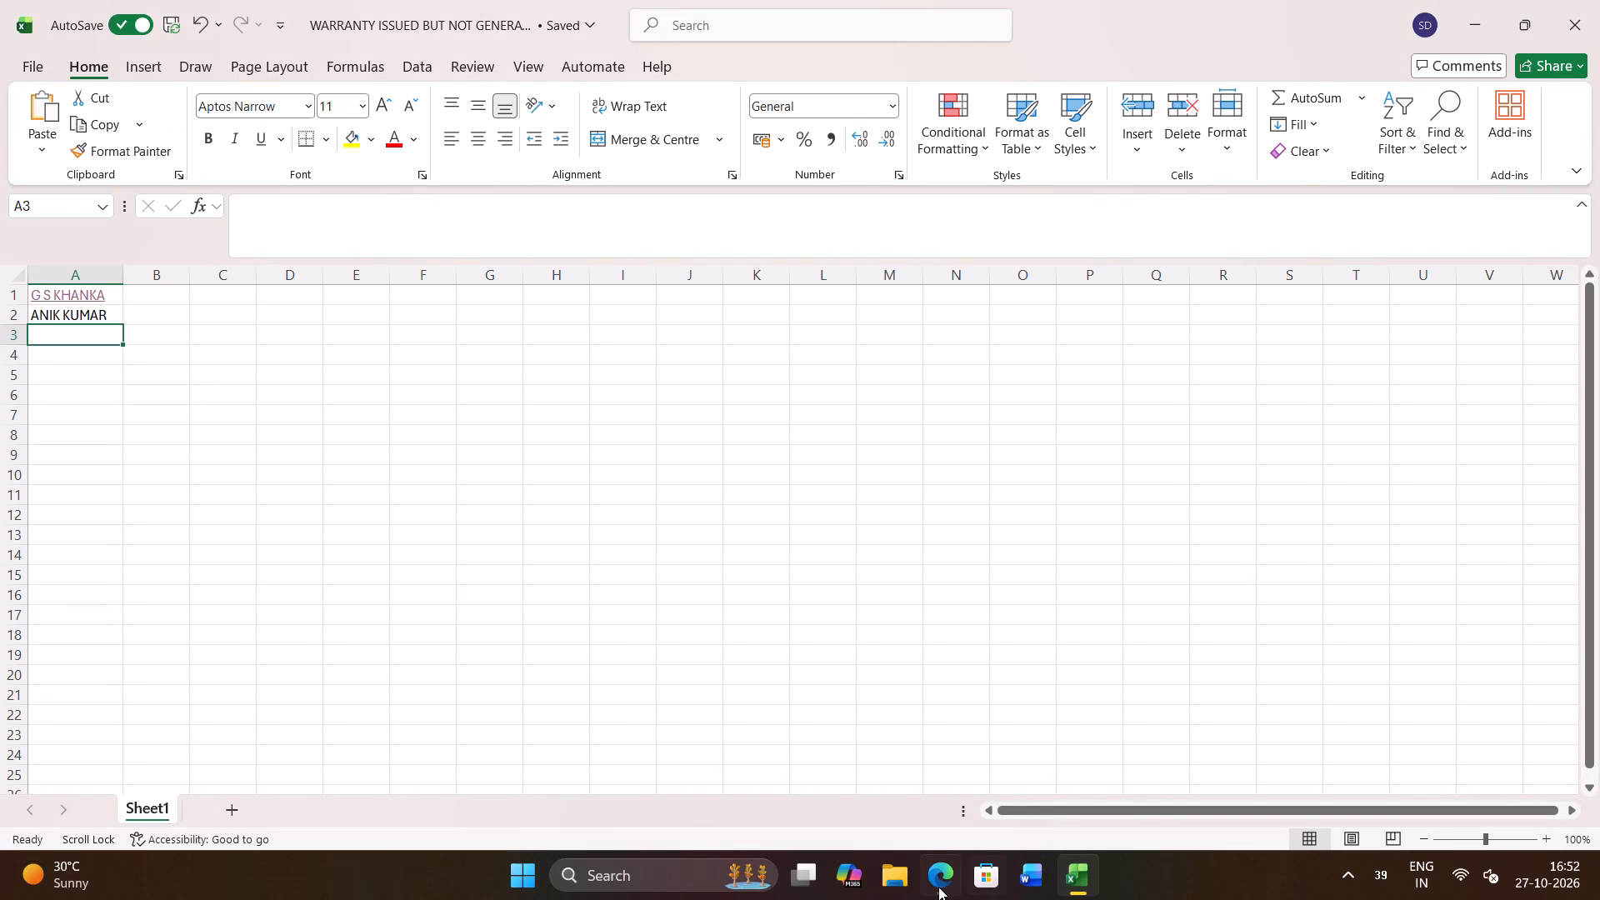
# Switch back to the portal's application list in the browser and select the whole row 36 entry, from serial number through date.
pyautogui.click(937, 887)
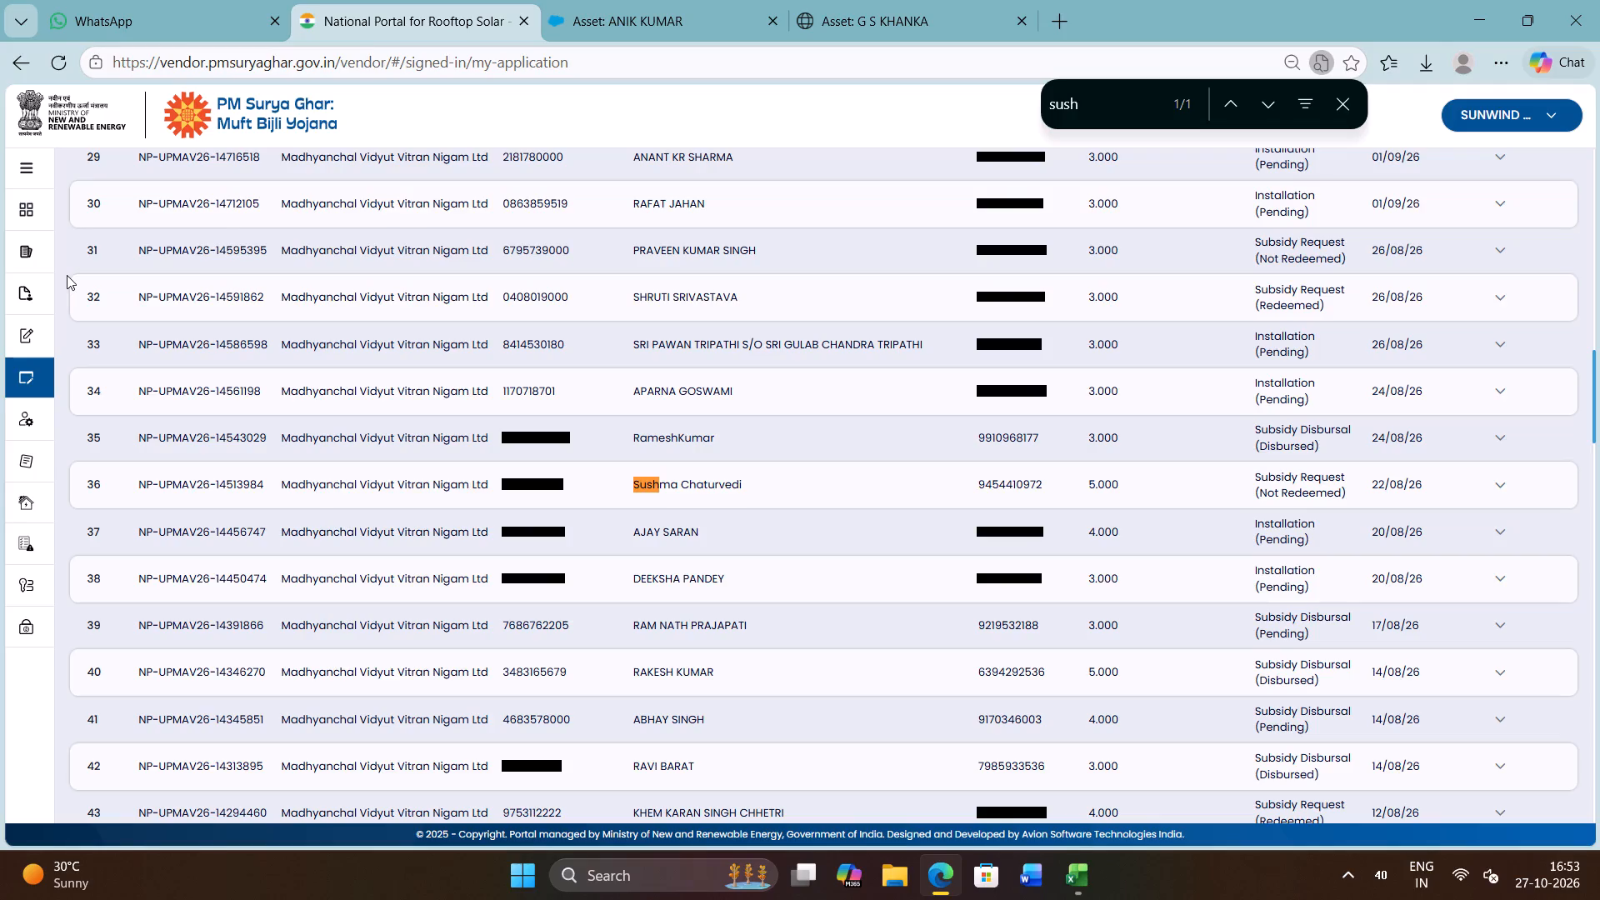
pyautogui.doubleClick(1032, 480)
pyautogui.click(1122, 490)
pyautogui.moveTo(1120, 486); pyautogui.dragTo(1085, 481)
pyautogui.moveTo(1085, 481); pyautogui.dragTo(81, 484)
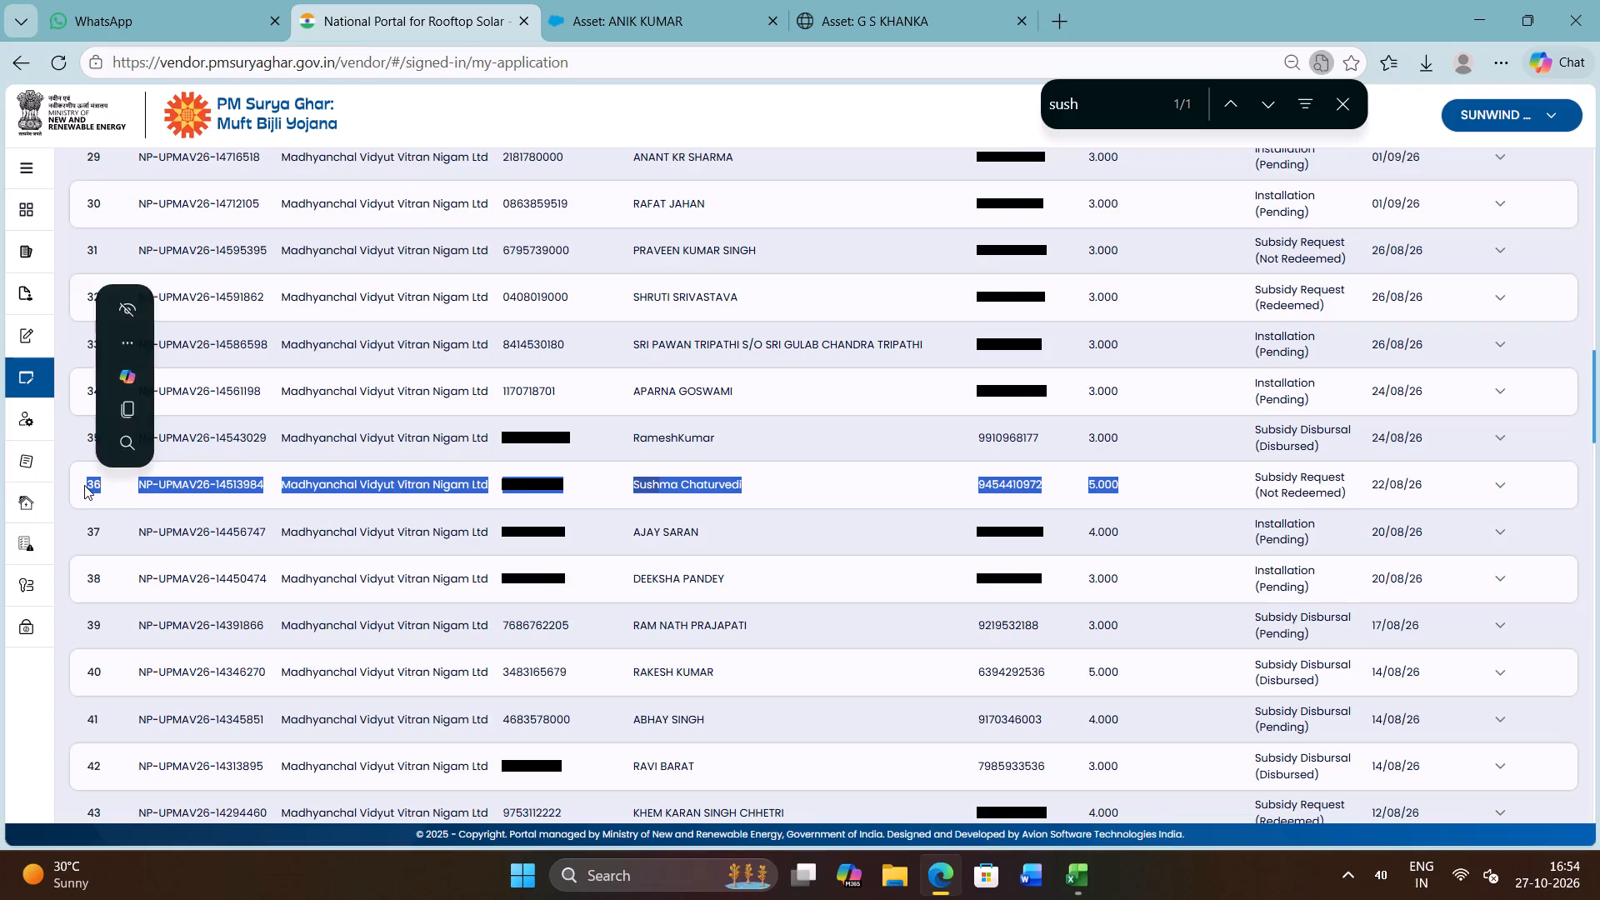
pyautogui.click(87, 487)
pyautogui.moveTo(87, 487); pyautogui.dragTo(1501, 486)
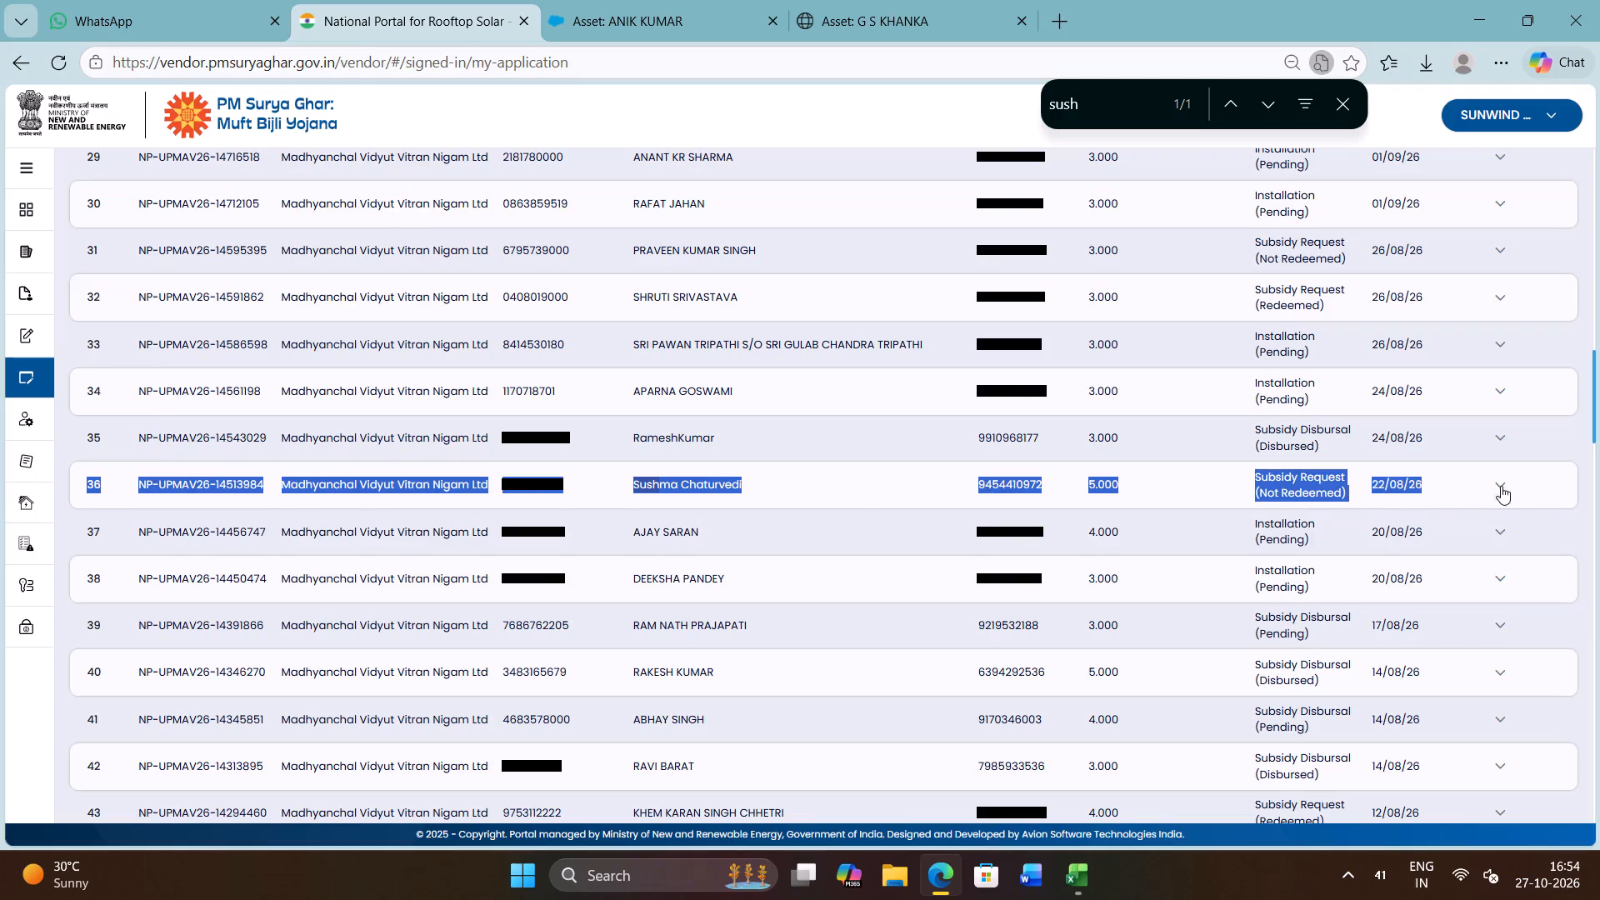
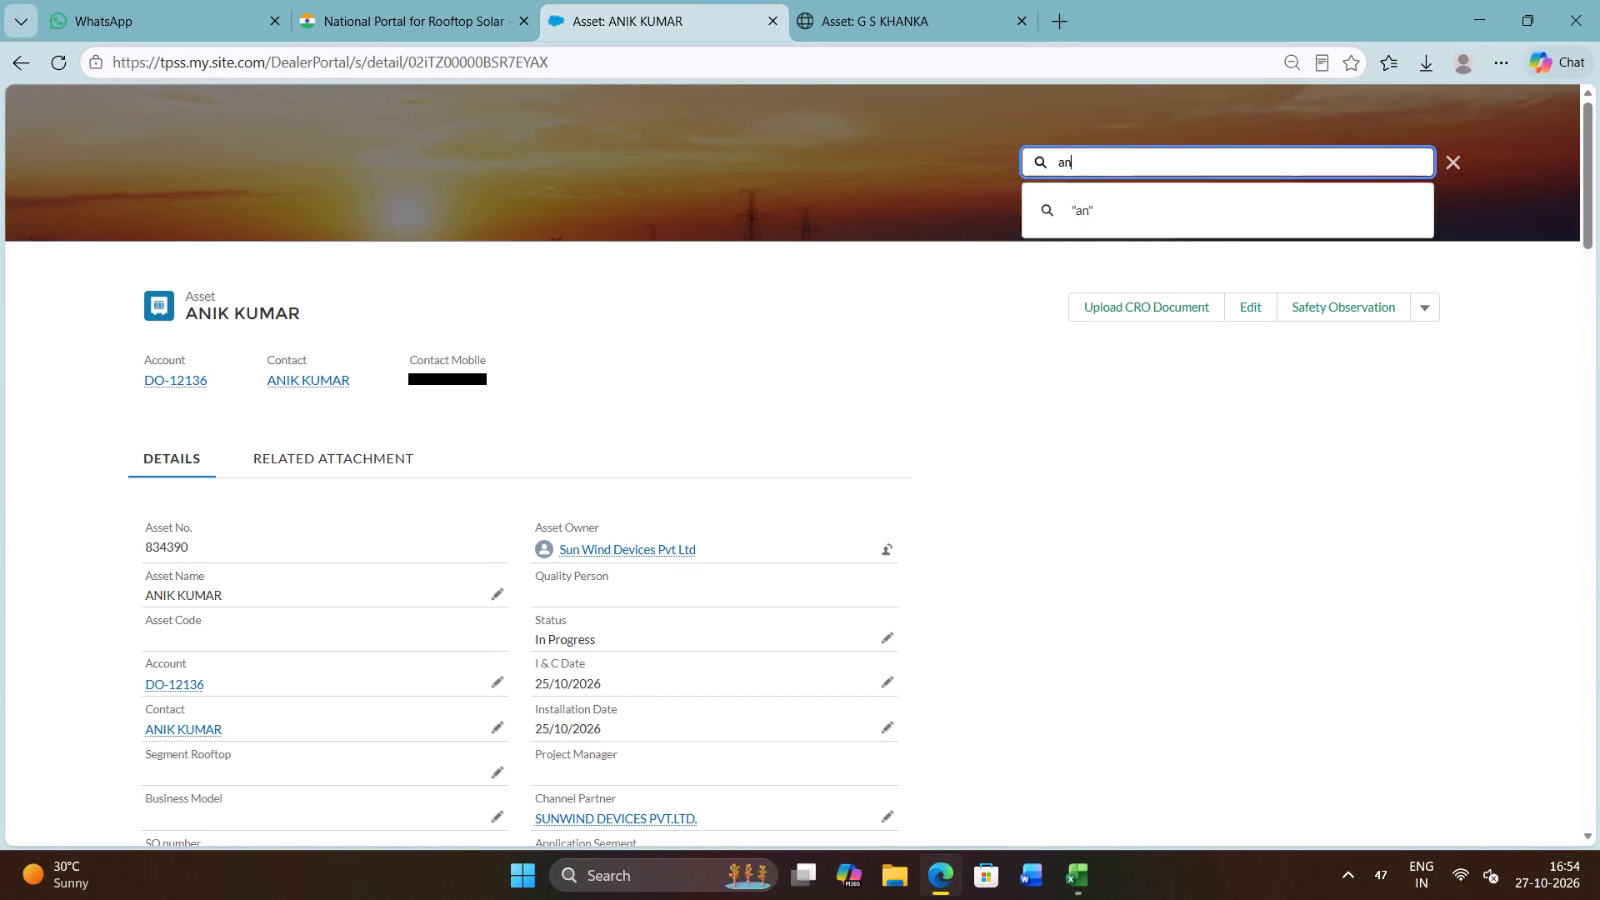
# Search the dealer portal's records for the next consumer by first name and surname.
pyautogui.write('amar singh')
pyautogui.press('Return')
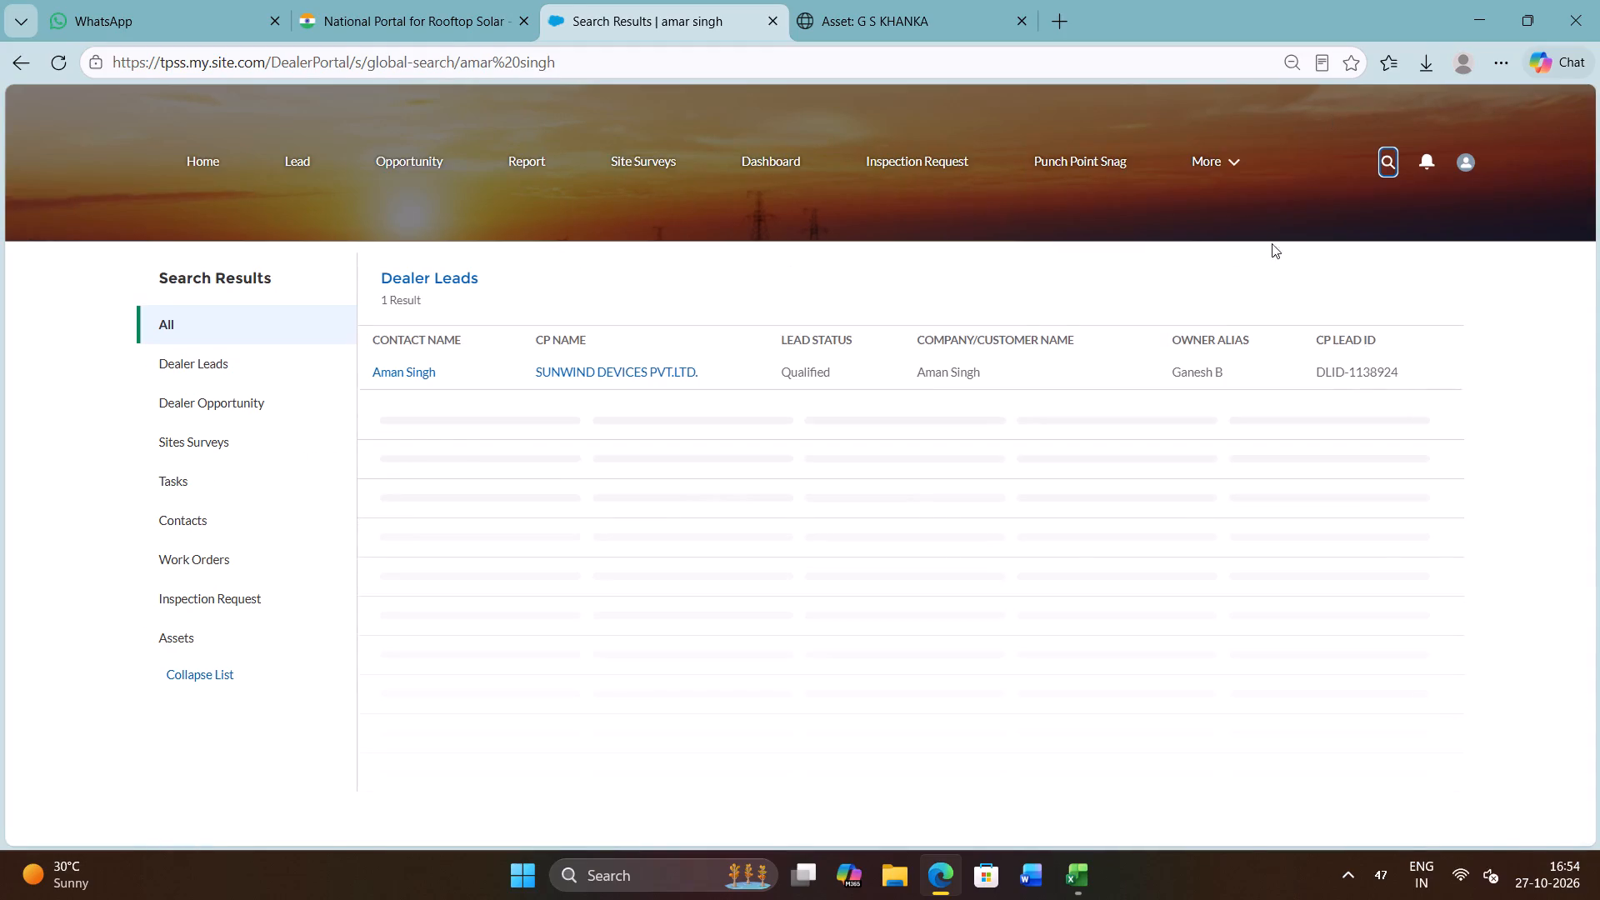
# Open the first matching Roof Top asset in the customer search results and examine the files among its related attachments.
pyautogui.scroll(-4, 404, 549)
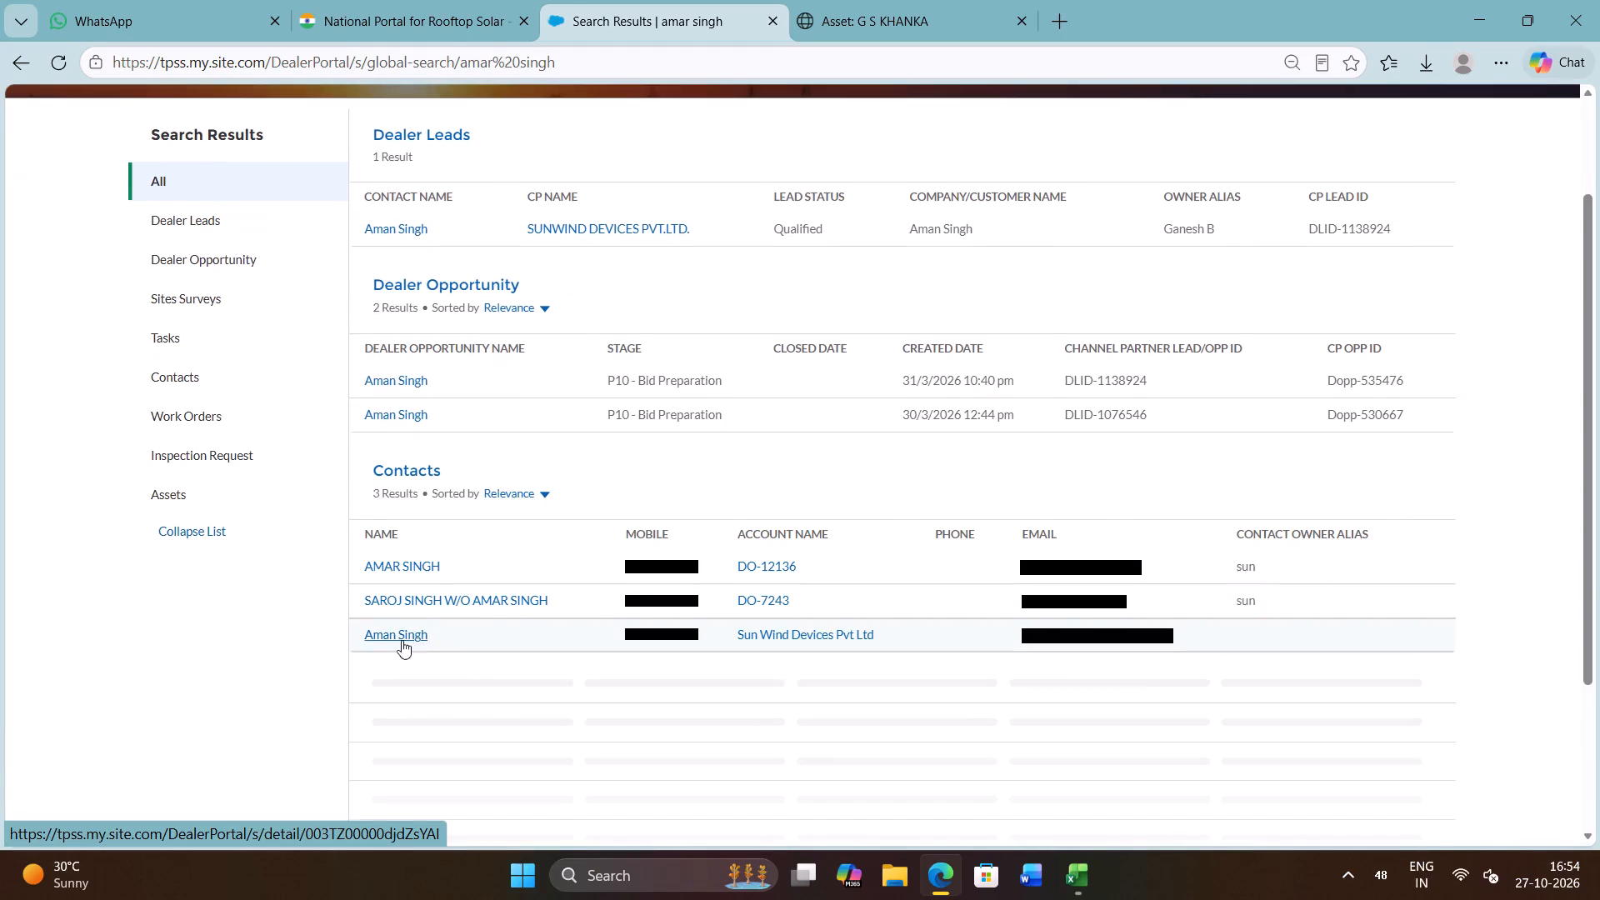
pyautogui.scroll(-10, 393, 638)
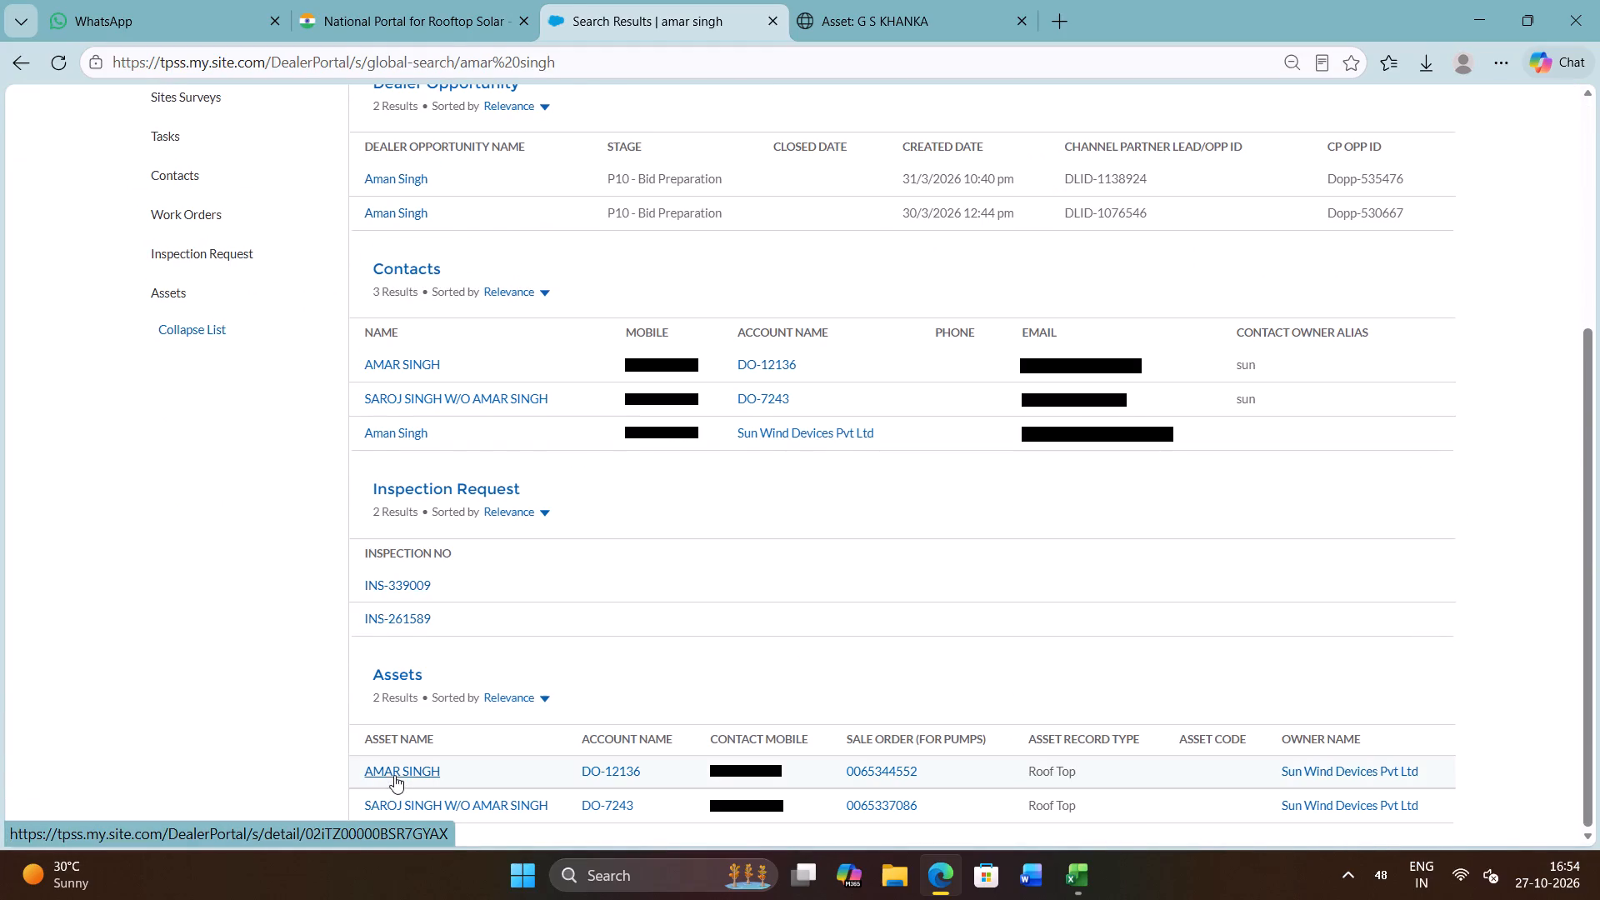
pyautogui.click(394, 773)
pyautogui.click(313, 462)
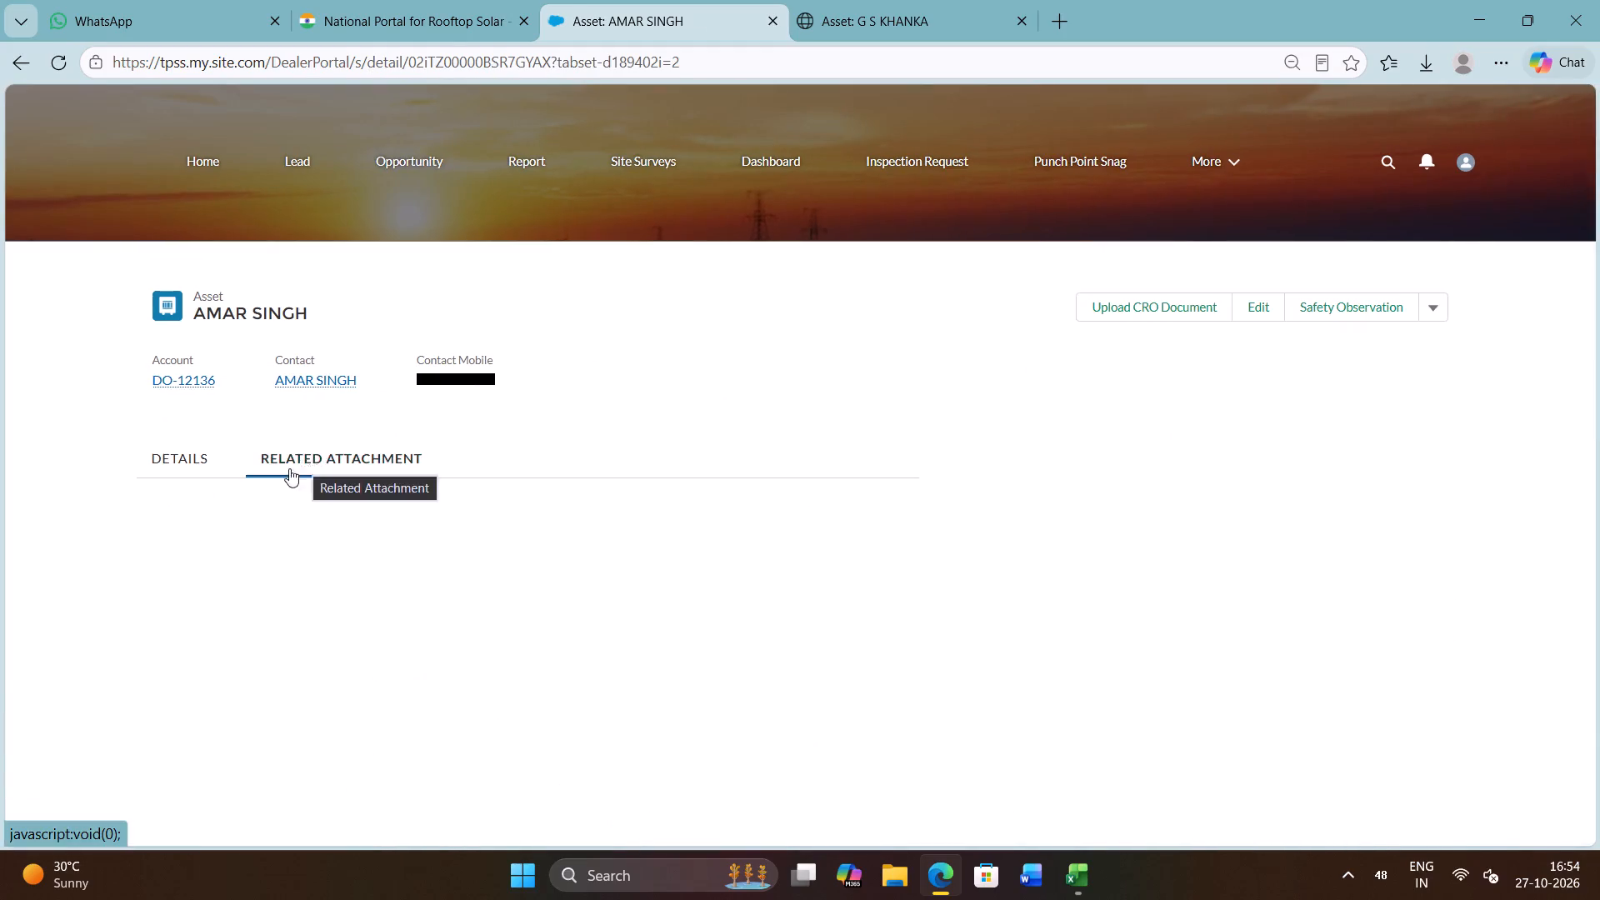
pyautogui.scroll(-3, 278, 592)
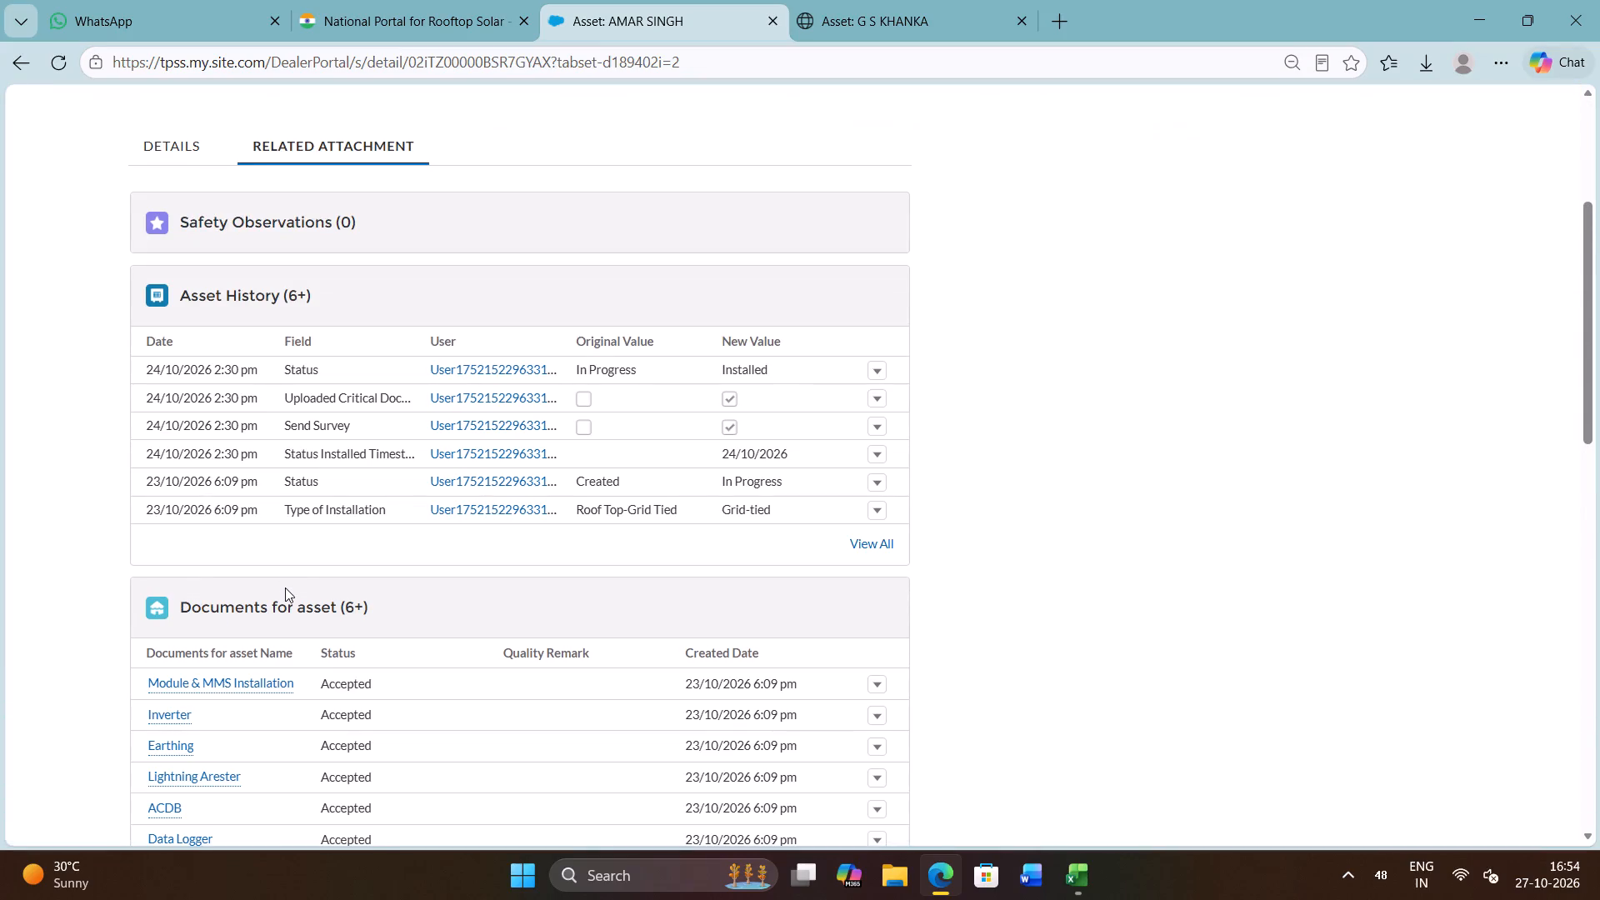
pyautogui.scroll(-9, 282, 585)
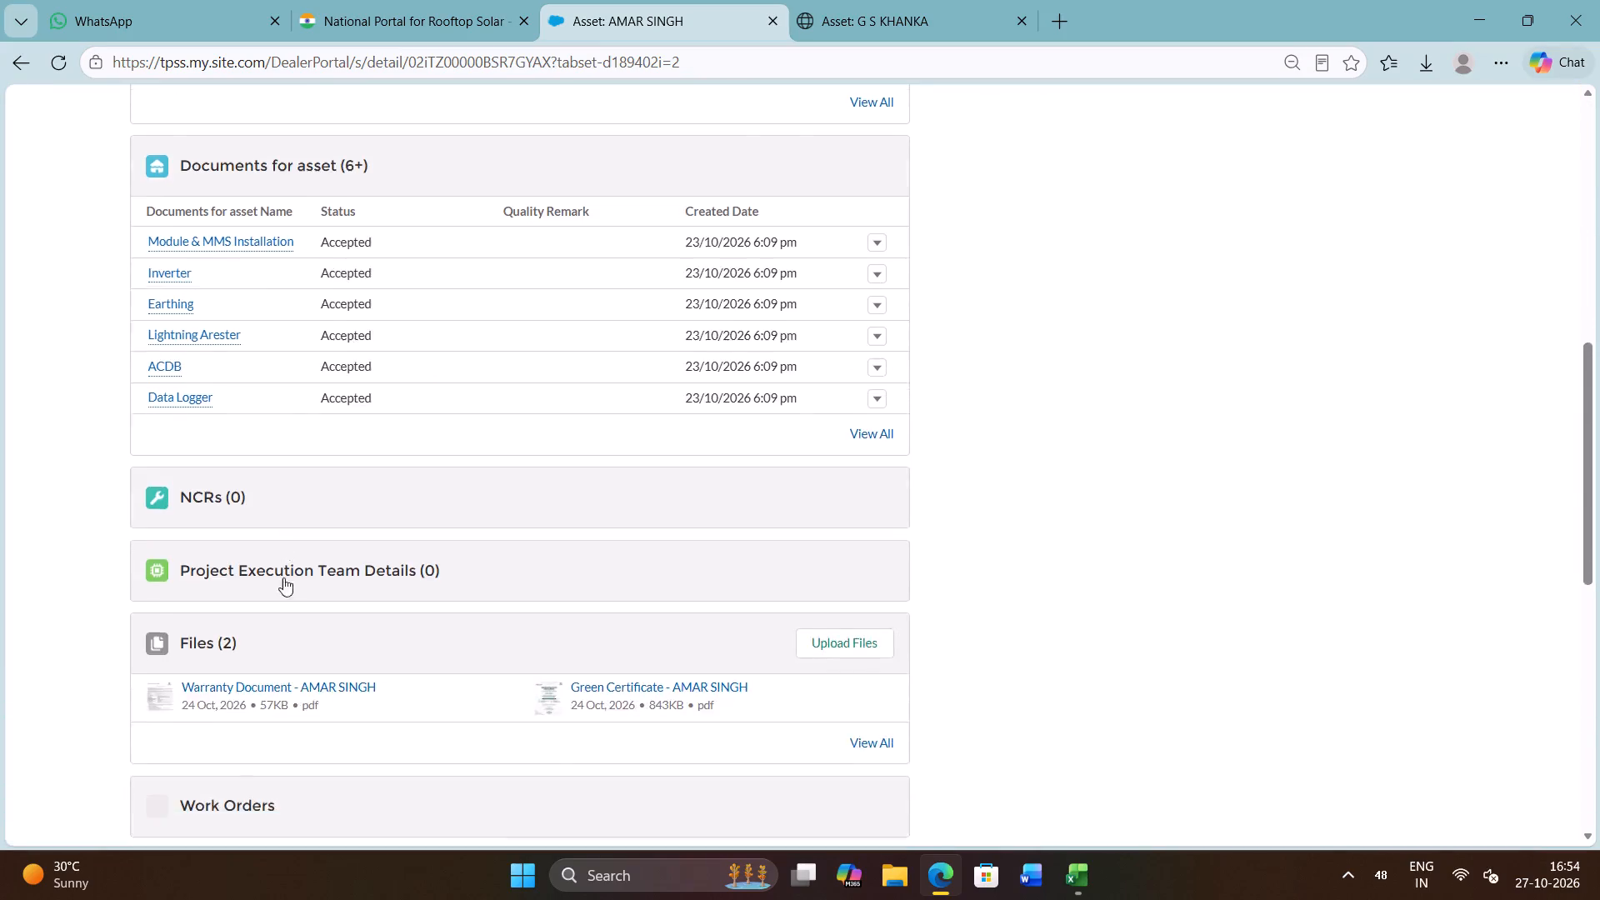
pyautogui.scroll(4, 283, 577)
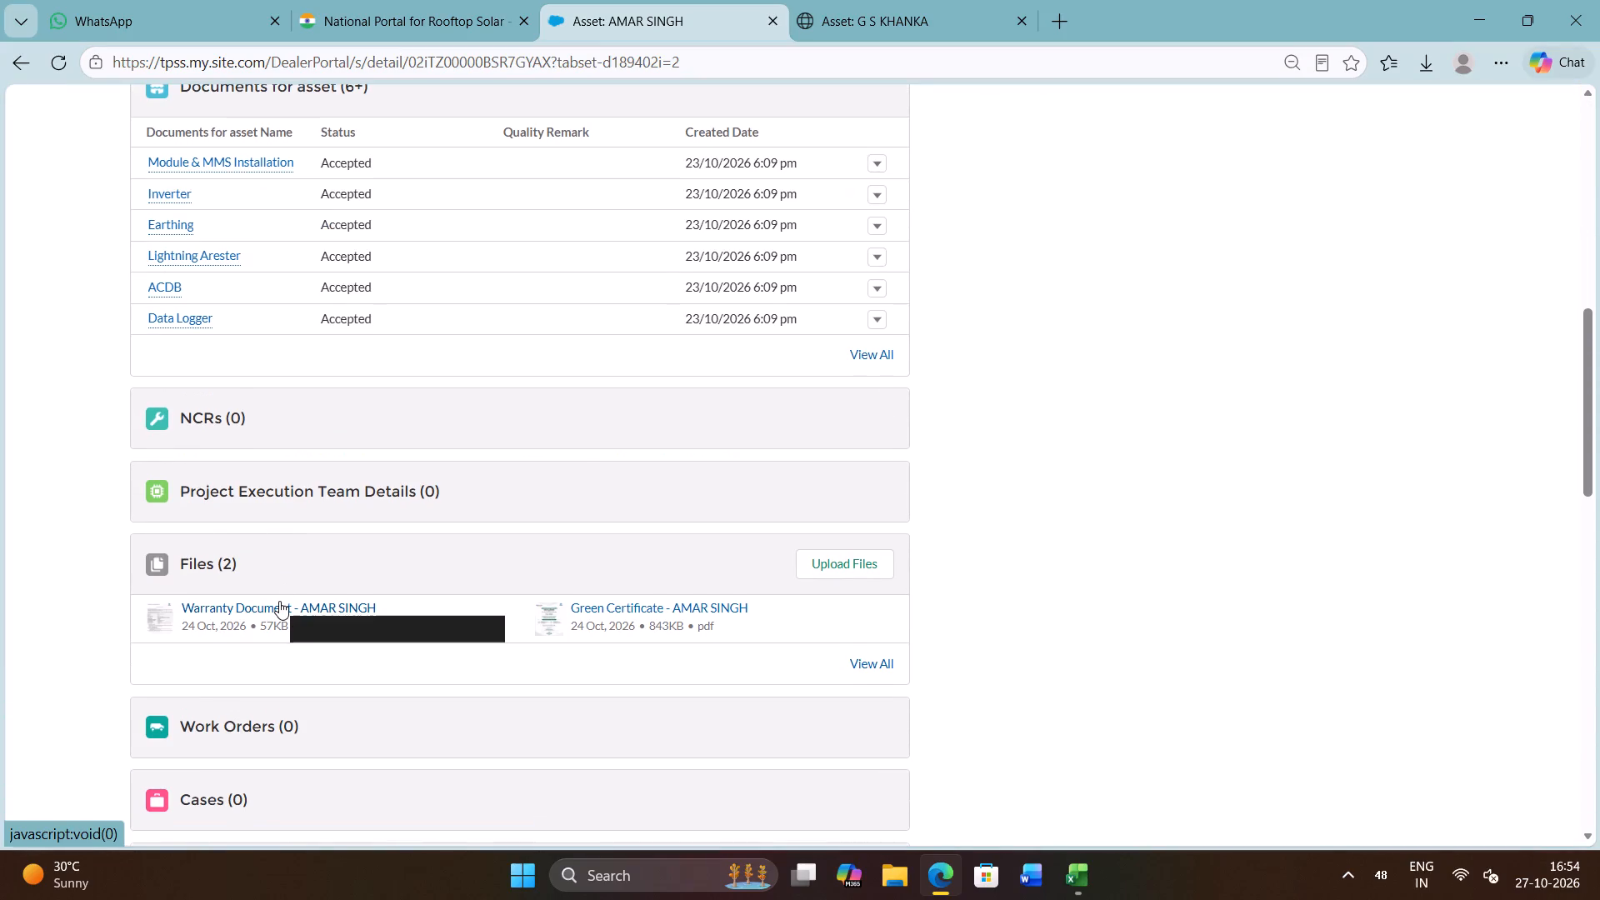
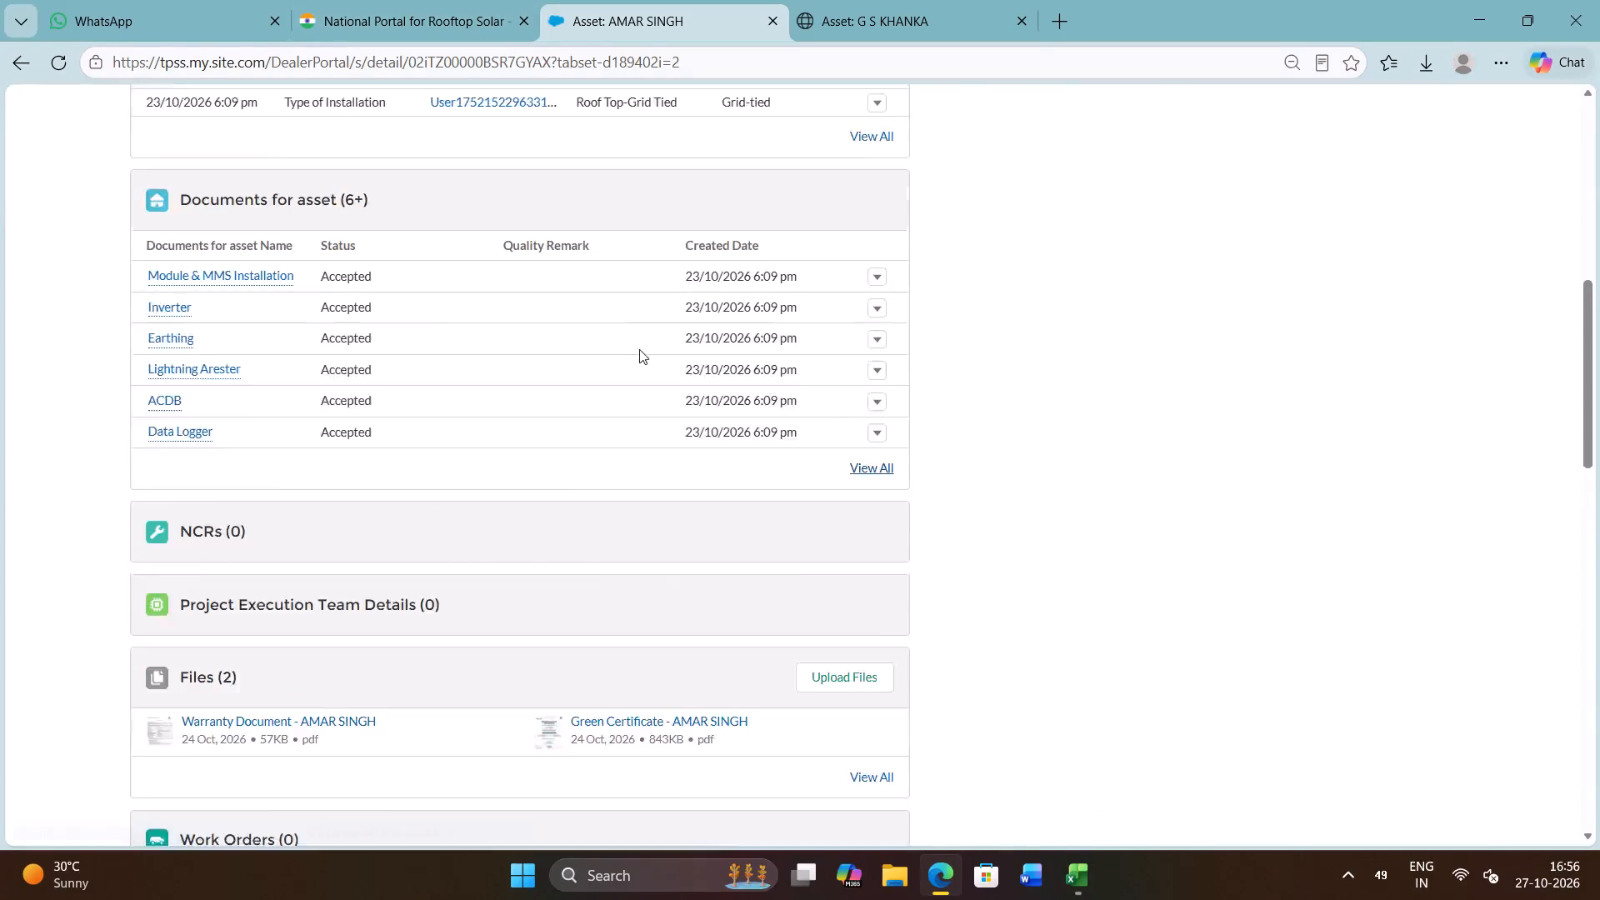
# Examine the customer applications and their stages in the National Portal for Rooftop Solar application list.
pyautogui.scroll(7, 1074, 382)
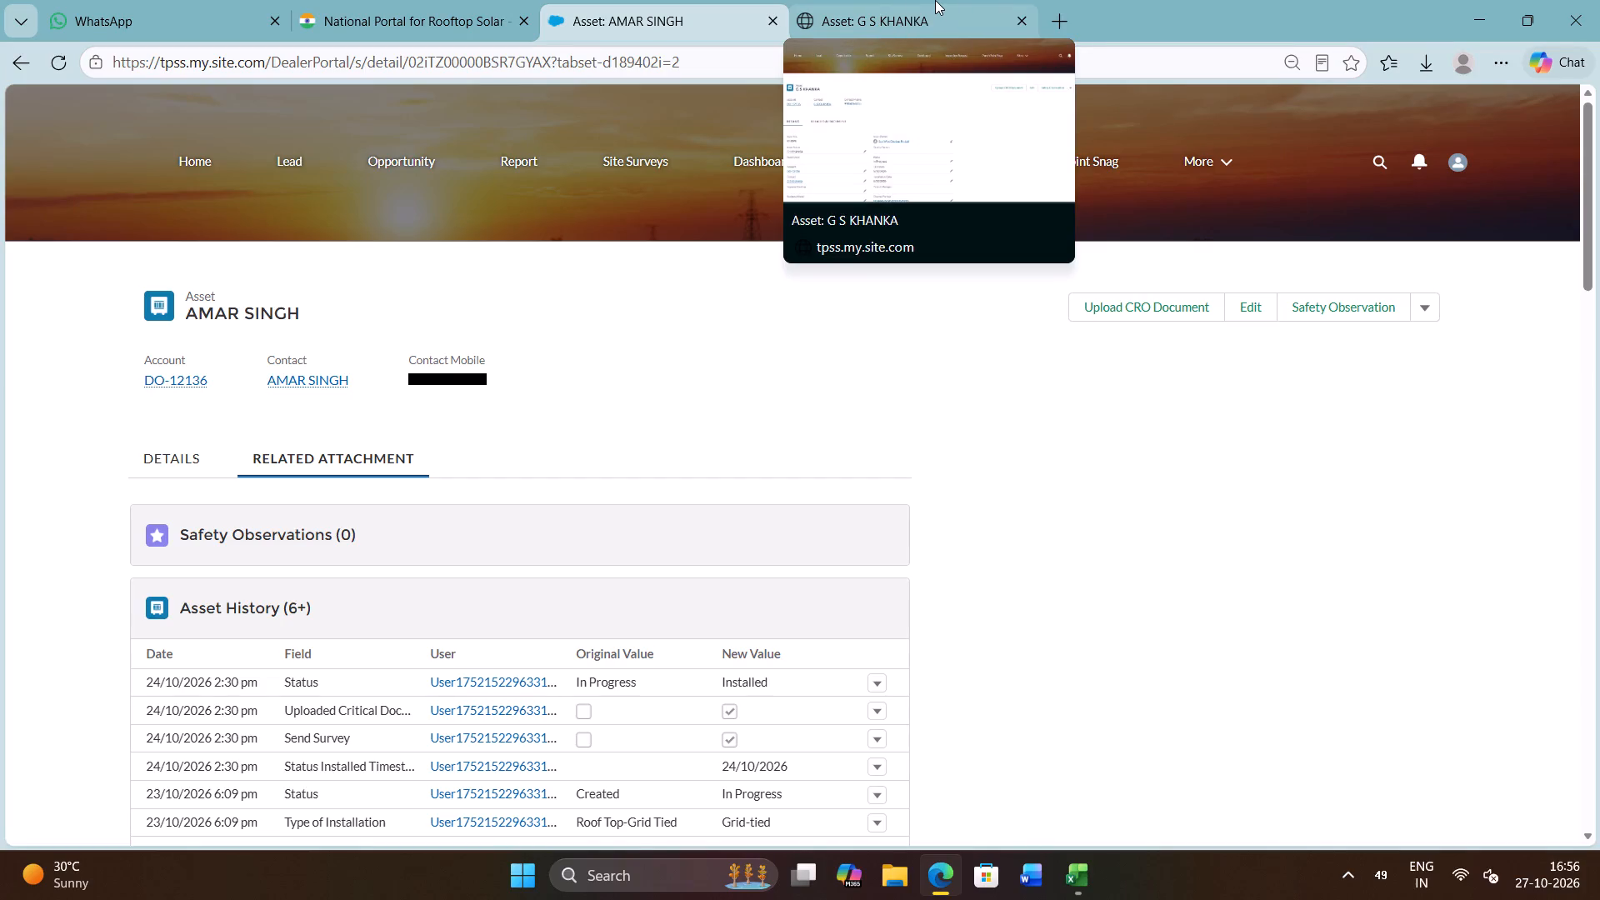
pyautogui.click(386, 21)
pyautogui.scroll(8, 1442, 355)
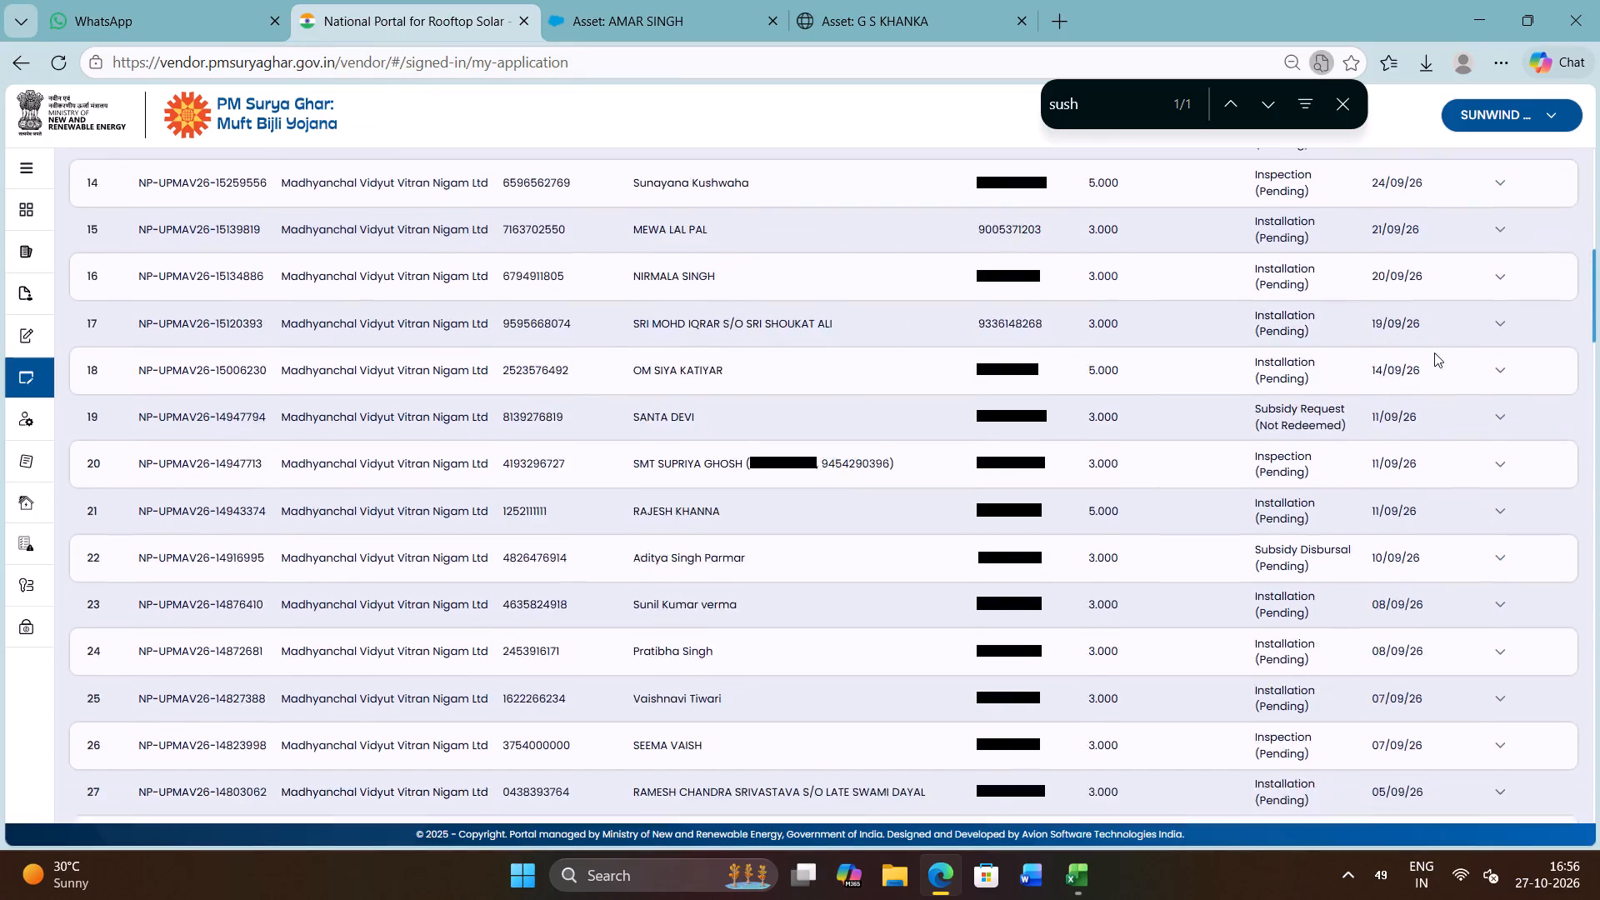
pyautogui.scroll(14, 1434, 352)
pyautogui.scroll(-7, 1392, 343)
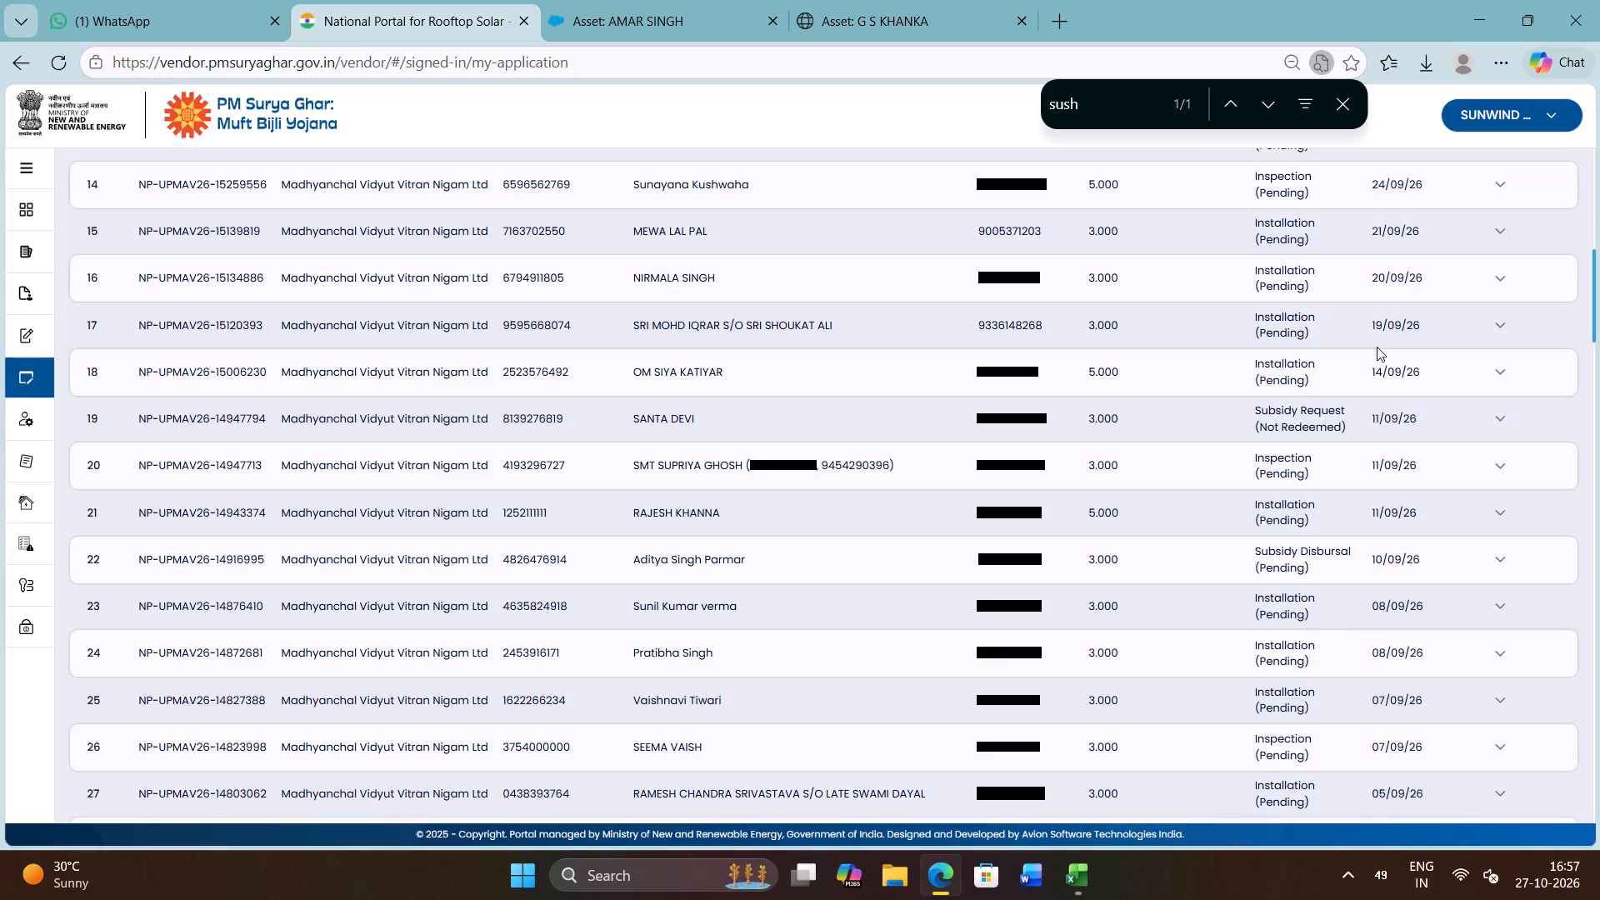
# Switch to the other customer's already open asset record in the dealer portal.
pyautogui.click(845, 3)
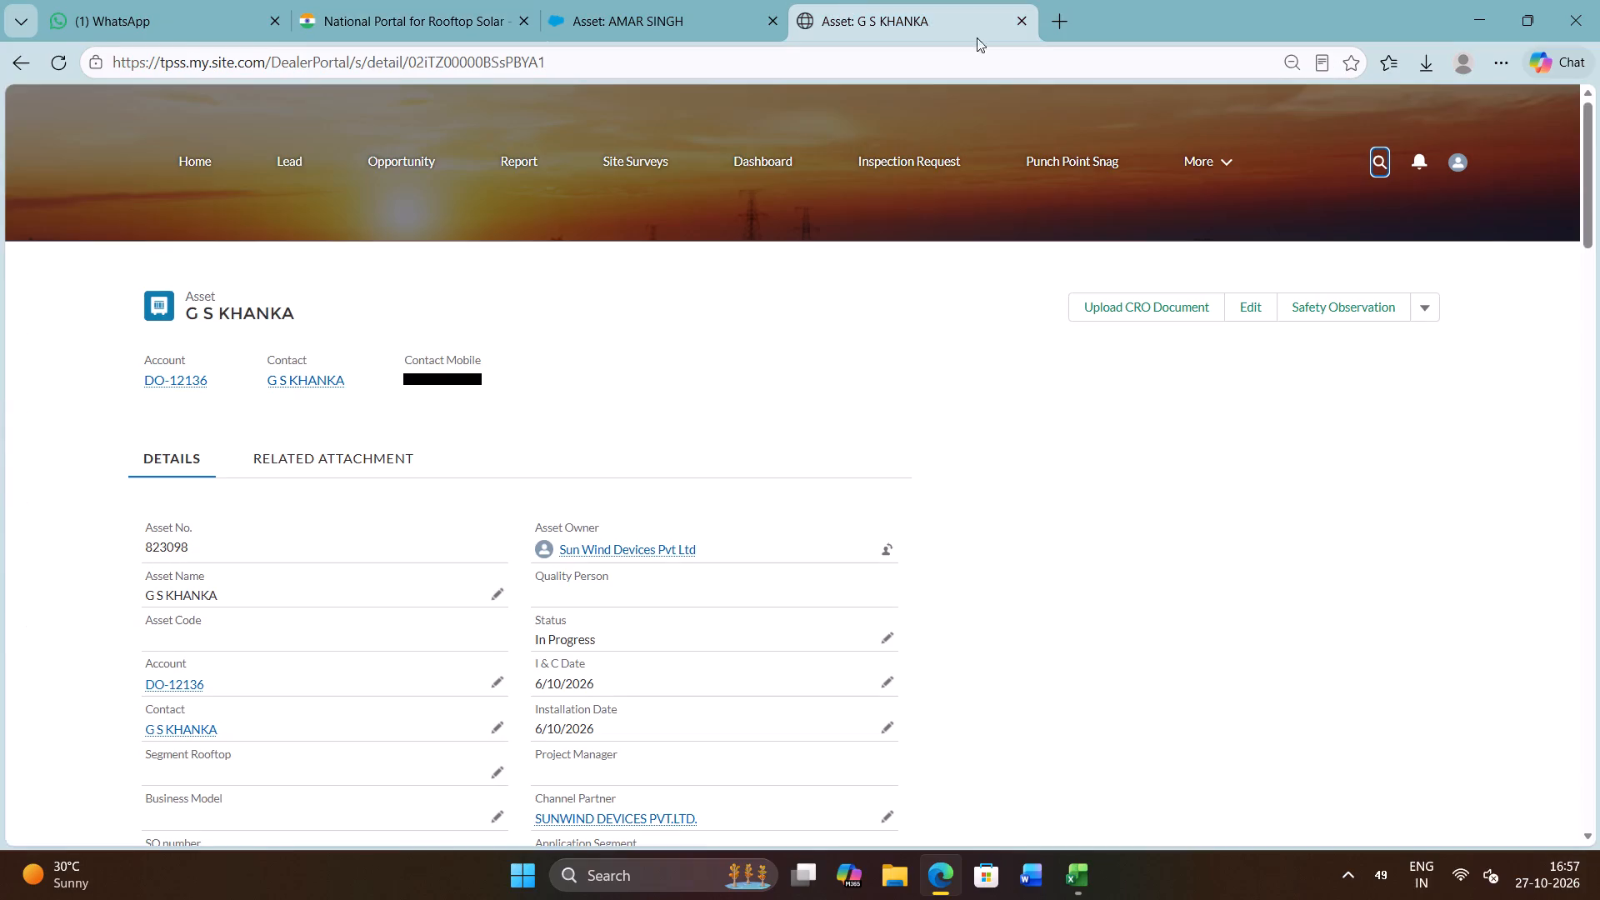
# Search the dealer portal for the consumer name "kanchan".
pyautogui.click(1378, 167)
pyautogui.moveTo(1277, 167); pyautogui.dragTo(644, 171)
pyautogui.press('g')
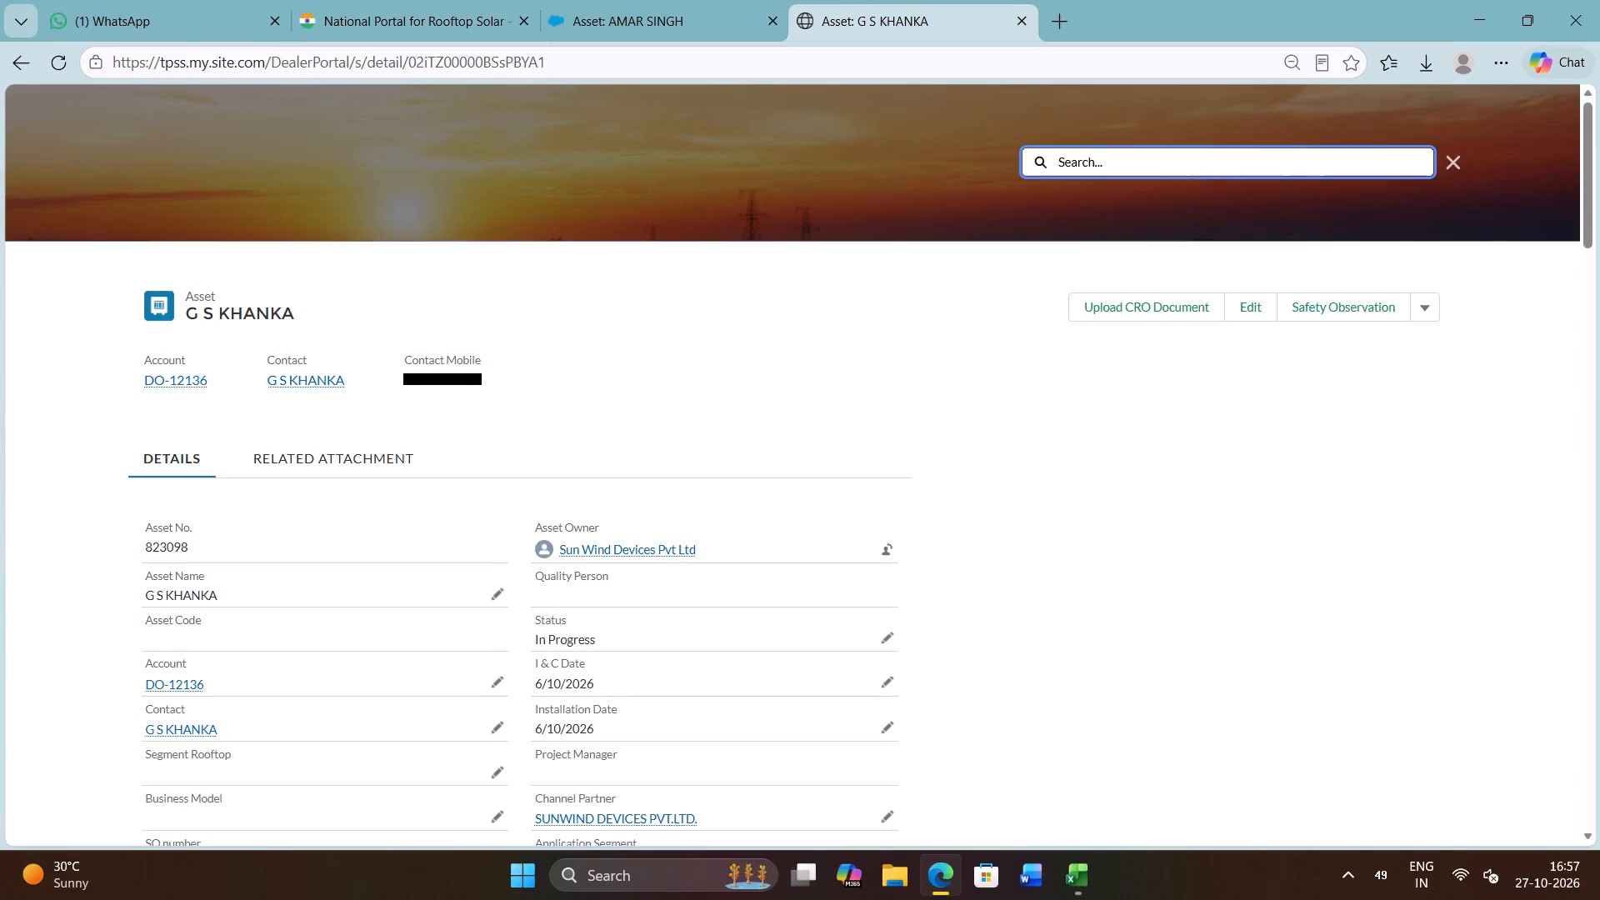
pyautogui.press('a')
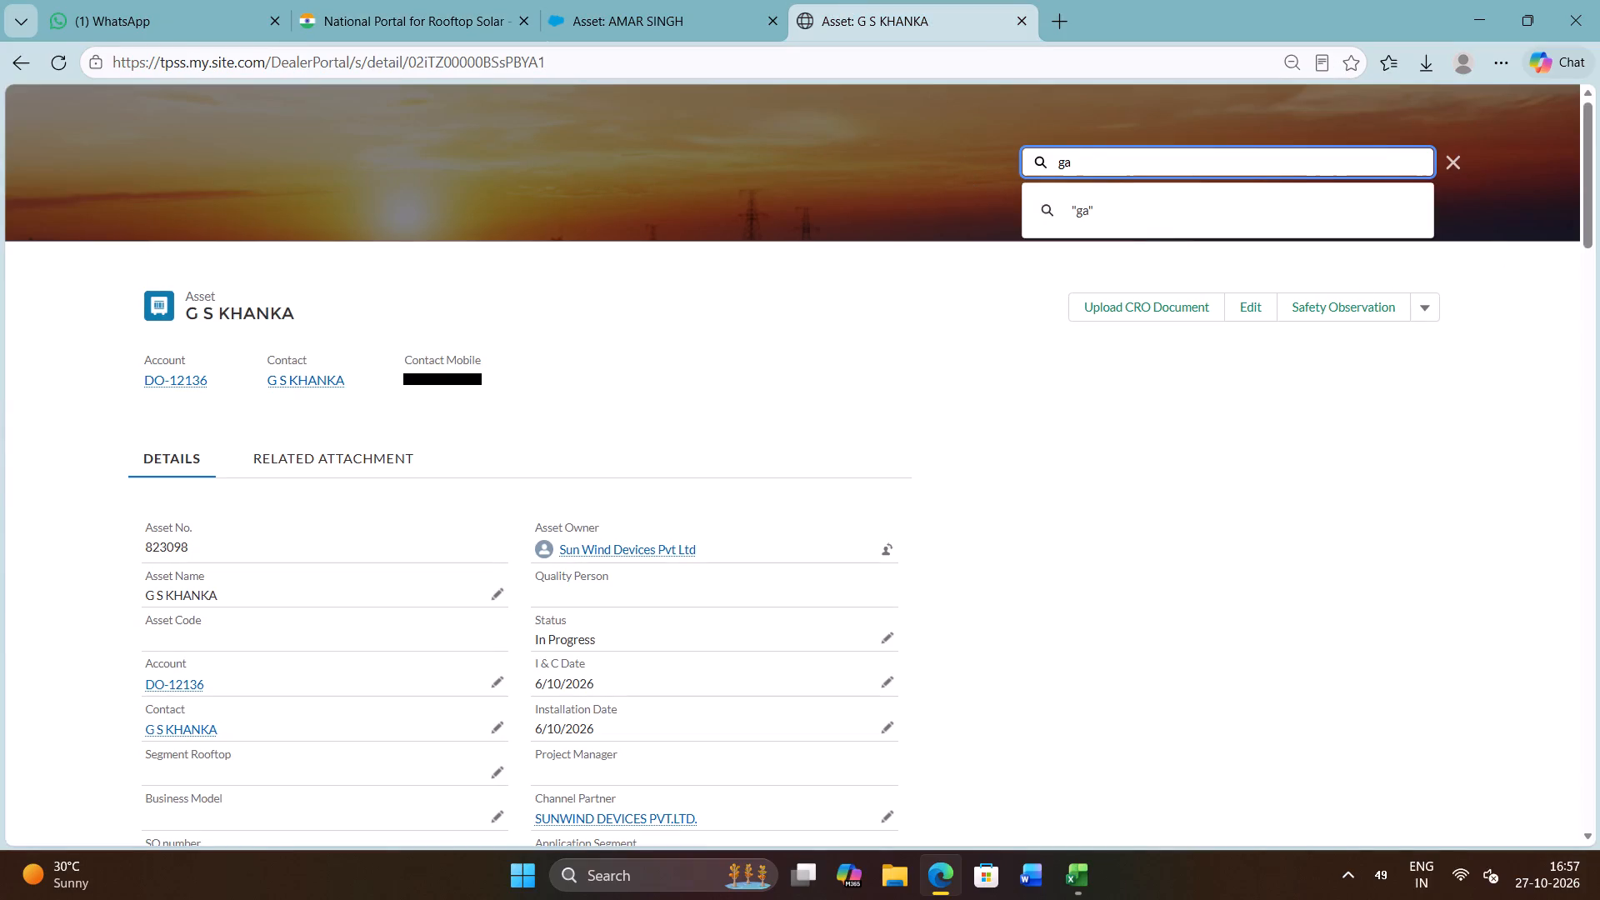
pyautogui.press('BackSpace')
pyautogui.press('BackSpace')
pyautogui.press('BackSpace')
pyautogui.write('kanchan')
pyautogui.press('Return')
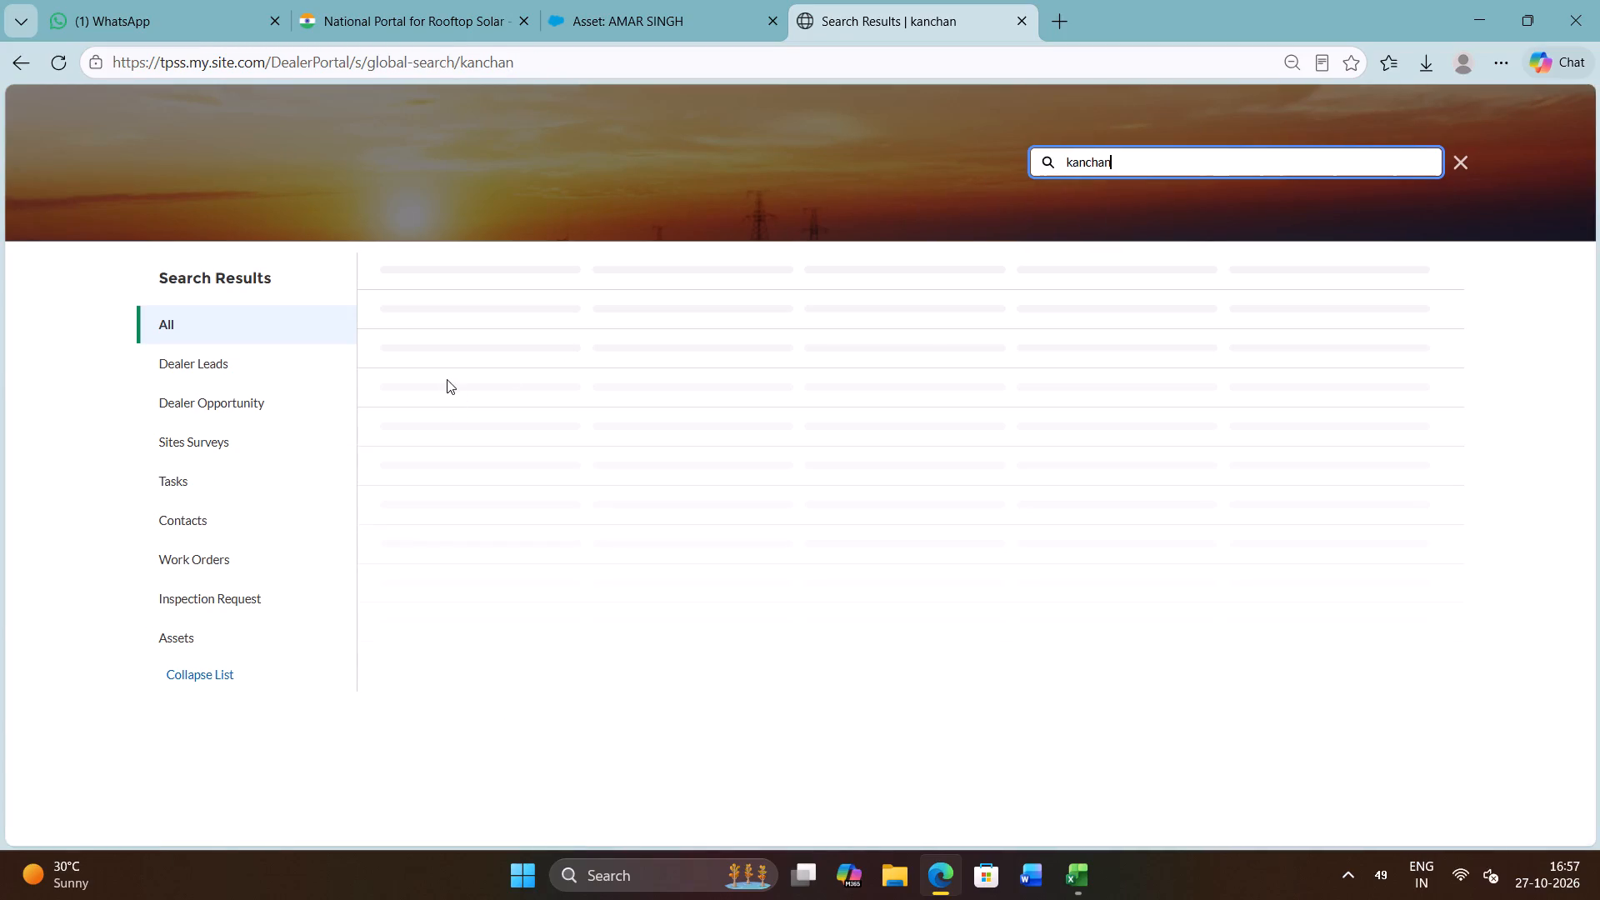
# Open the first matching Roof Top asset in the search results and open the warranty document PDF among its related attachments.
pyautogui.scroll(-6, 446, 596)
pyautogui.scroll(-1, 442, 795)
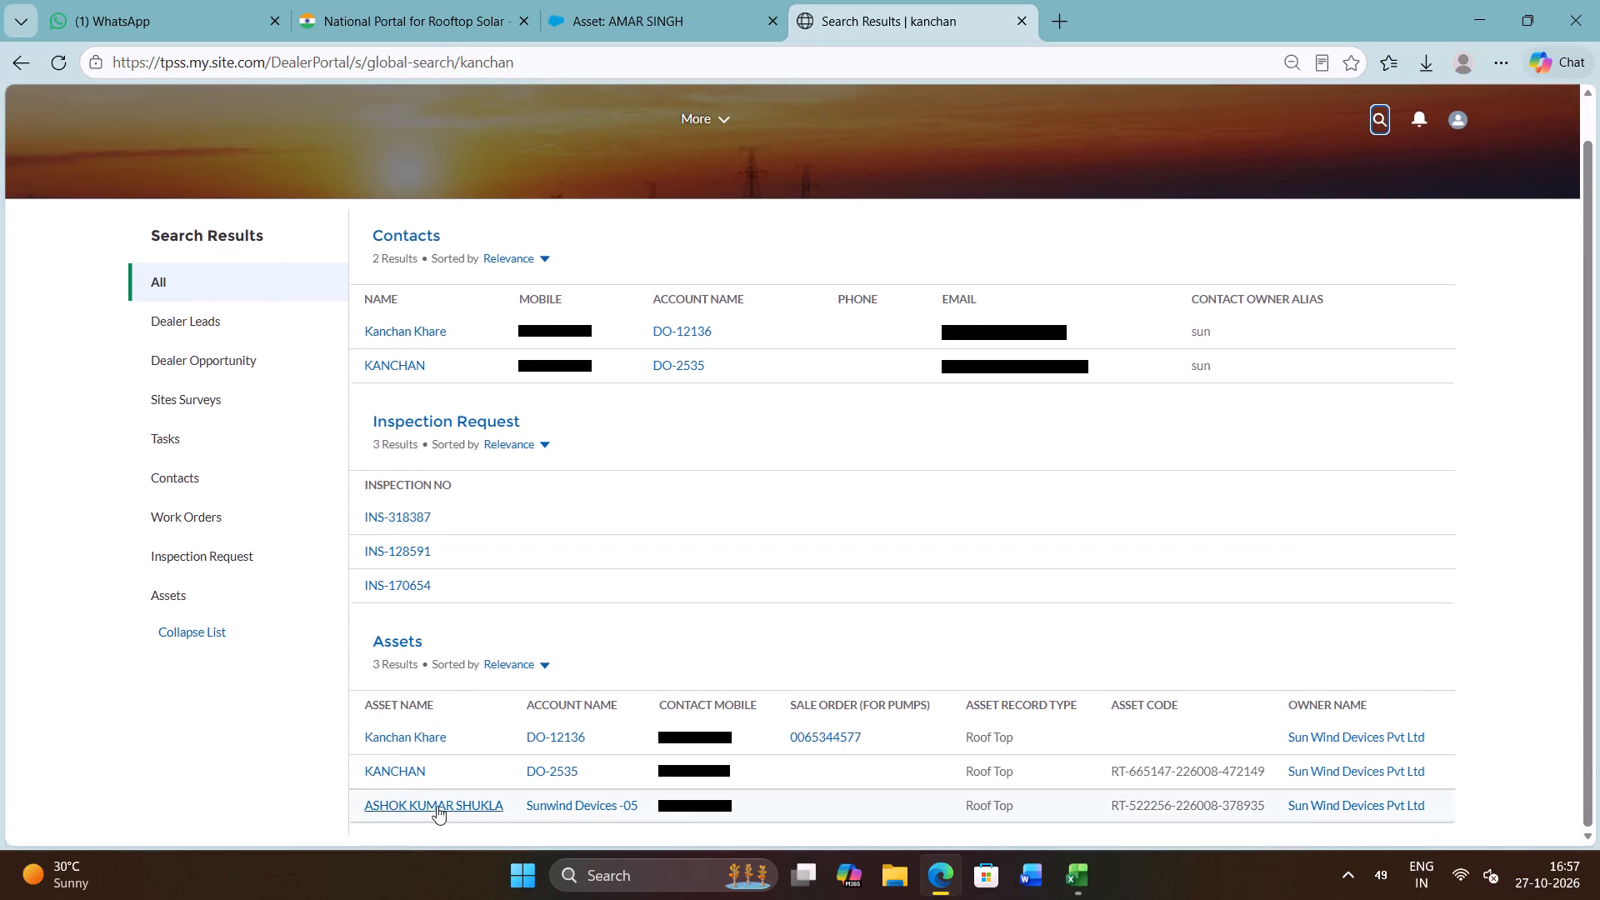
pyautogui.click(383, 734)
pyautogui.click(341, 467)
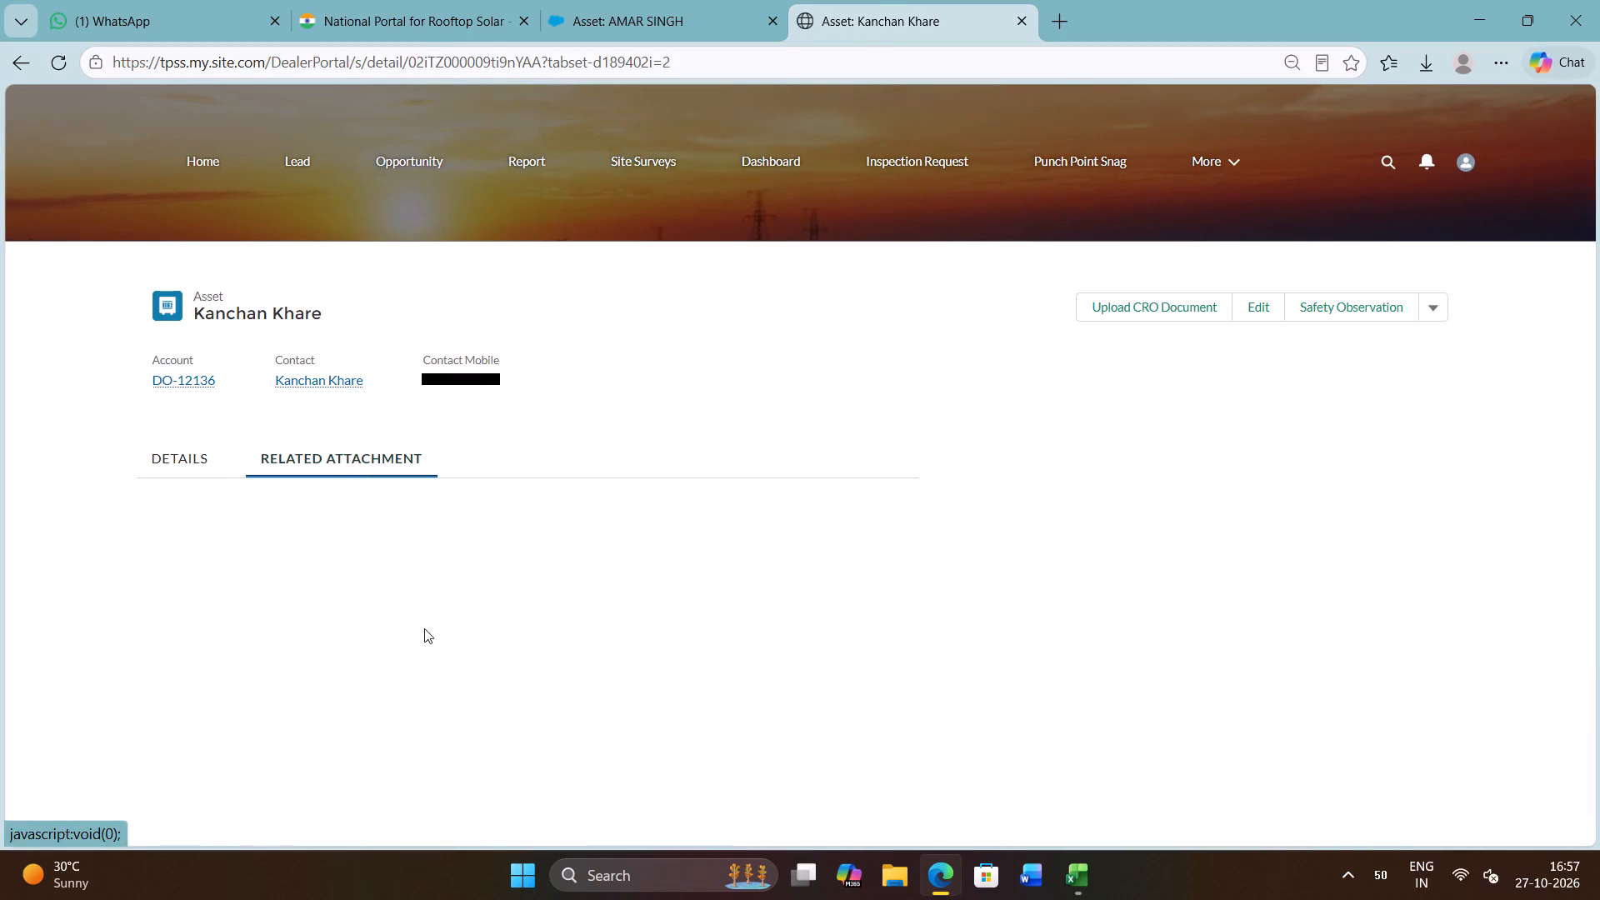
pyautogui.scroll(-18, 468, 597)
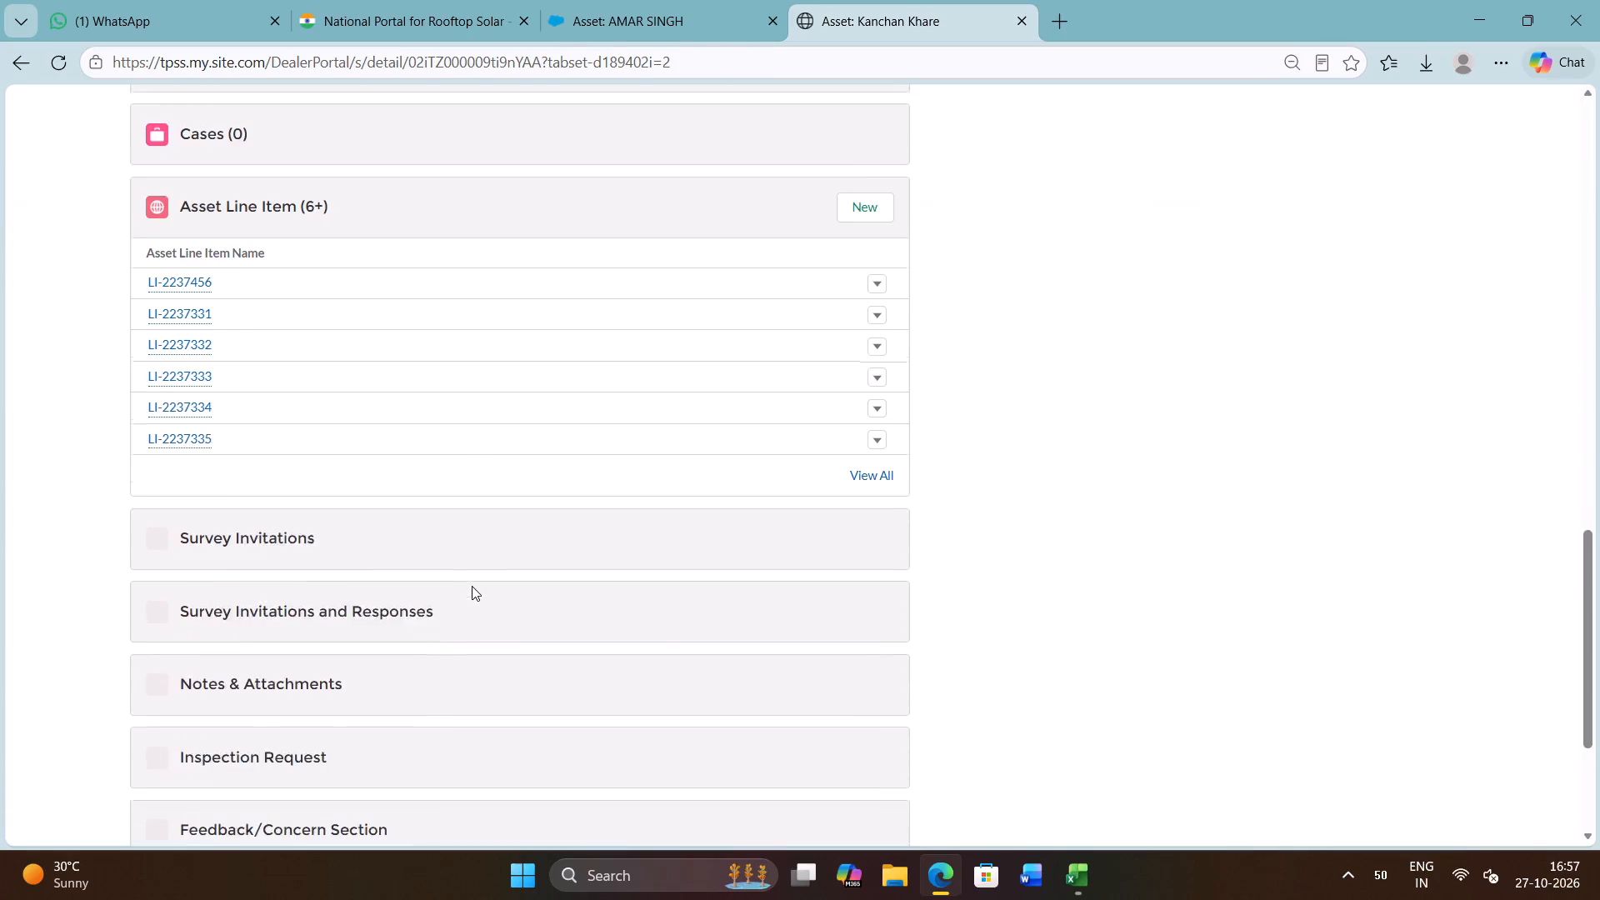
pyautogui.scroll(-5, 391, 607)
pyautogui.click(282, 575)
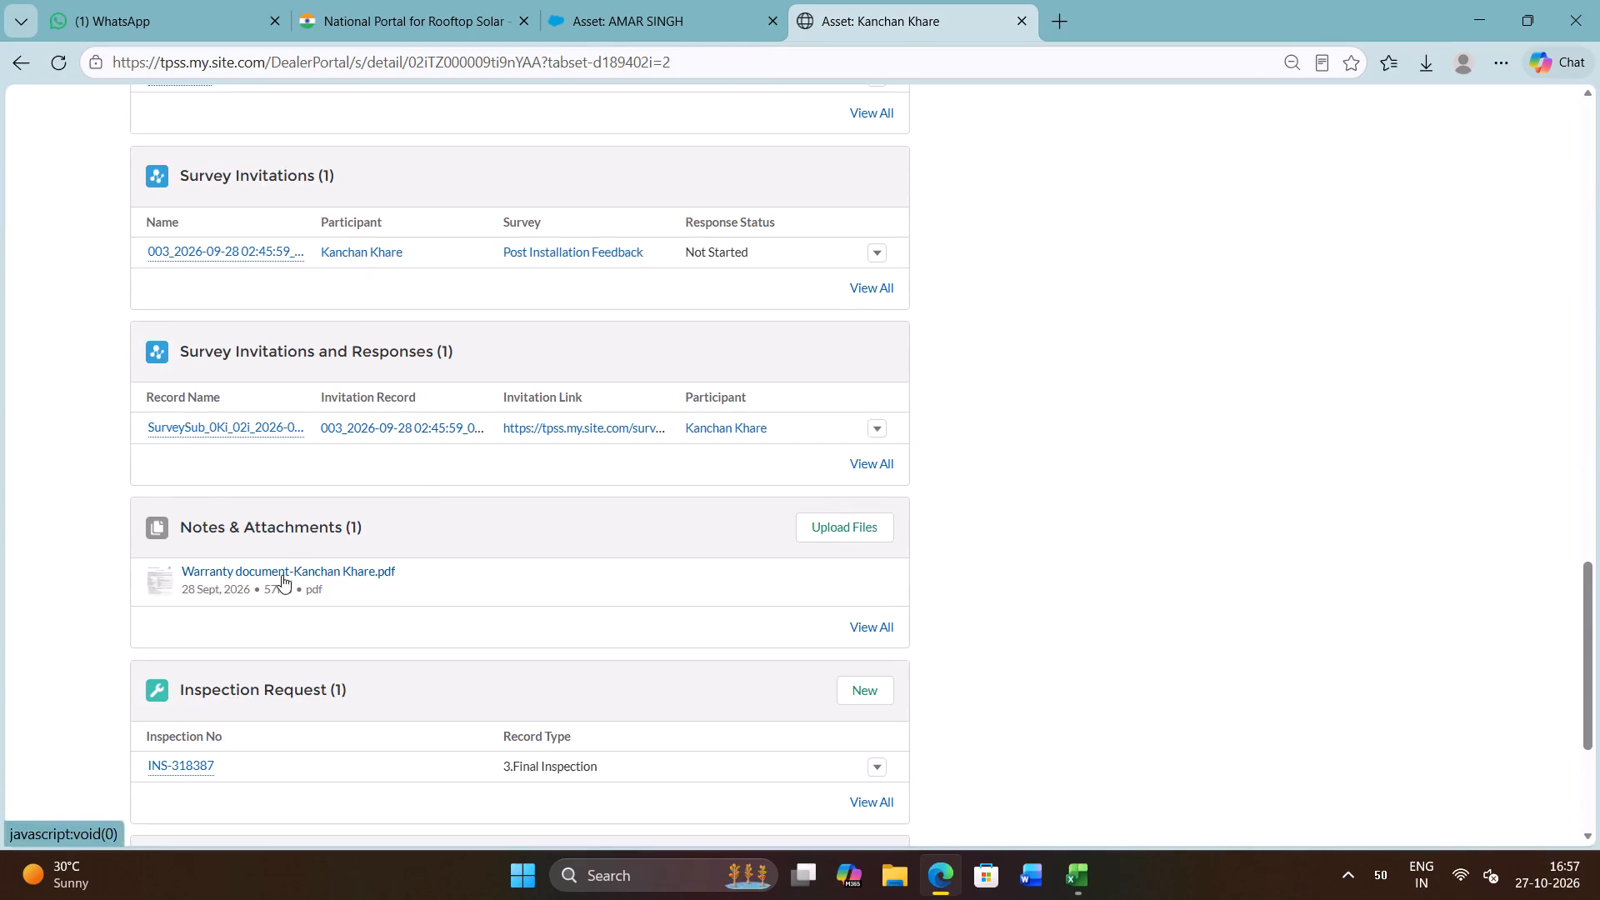
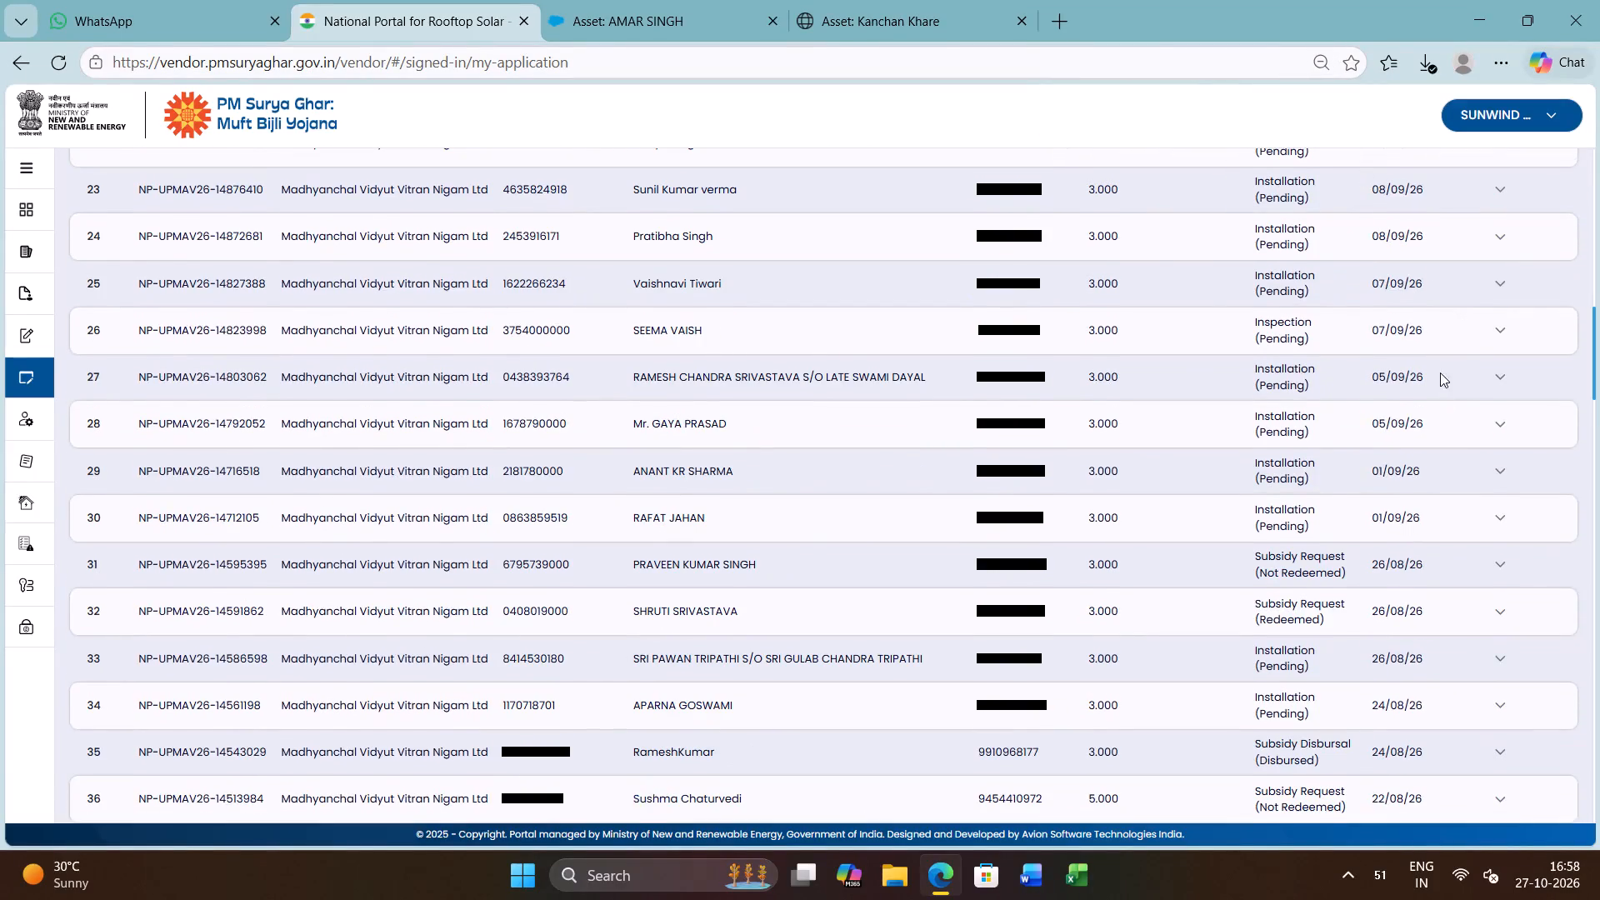
# Examine the older customer applications and their stages in the National Portal for Rooftop Solar application list.
pyautogui.scroll(-6, 1443, 399)
pyautogui.scroll(-8, 1417, 462)
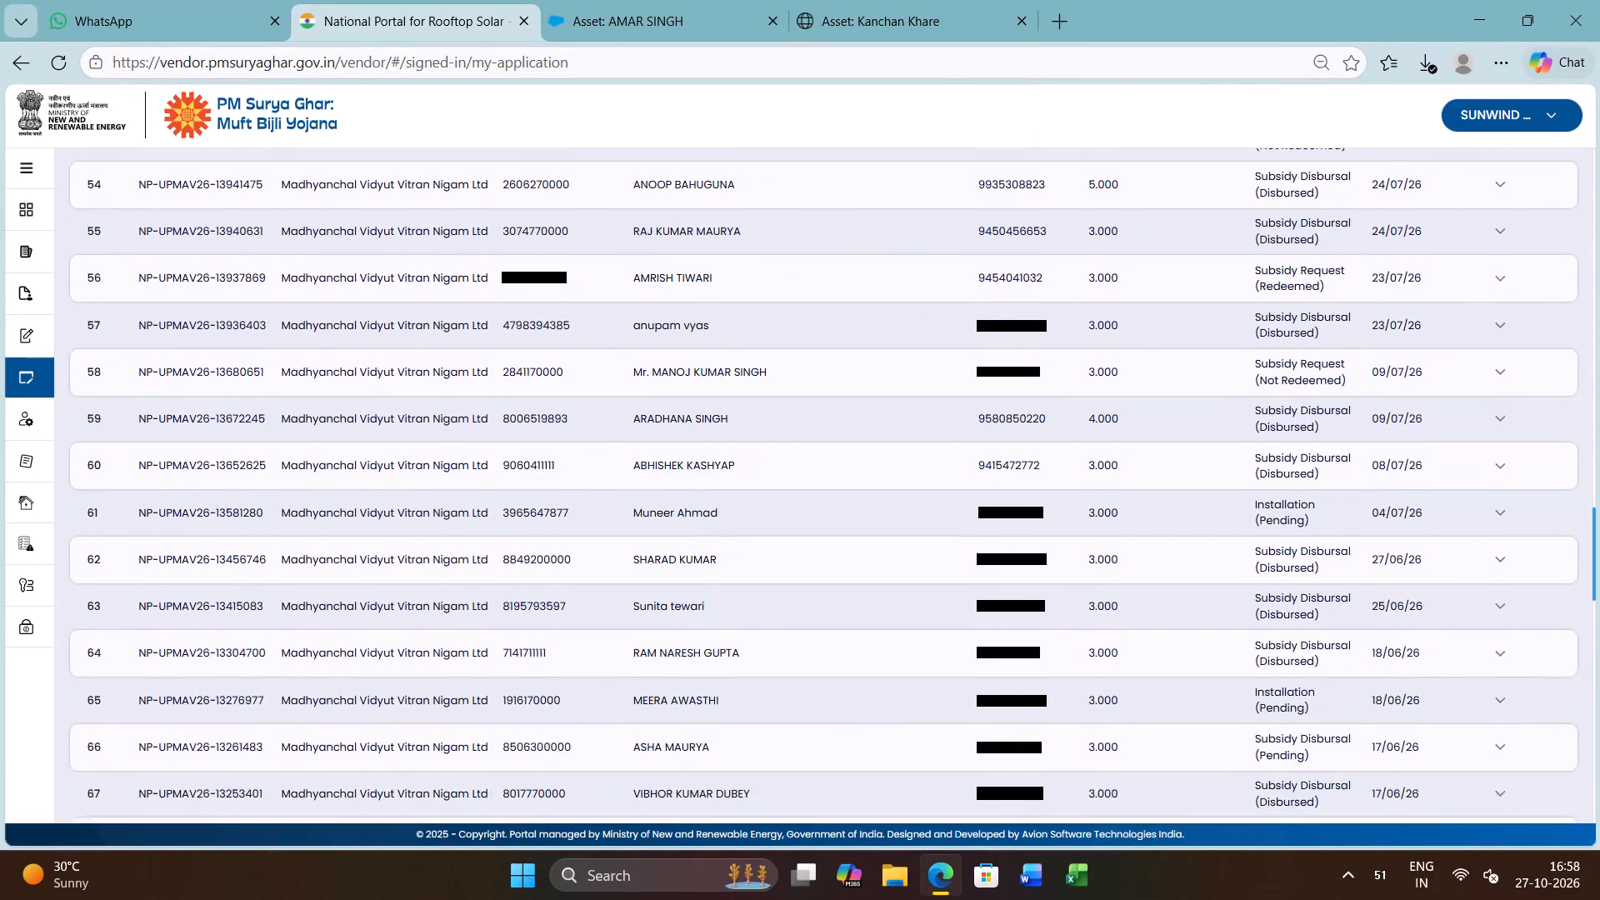
pyautogui.scroll(-7, 1397, 514)
pyautogui.scroll(-2, 1379, 592)
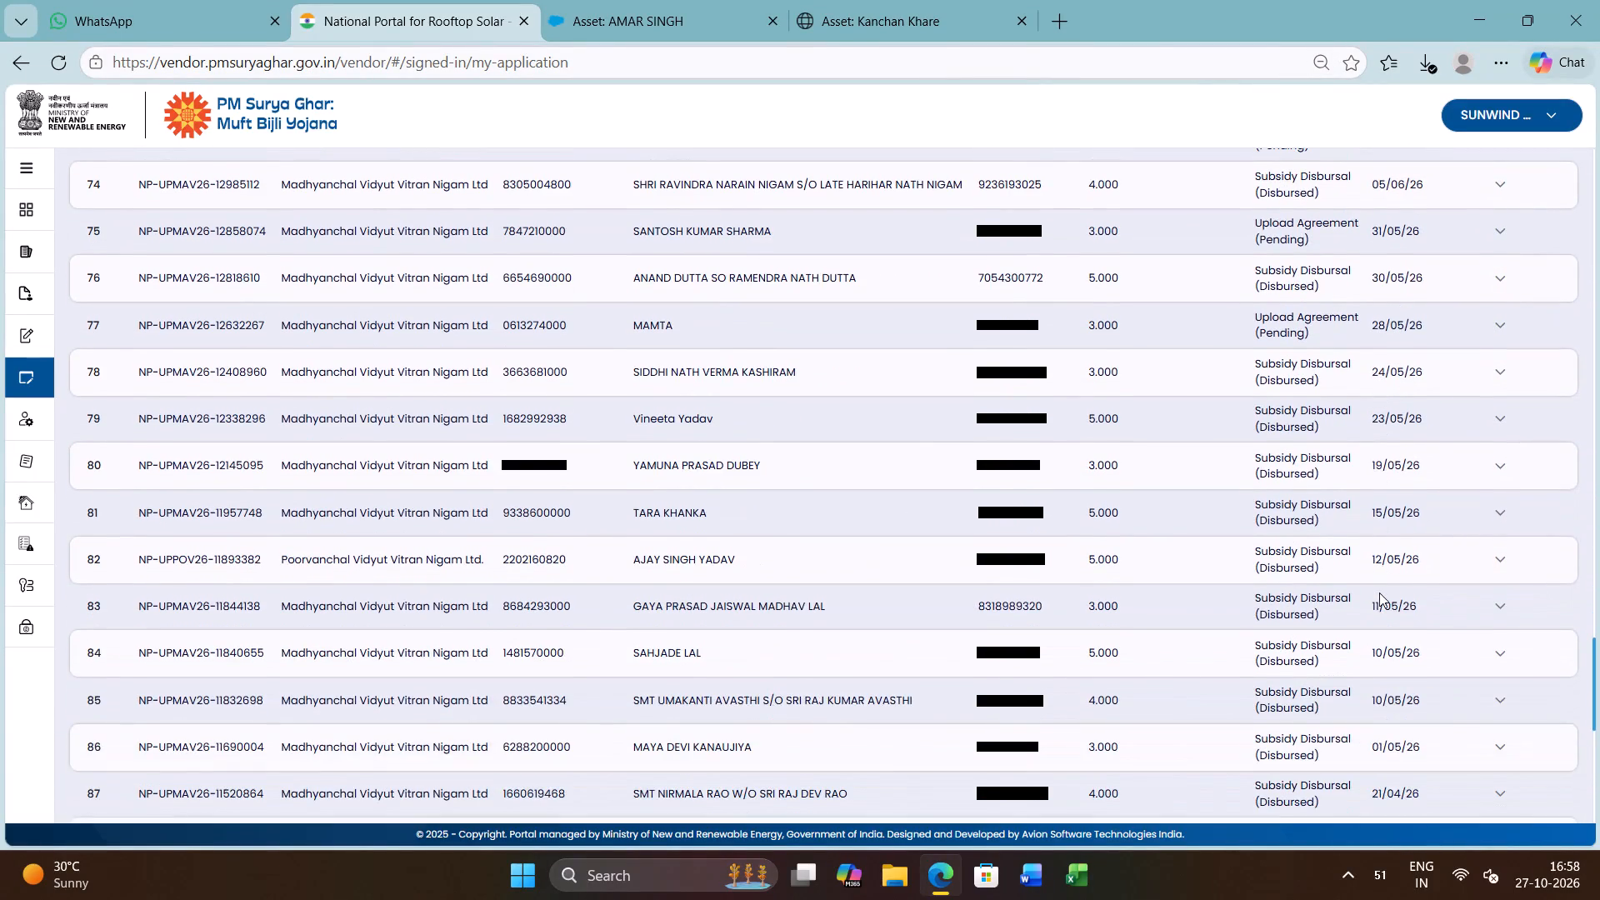
pyautogui.scroll(3, 1240, 532)
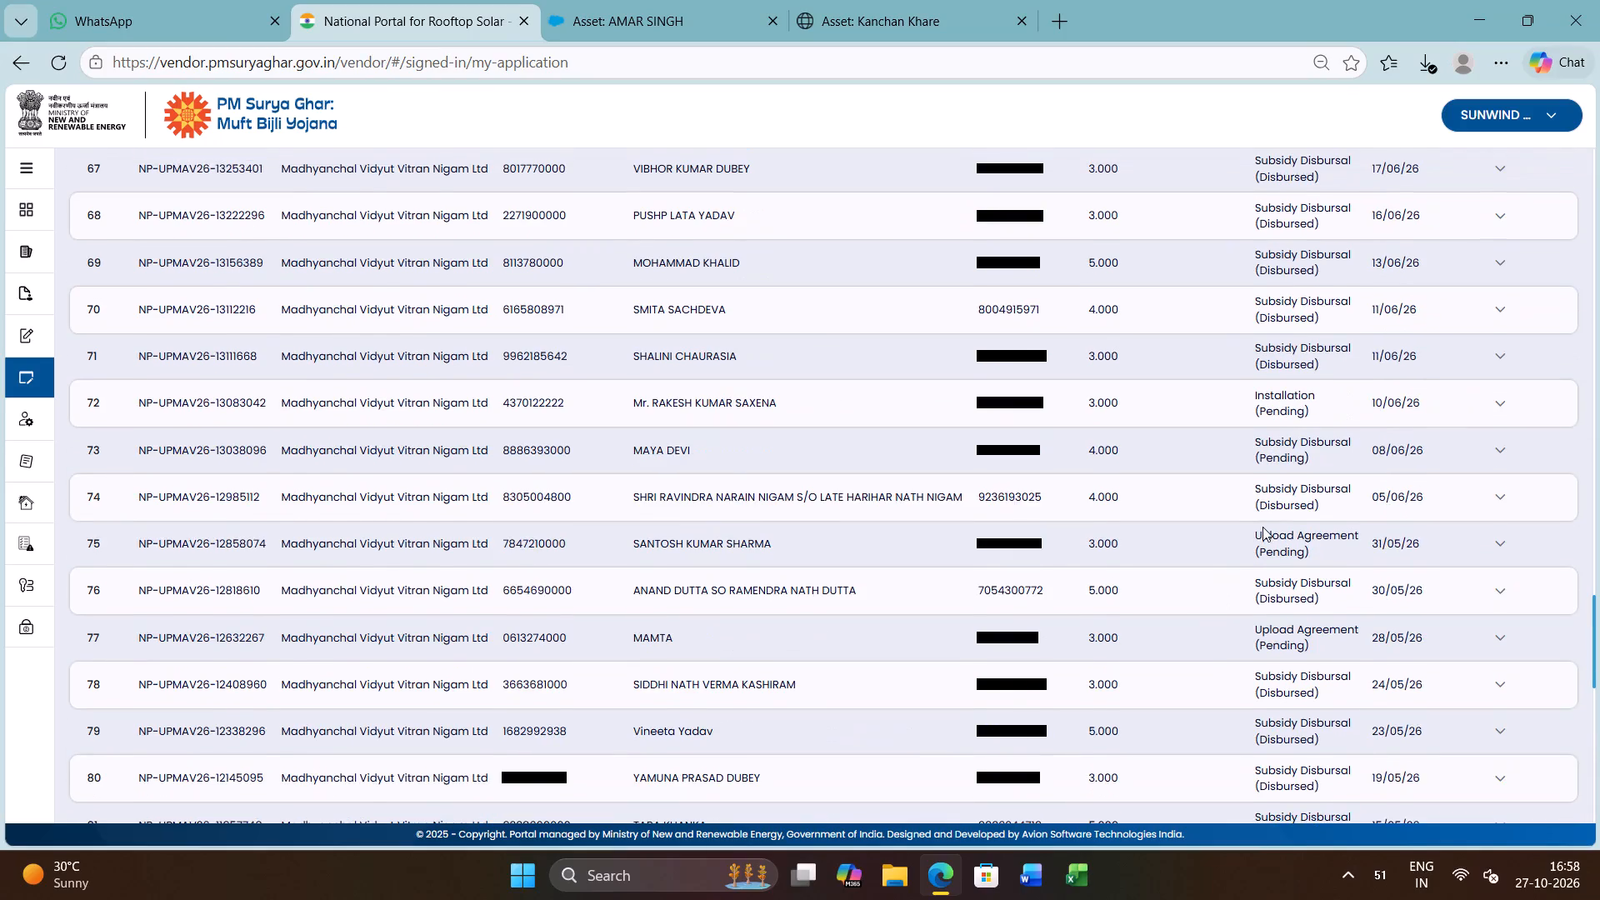
pyautogui.scroll(5, 1262, 527)
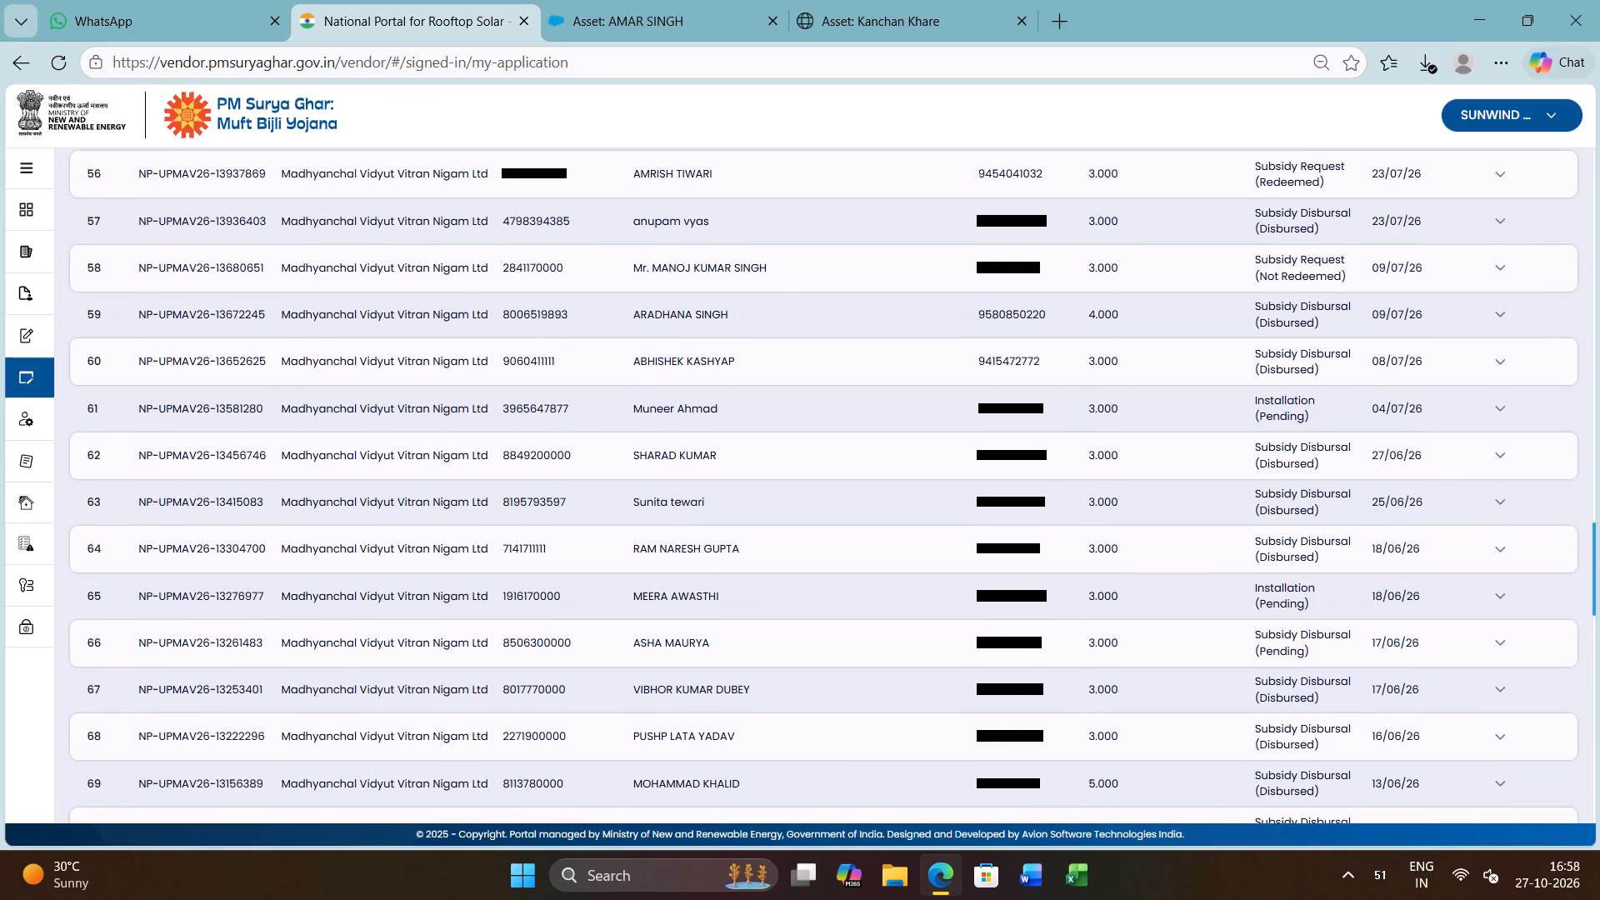
pyautogui.scroll(3, 1282, 502)
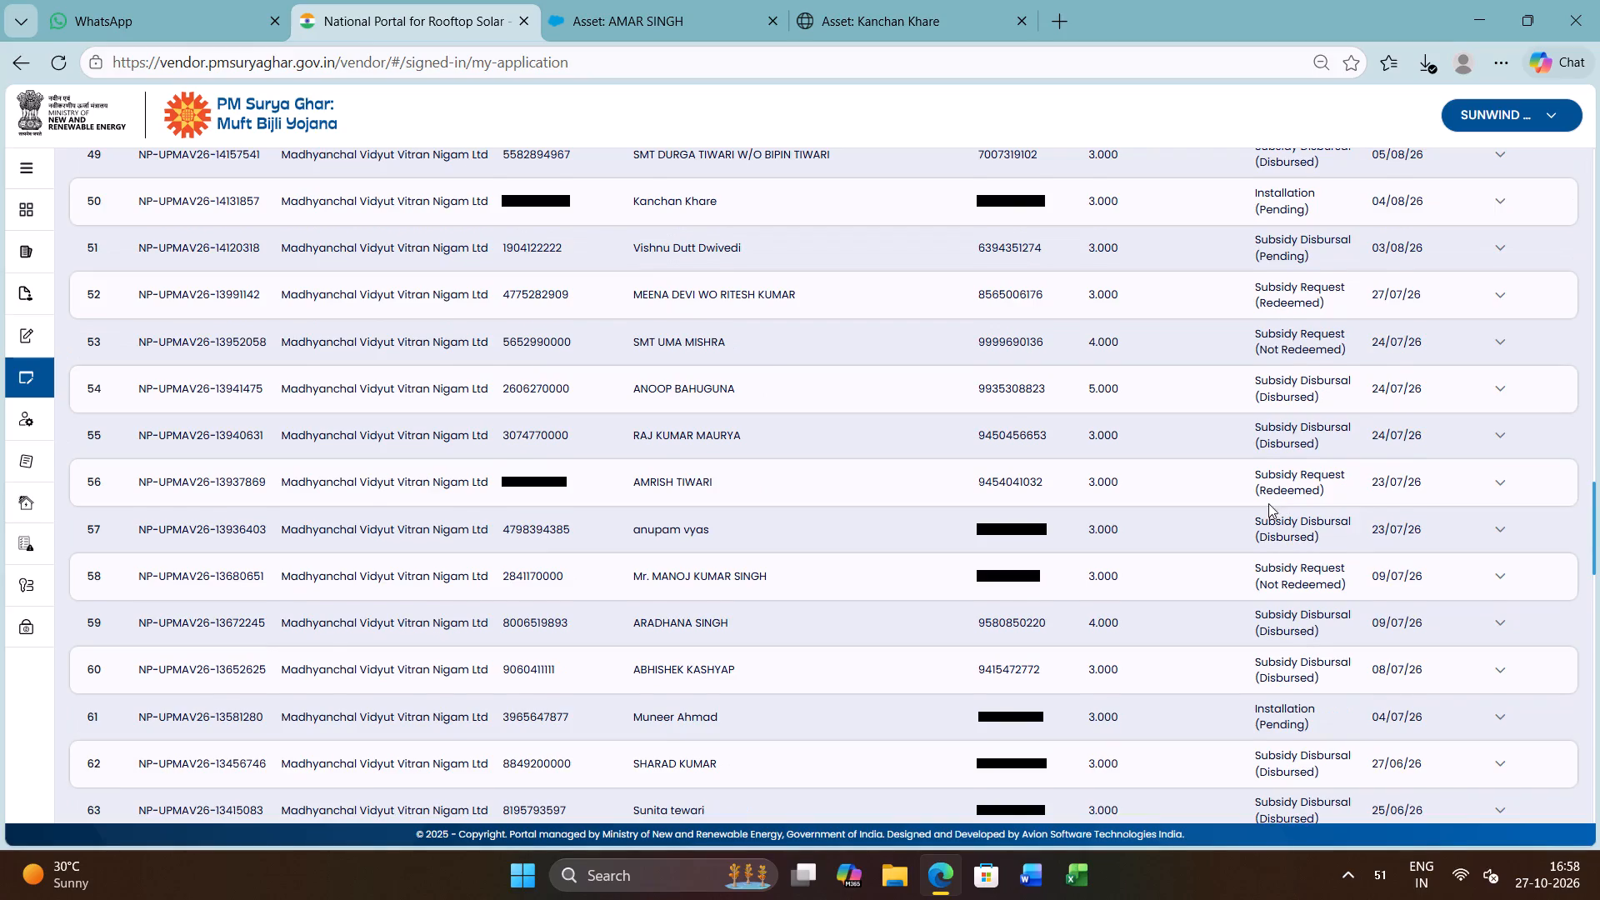
# Find "kanchan" on the National Portal's application list page and expand the matching customer's application row.
pyautogui.scroll(2, 1268, 500)
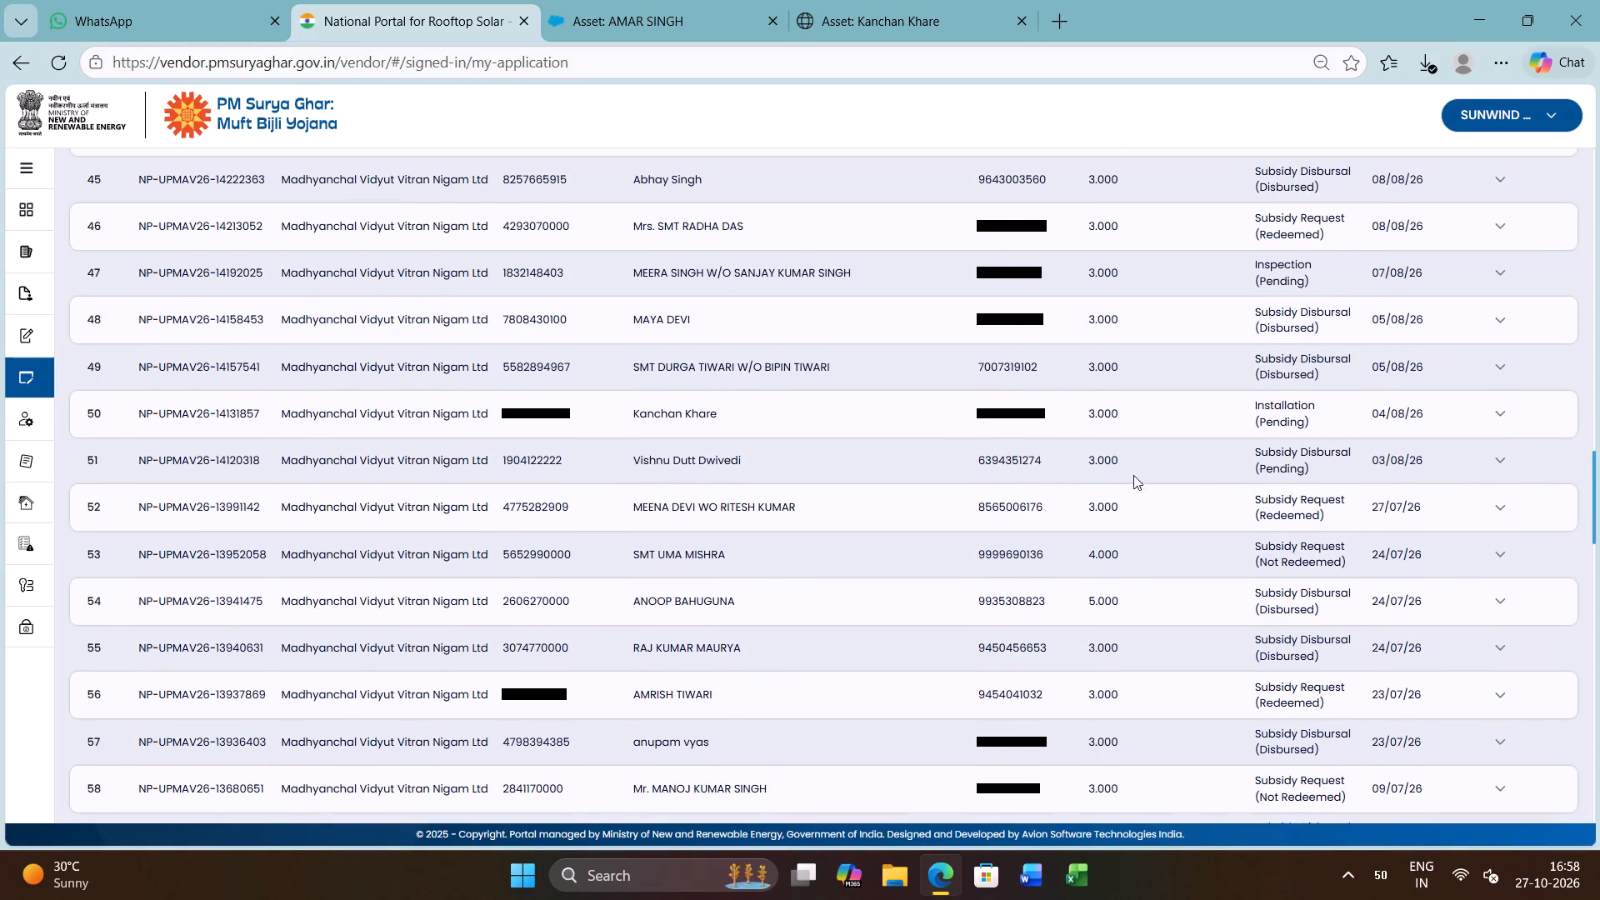
pyautogui.click(1498, 63)
pyautogui.scroll(-3, 1454, 302)
pyautogui.scroll(-4, 1400, 447)
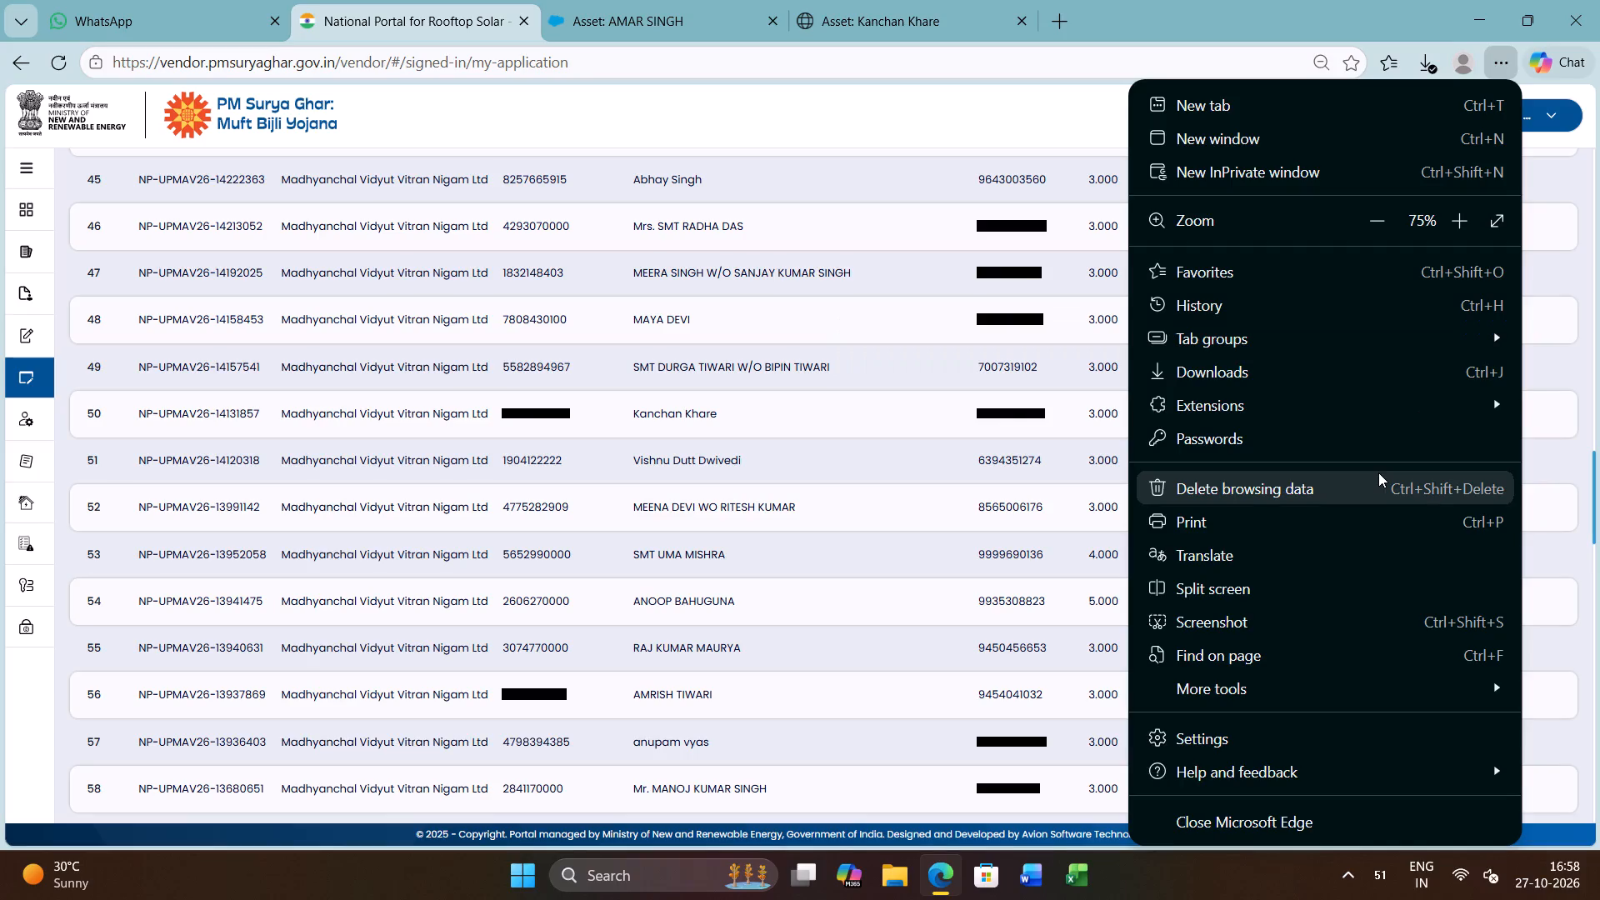
pyautogui.click(1262, 652)
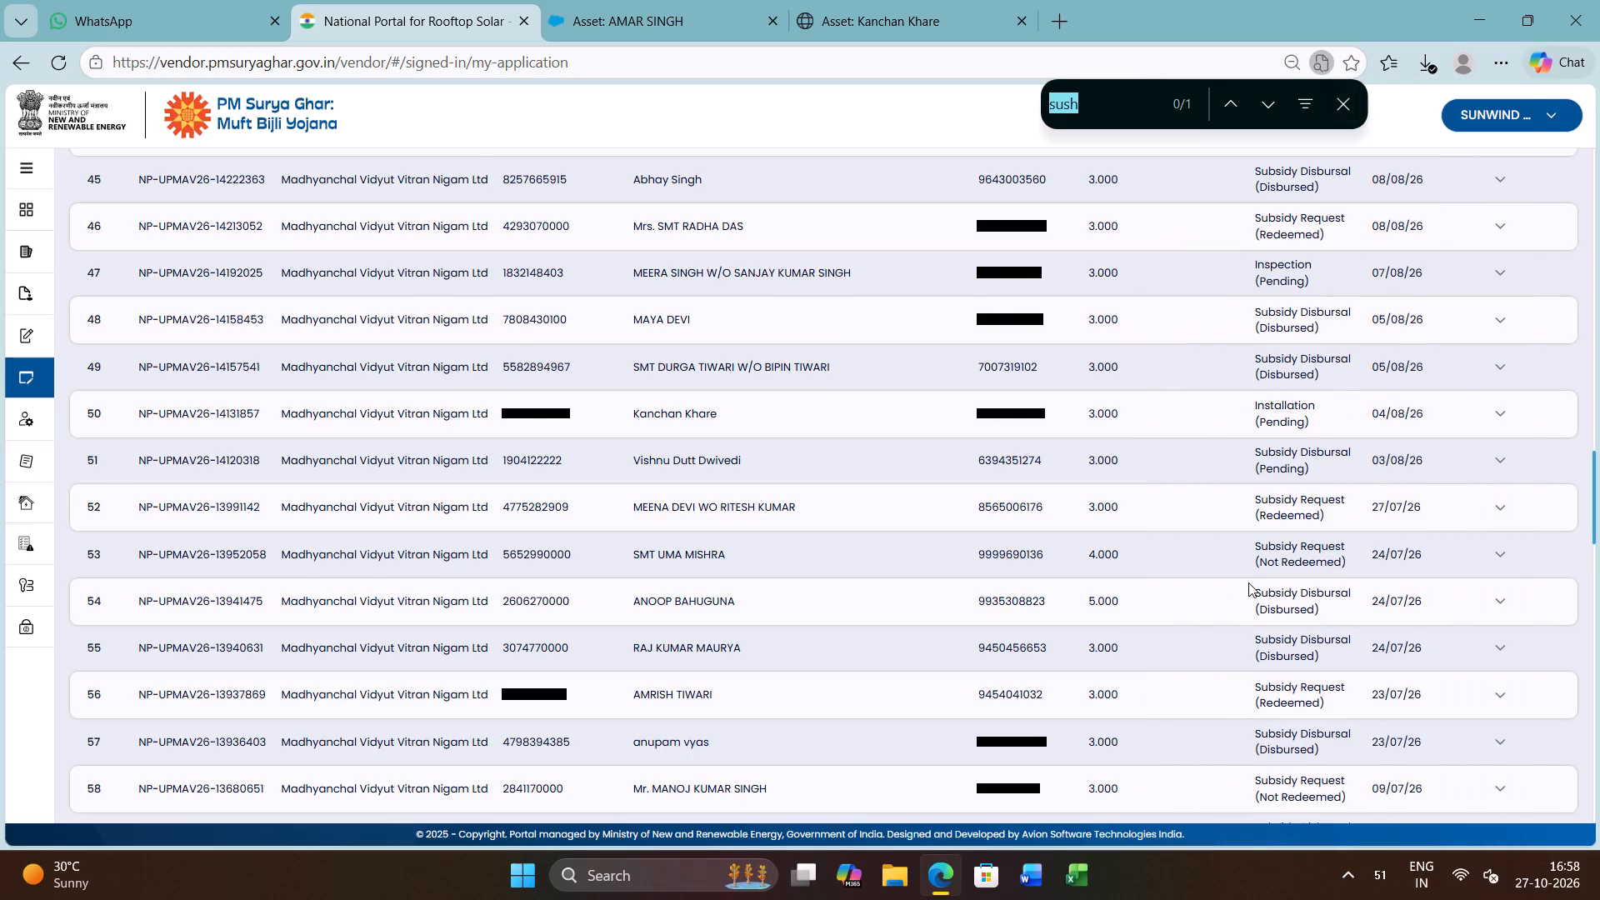
pyautogui.write('kanchan')
pyautogui.click(1507, 484)
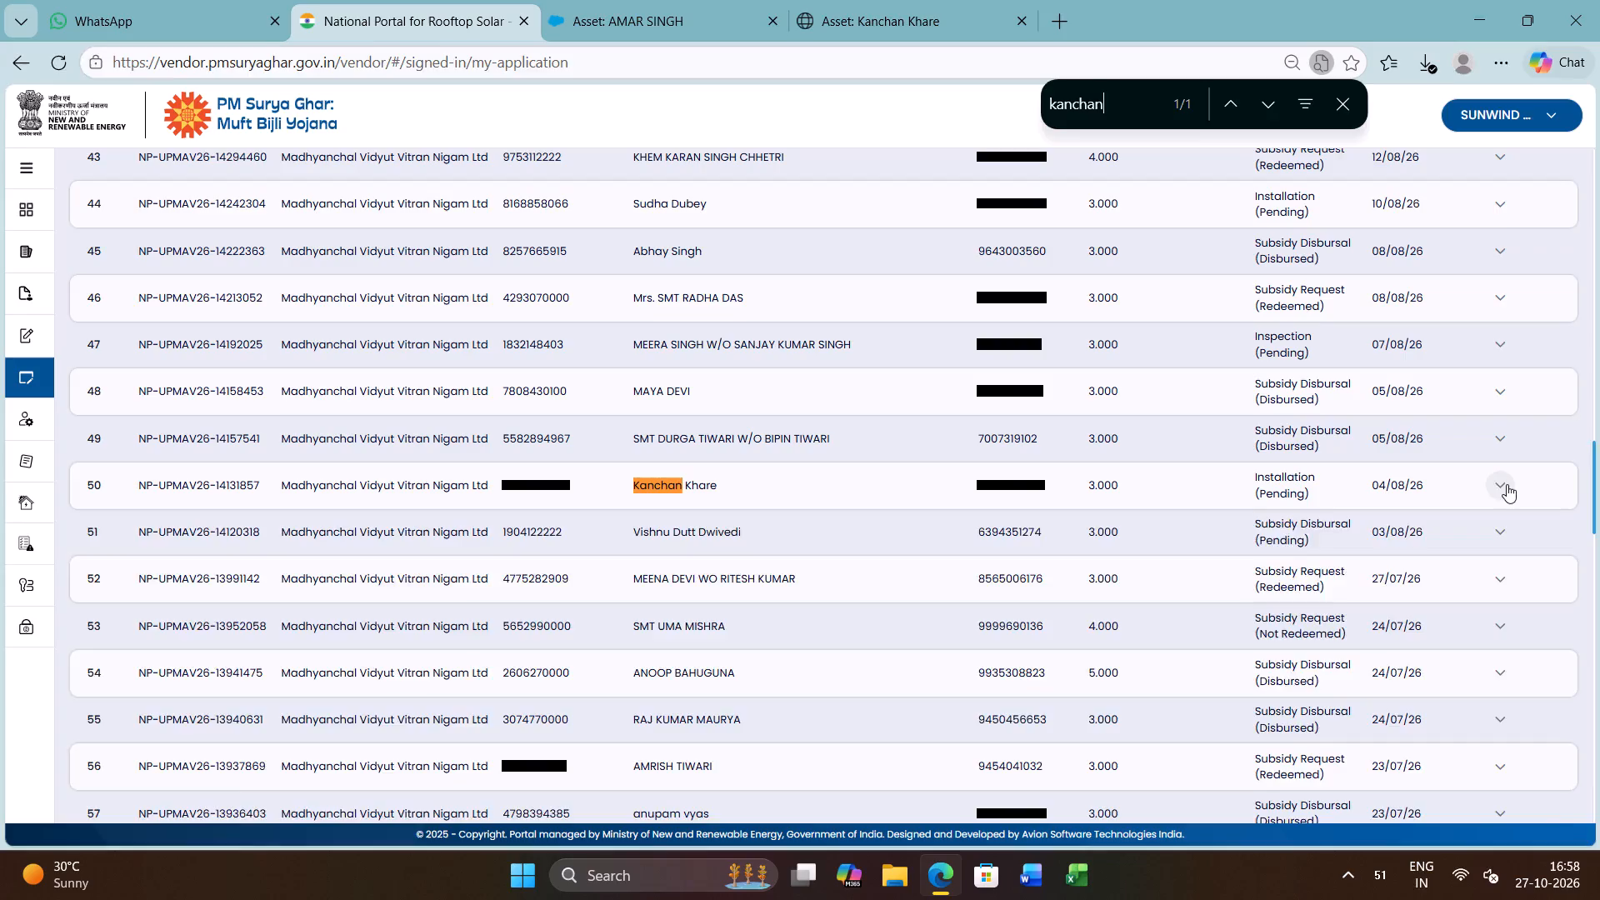
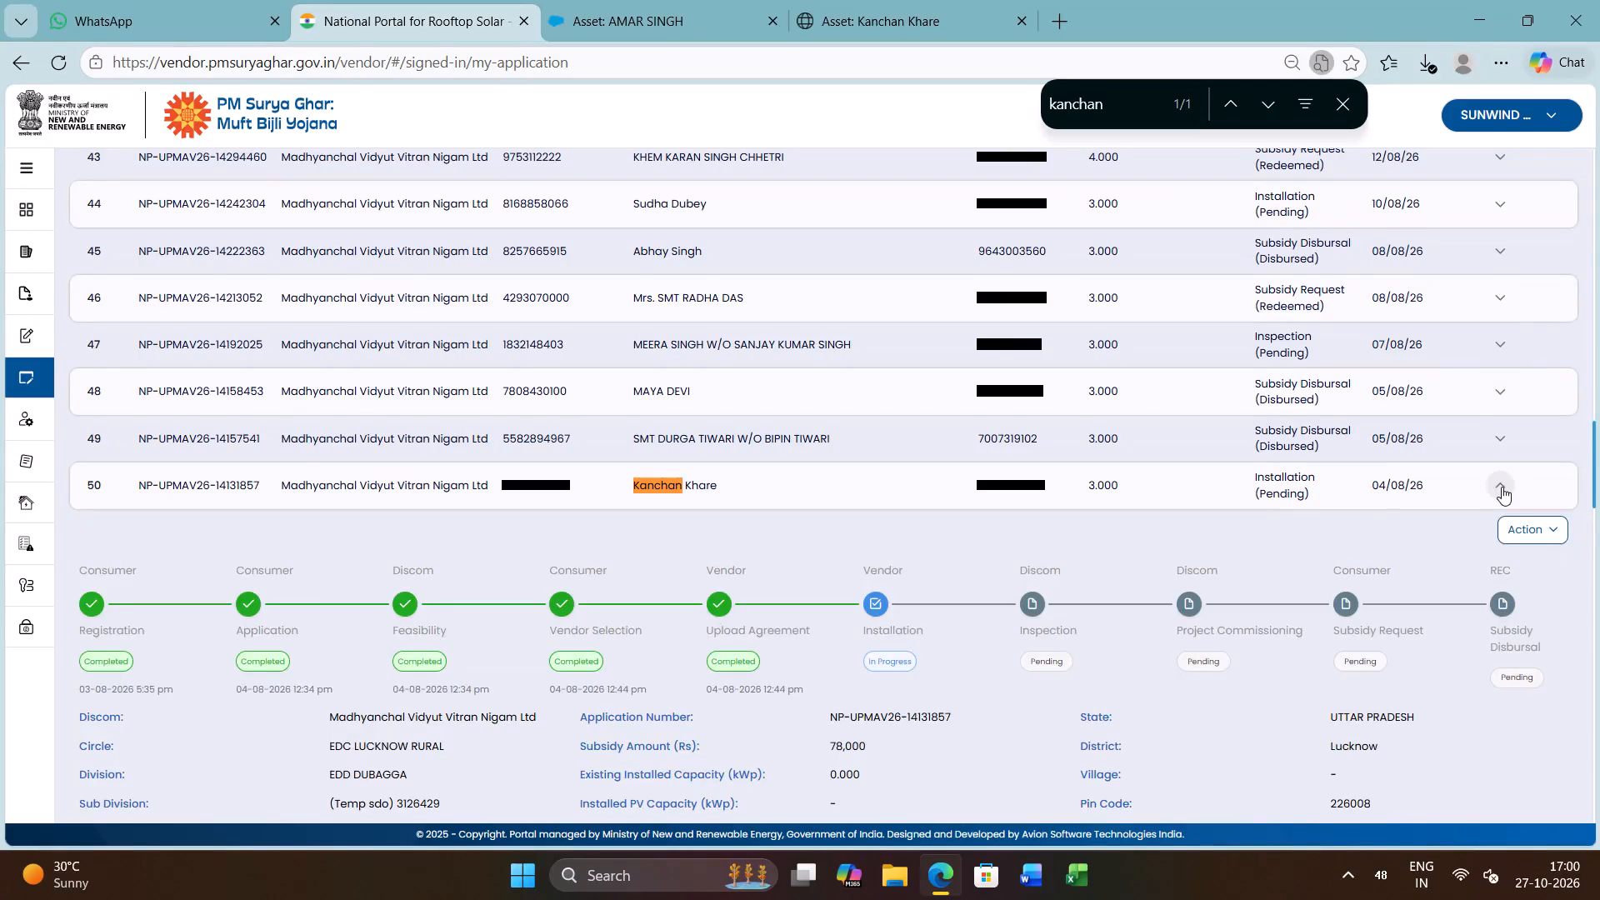
# Copy the matched customer's application row, serial number 50, from application number to submission date, and end the page search.
pyautogui.moveTo(1430, 489); pyautogui.dragTo(1190, 482)
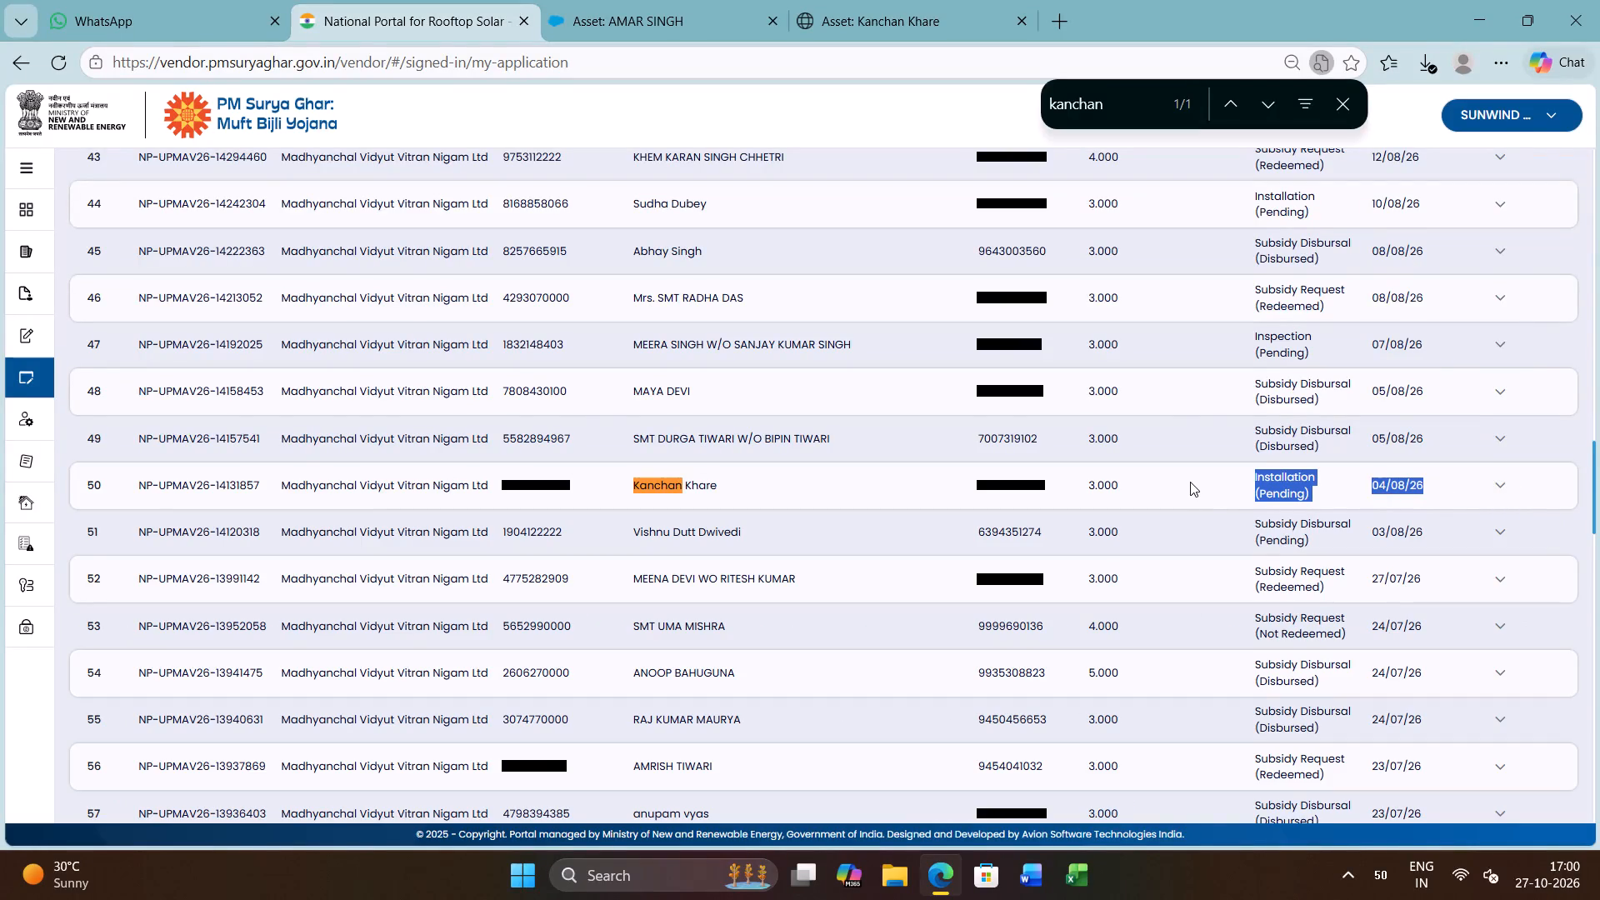
pyautogui.moveTo(1190, 482); pyautogui.dragTo(87, 487)
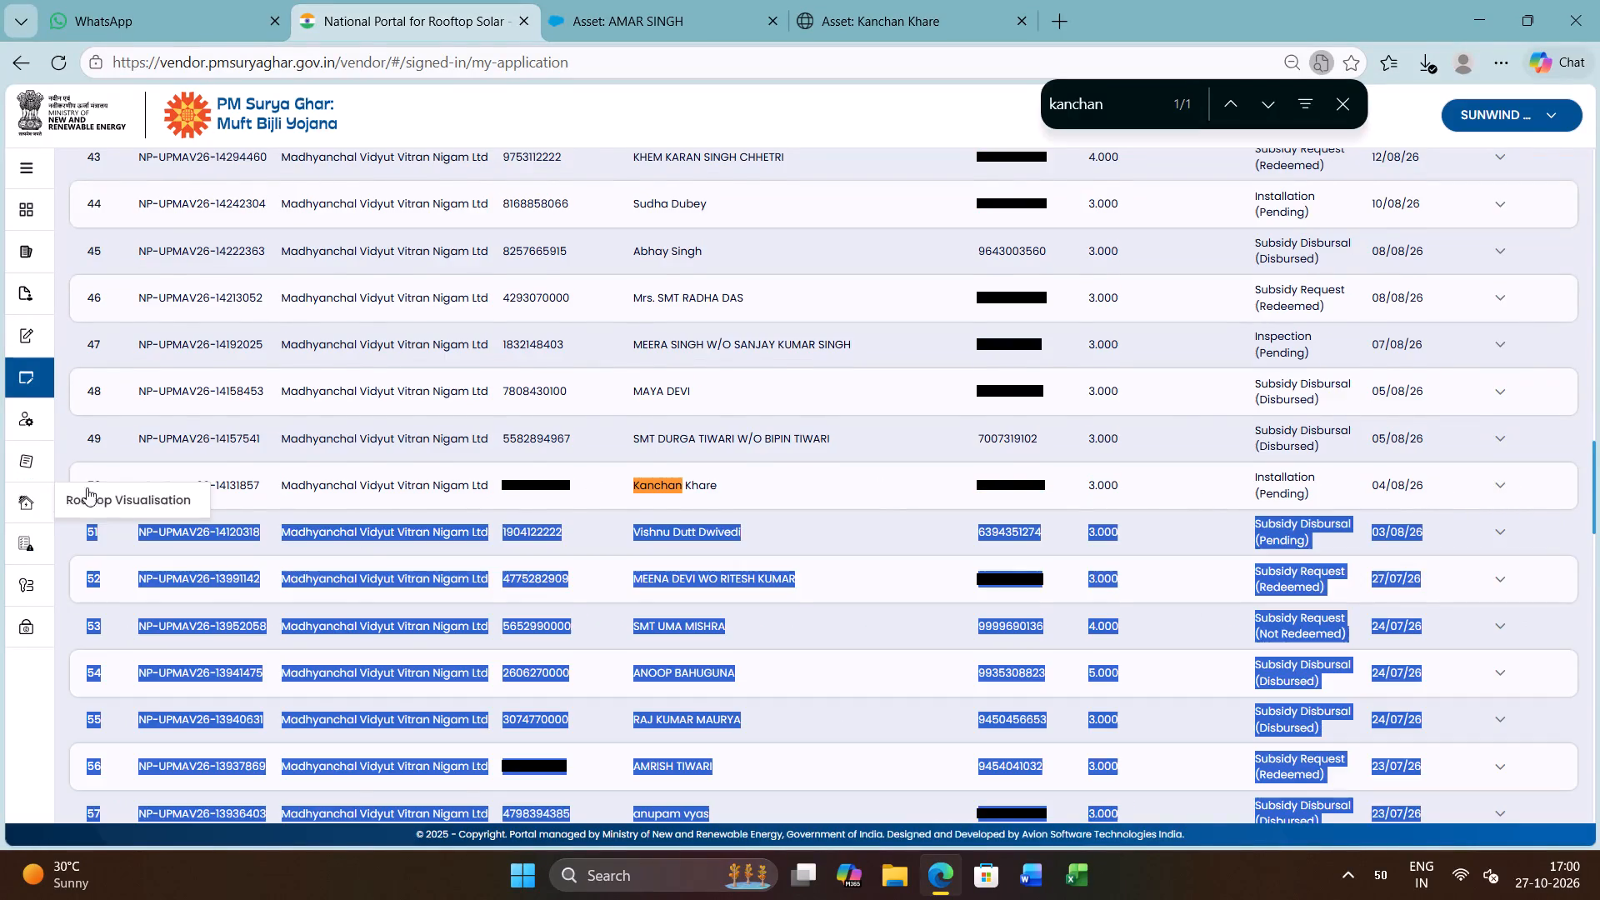
pyautogui.moveTo(87, 487); pyautogui.dragTo(282, 565)
pyautogui.moveTo(519, 597); pyautogui.dragTo(302, 520)
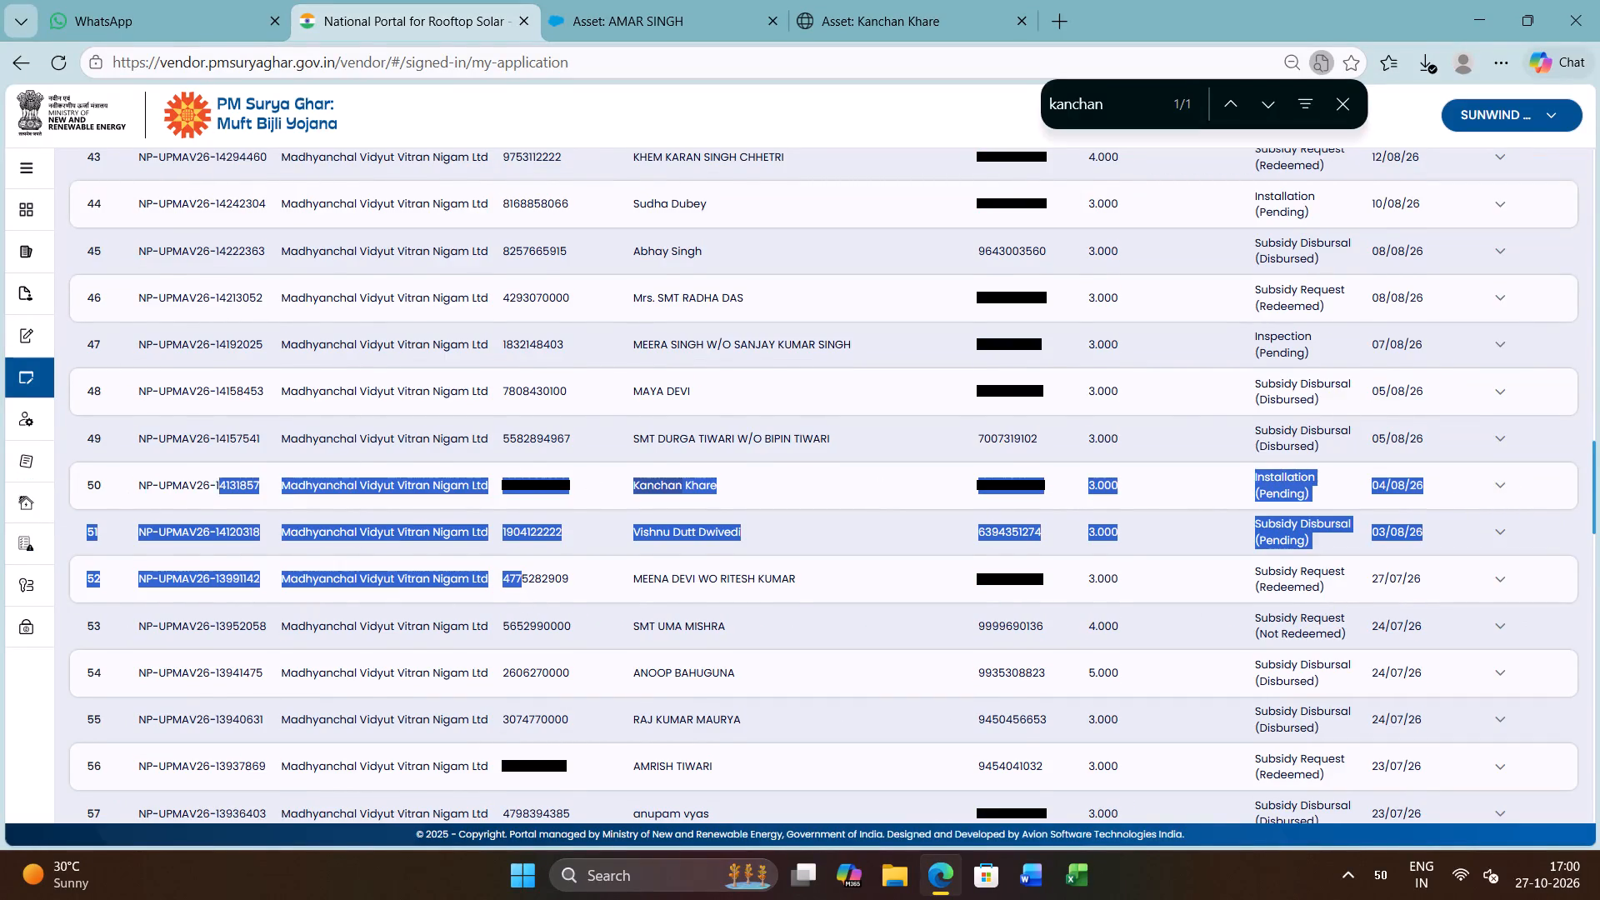
pyautogui.moveTo(302, 520); pyautogui.dragTo(1427, 502)
pyautogui.moveTo(1426, 502); pyautogui.dragTo(1430, 530)
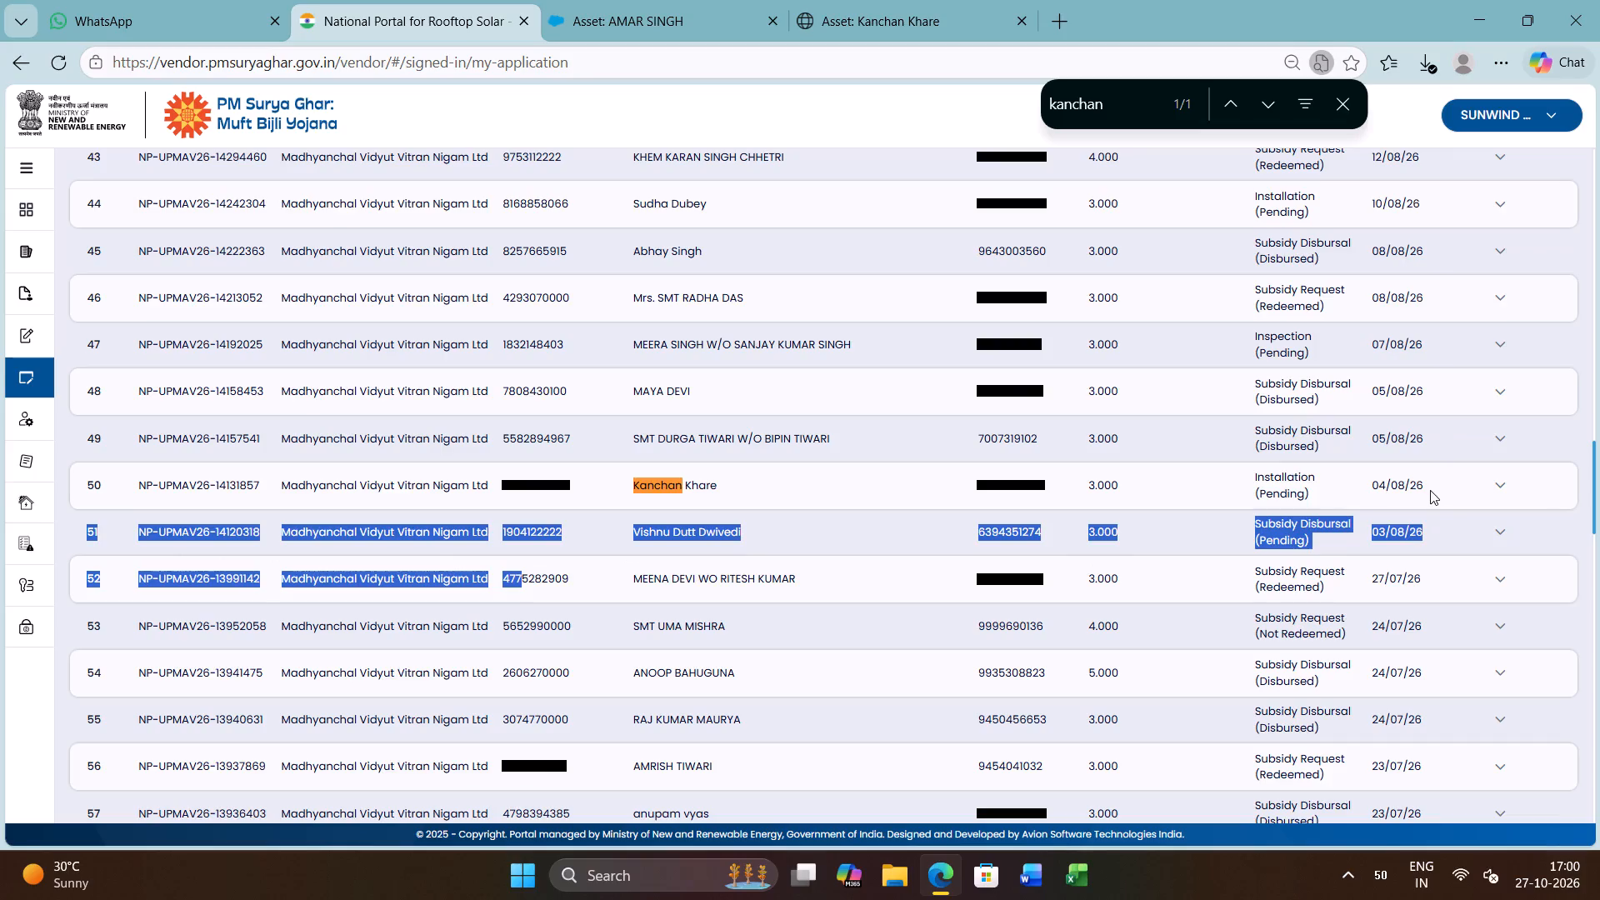
pyautogui.click(1429, 490)
pyautogui.click(1432, 484)
pyautogui.moveTo(1419, 484); pyautogui.dragTo(266, 483)
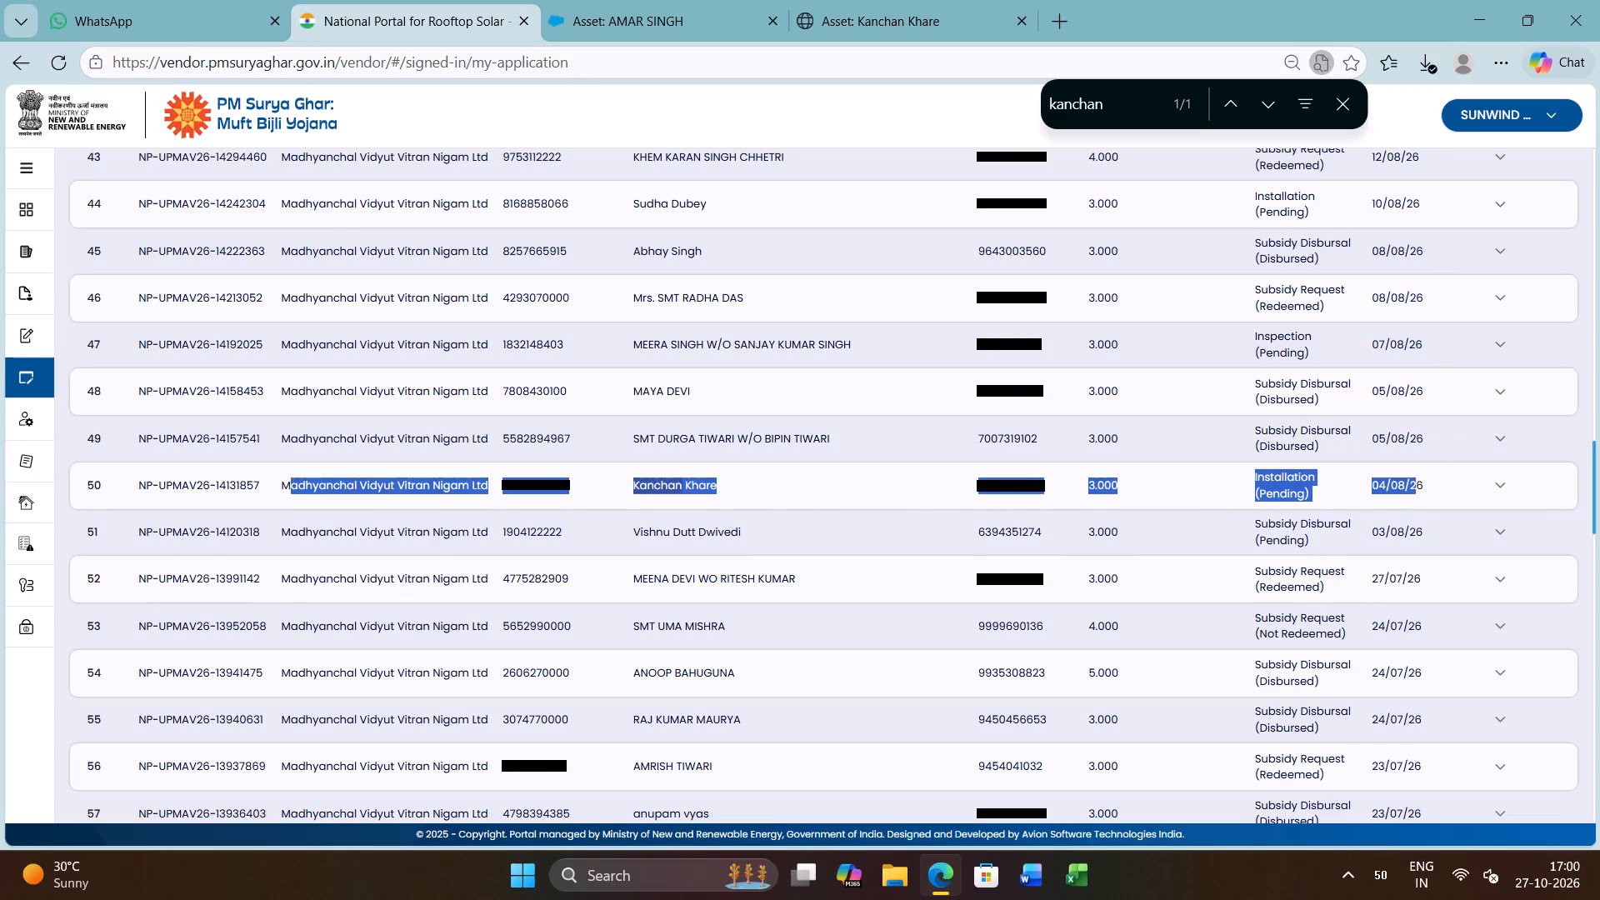
pyautogui.moveTo(266, 483); pyautogui.dragTo(137, 487)
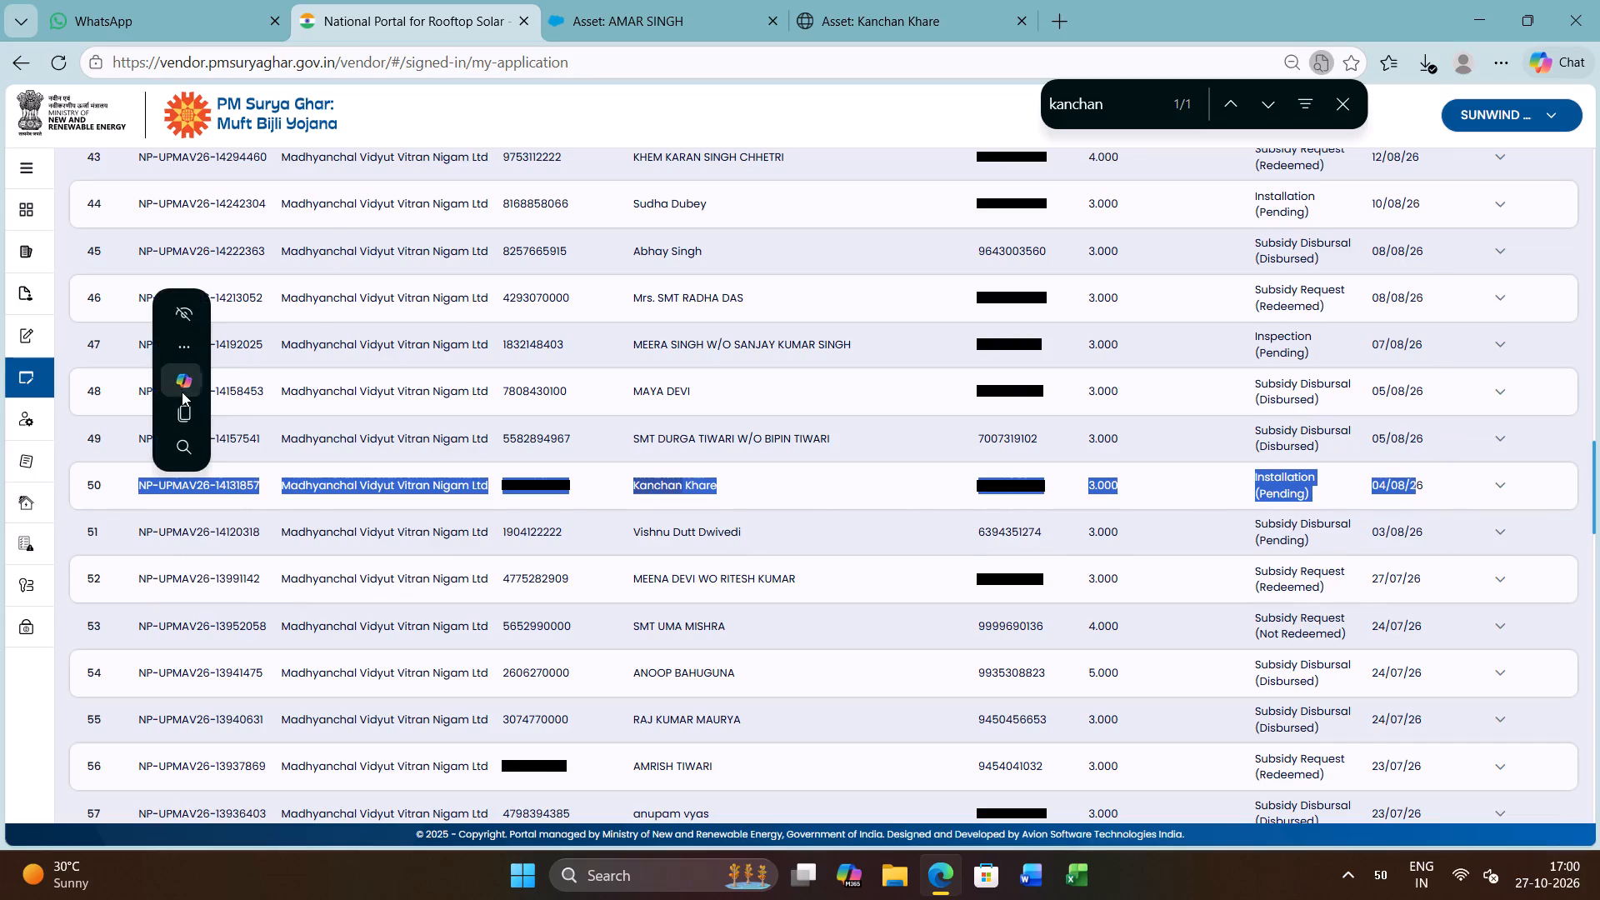
pyautogui.click(188, 417)
pyautogui.click(607, 505)
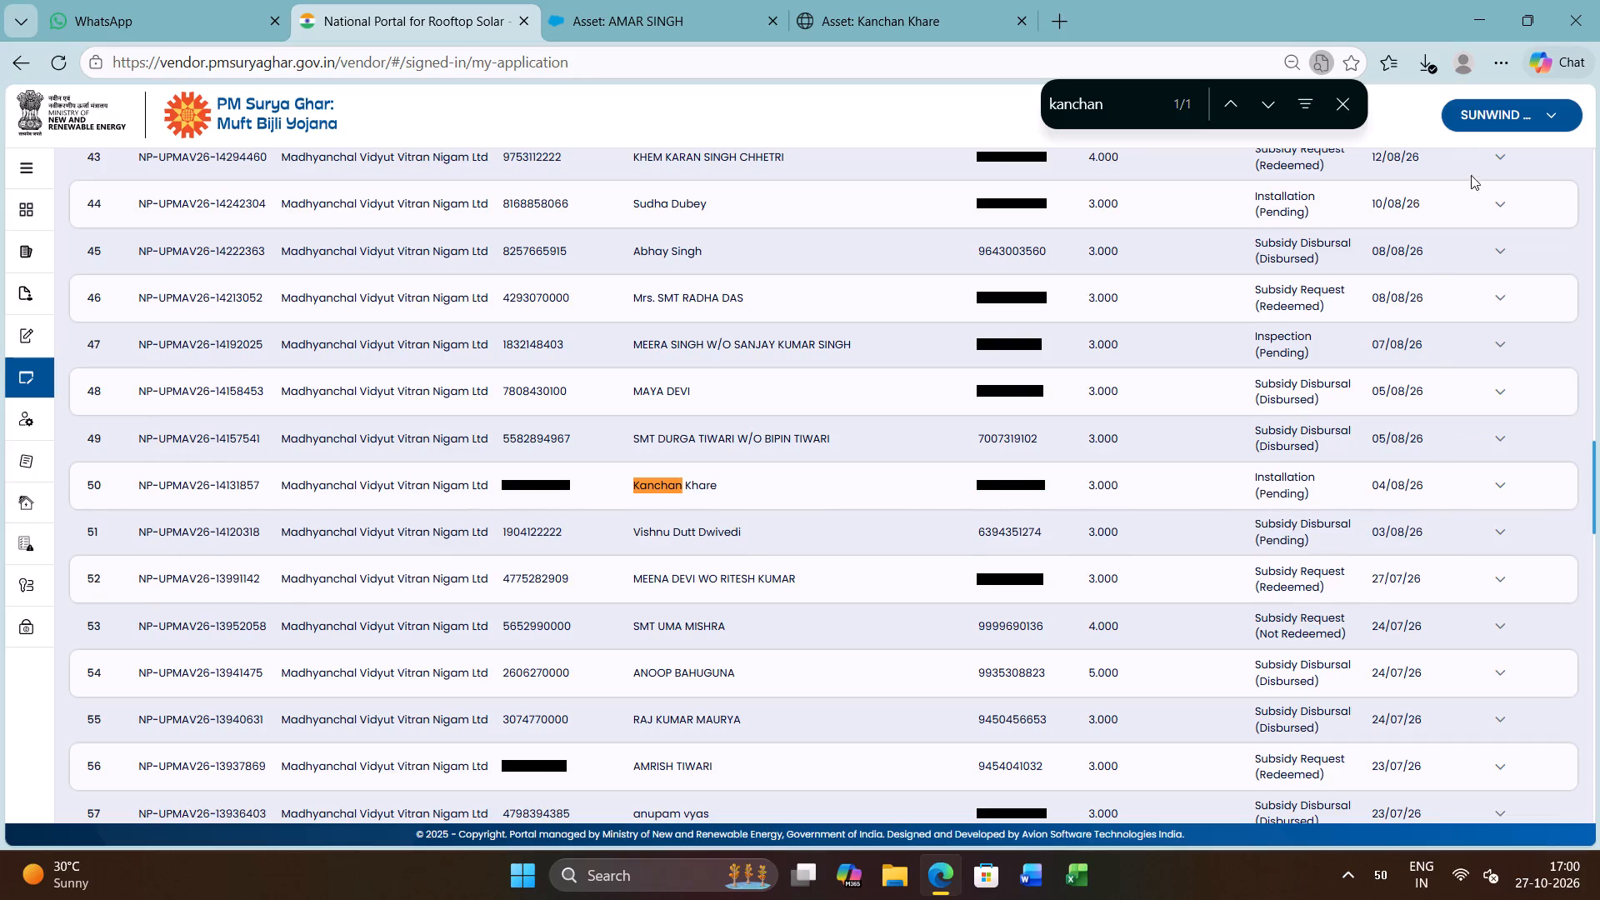
pyautogui.click(1349, 92)
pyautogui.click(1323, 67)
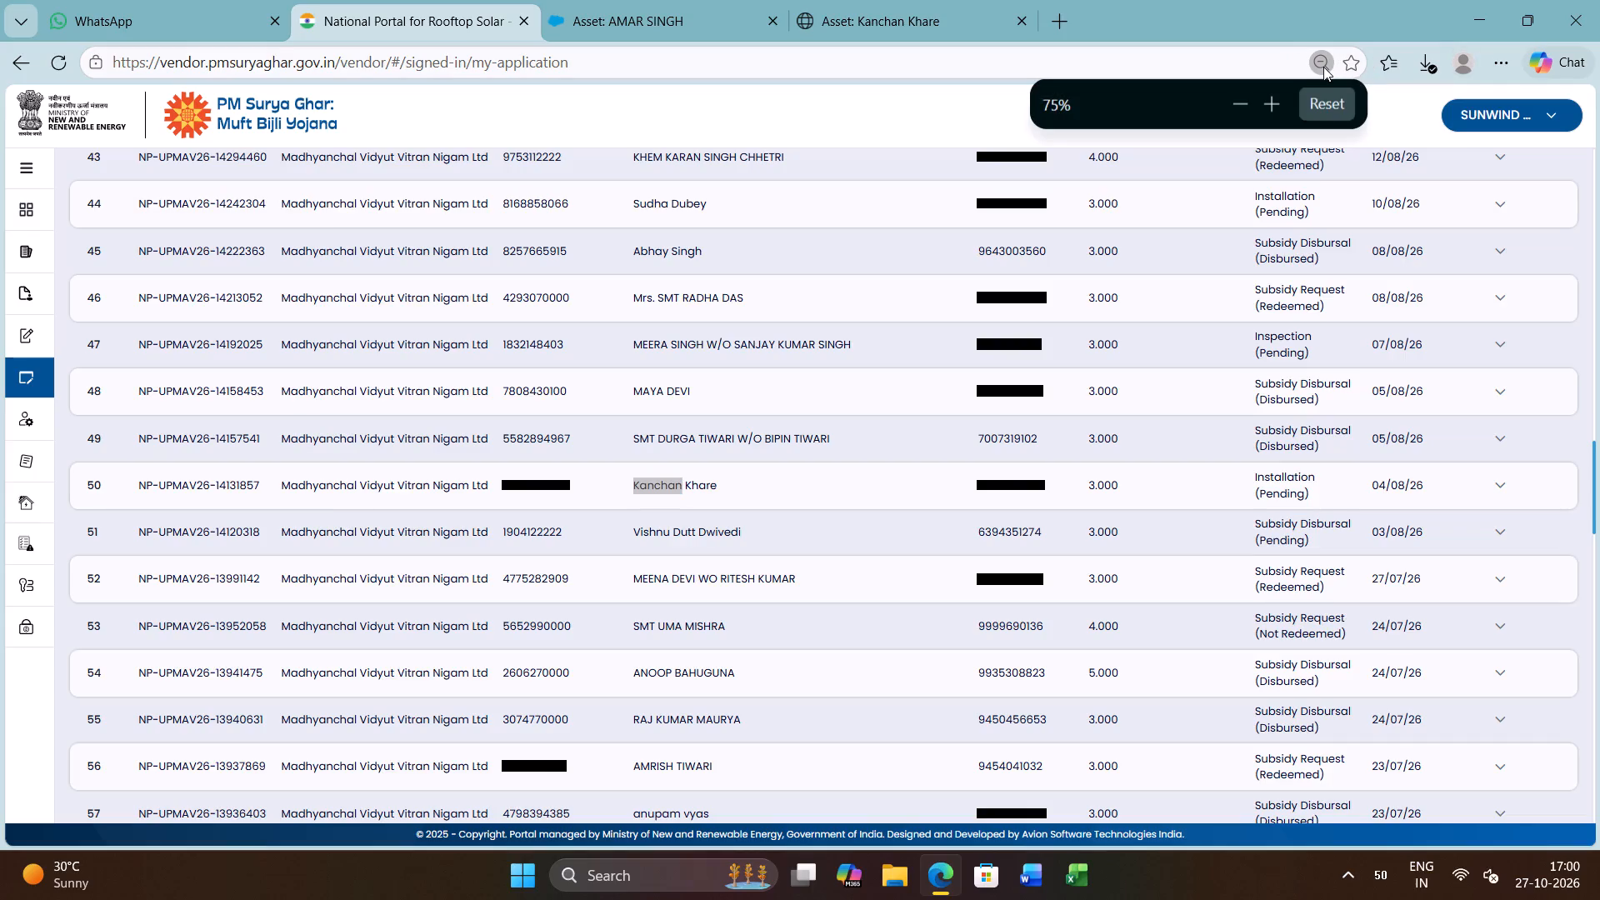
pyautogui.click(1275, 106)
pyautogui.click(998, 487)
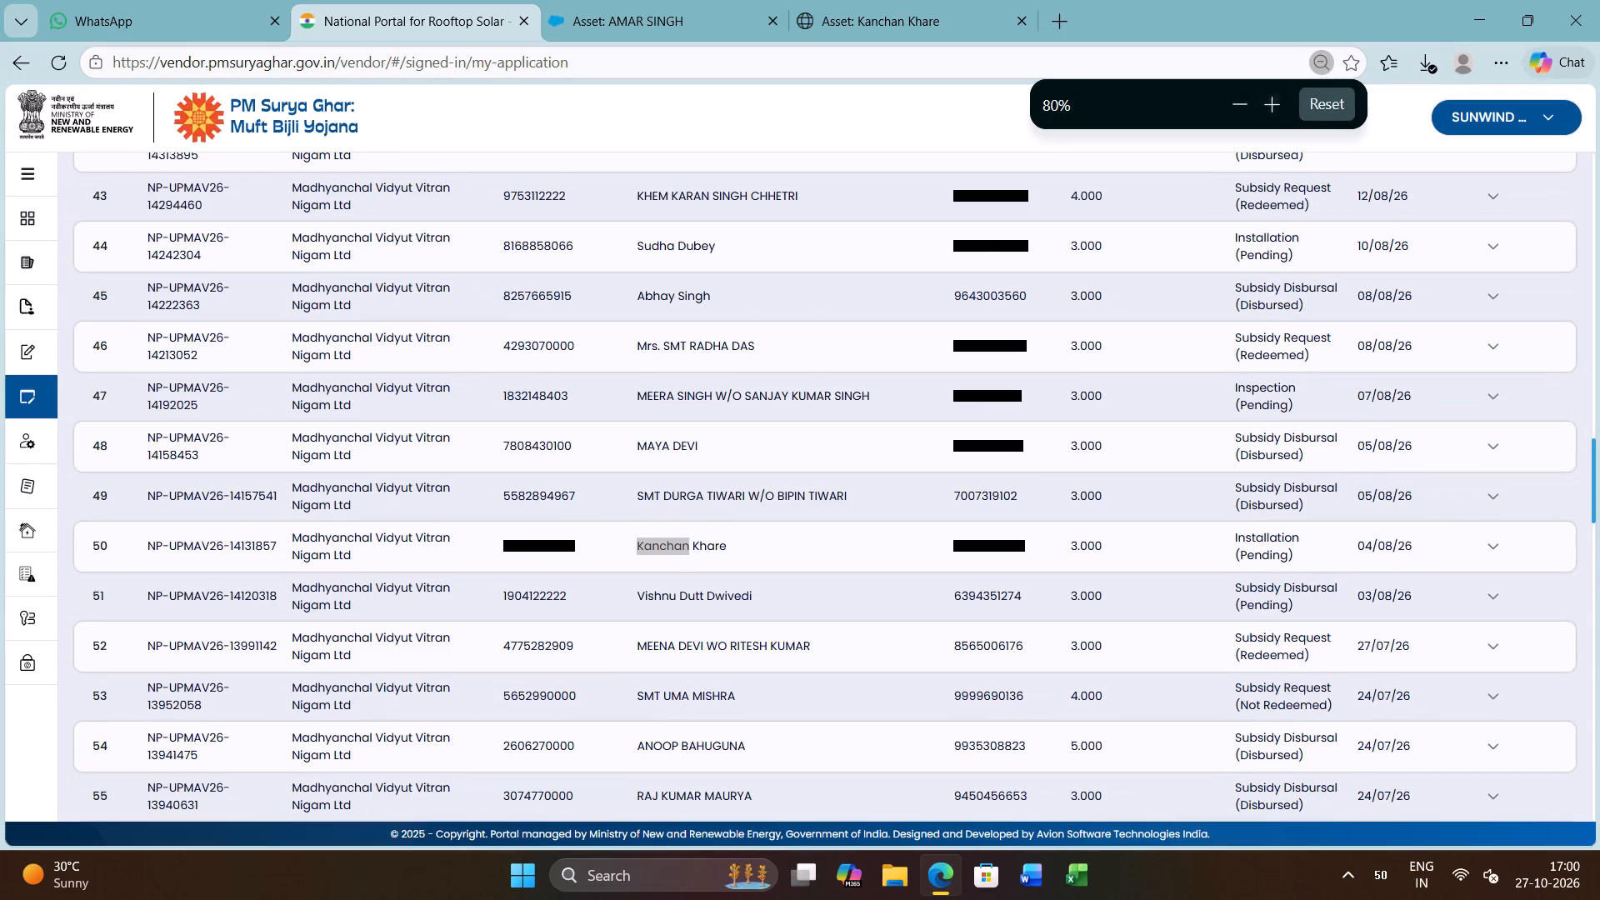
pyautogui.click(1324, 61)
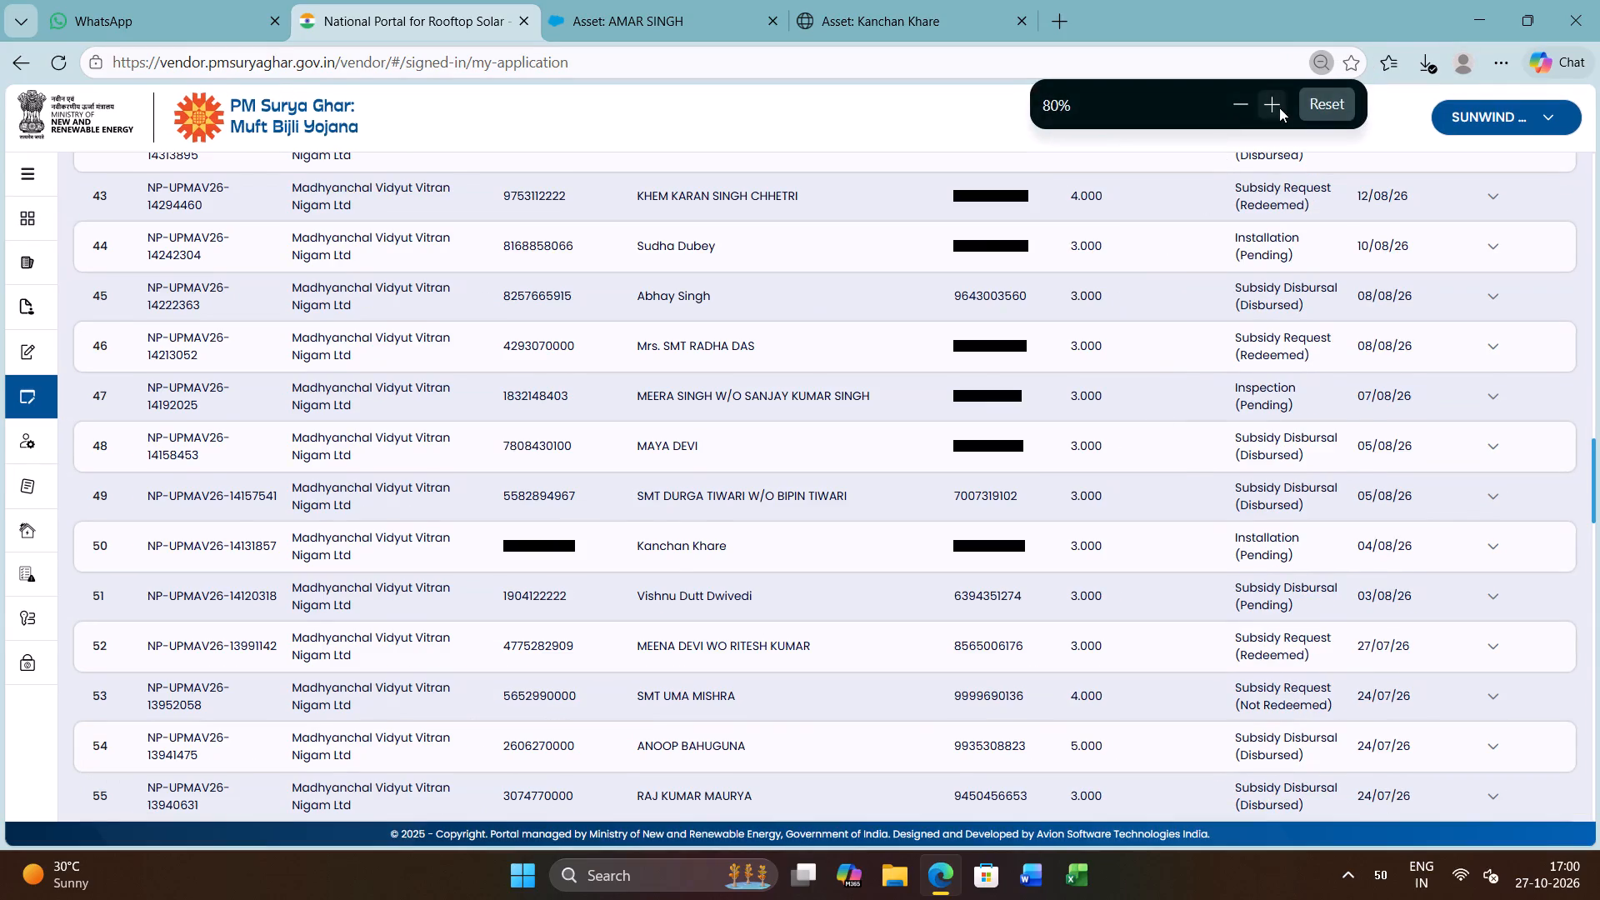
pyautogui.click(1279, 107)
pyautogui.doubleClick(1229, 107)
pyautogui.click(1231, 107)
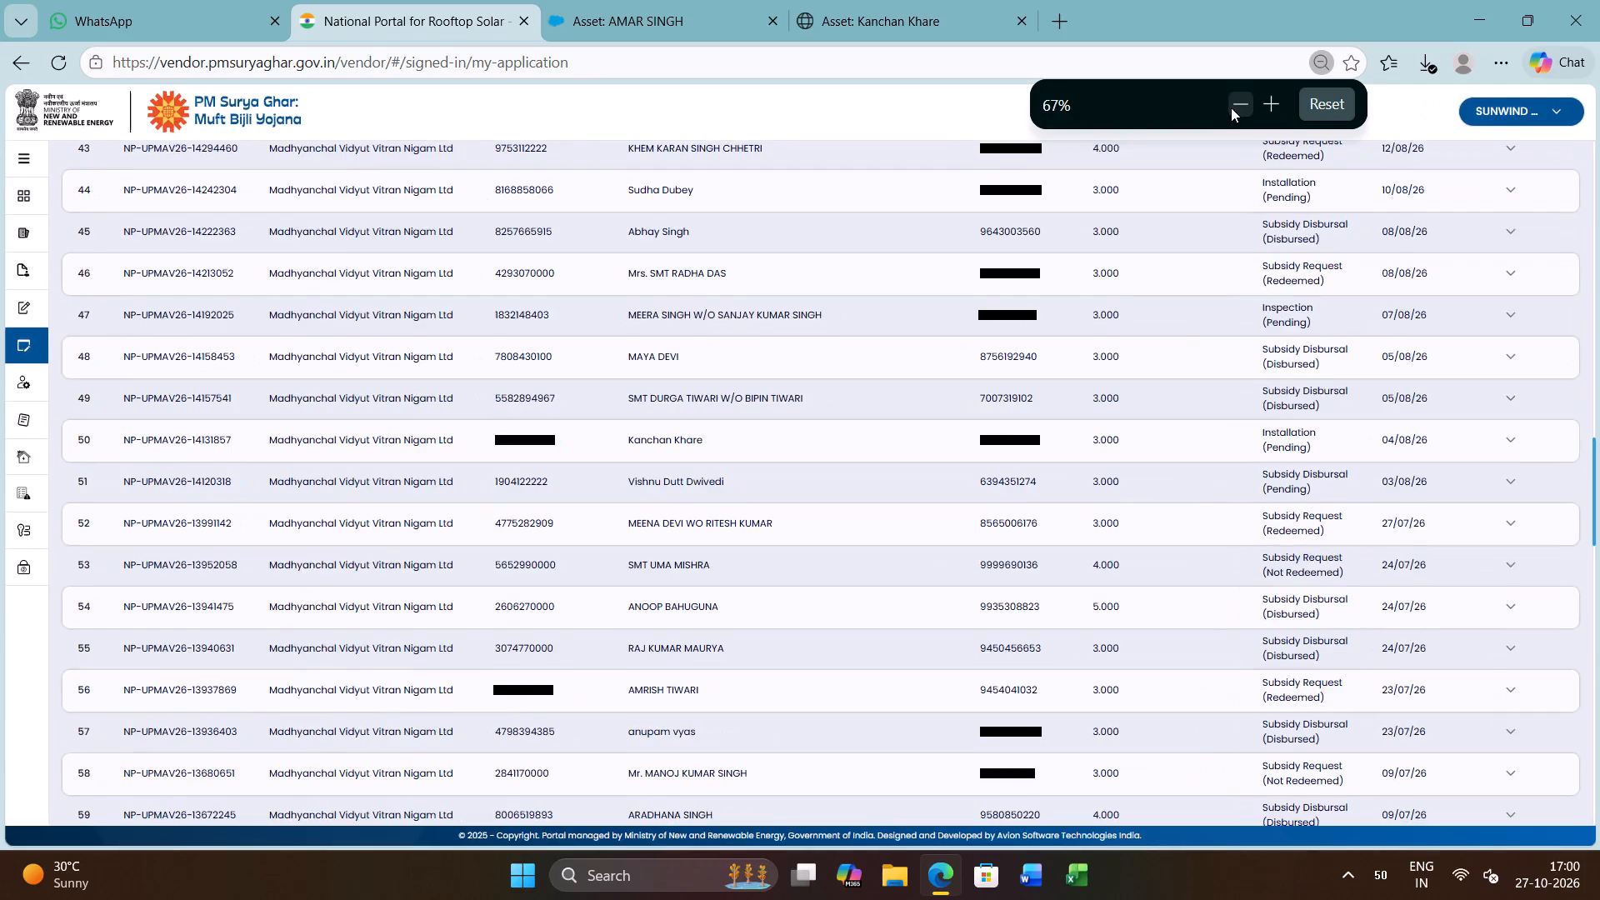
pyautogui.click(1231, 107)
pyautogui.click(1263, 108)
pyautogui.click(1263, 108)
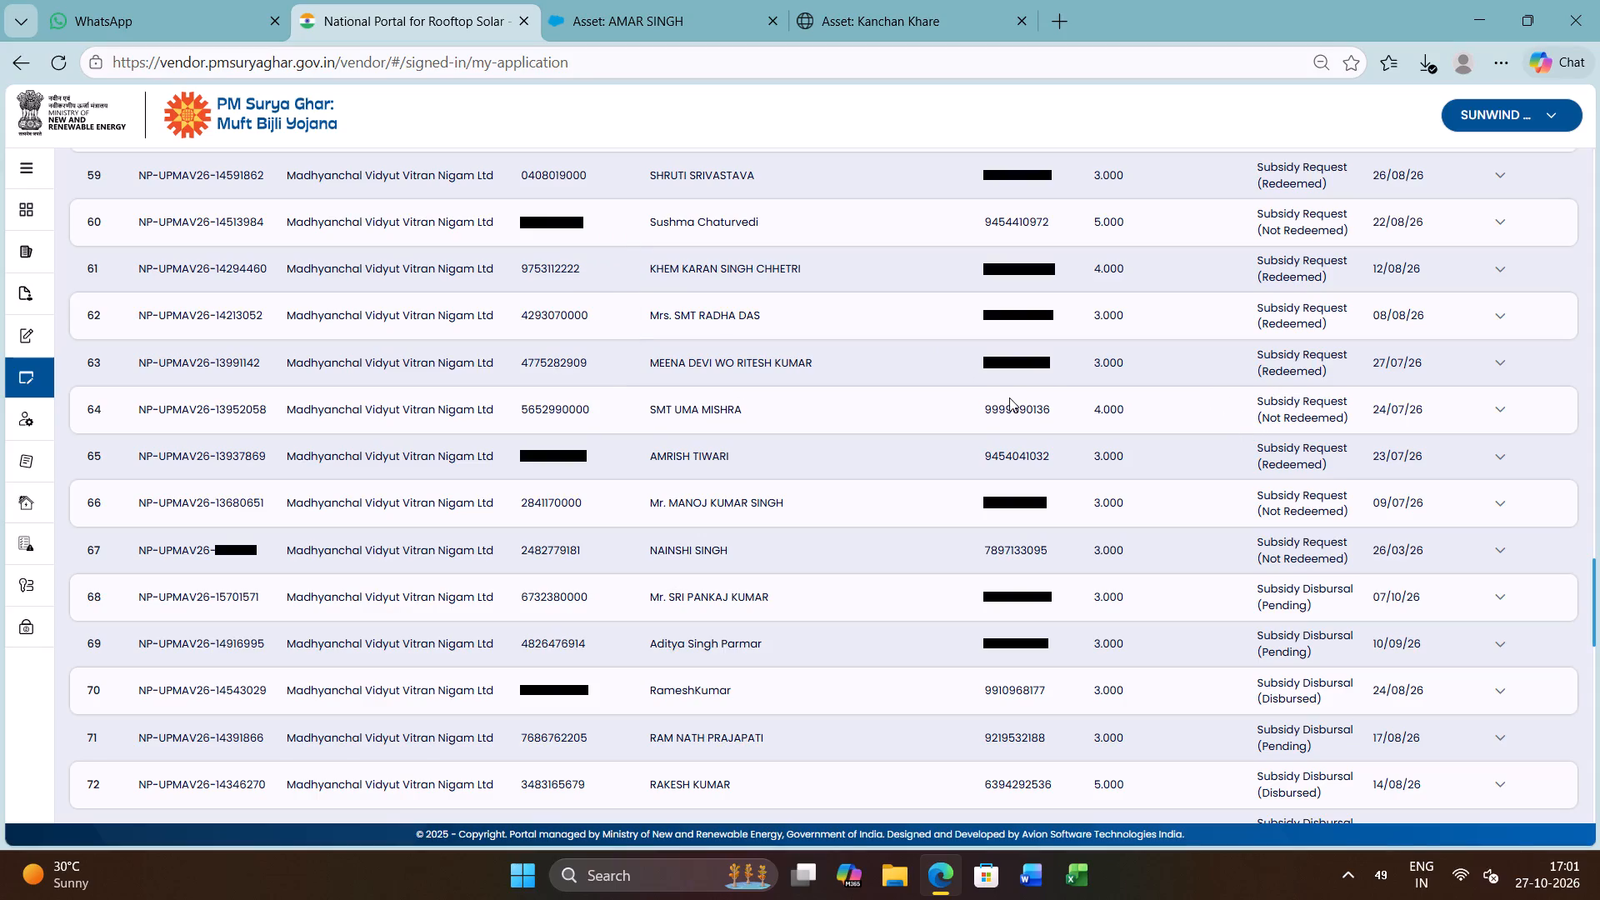
# Review the remaining Subsidy Request (Not Redeemed) applications at serial numbers 60, 58 and 57.
pyautogui.scroll(1, 1262, 347)
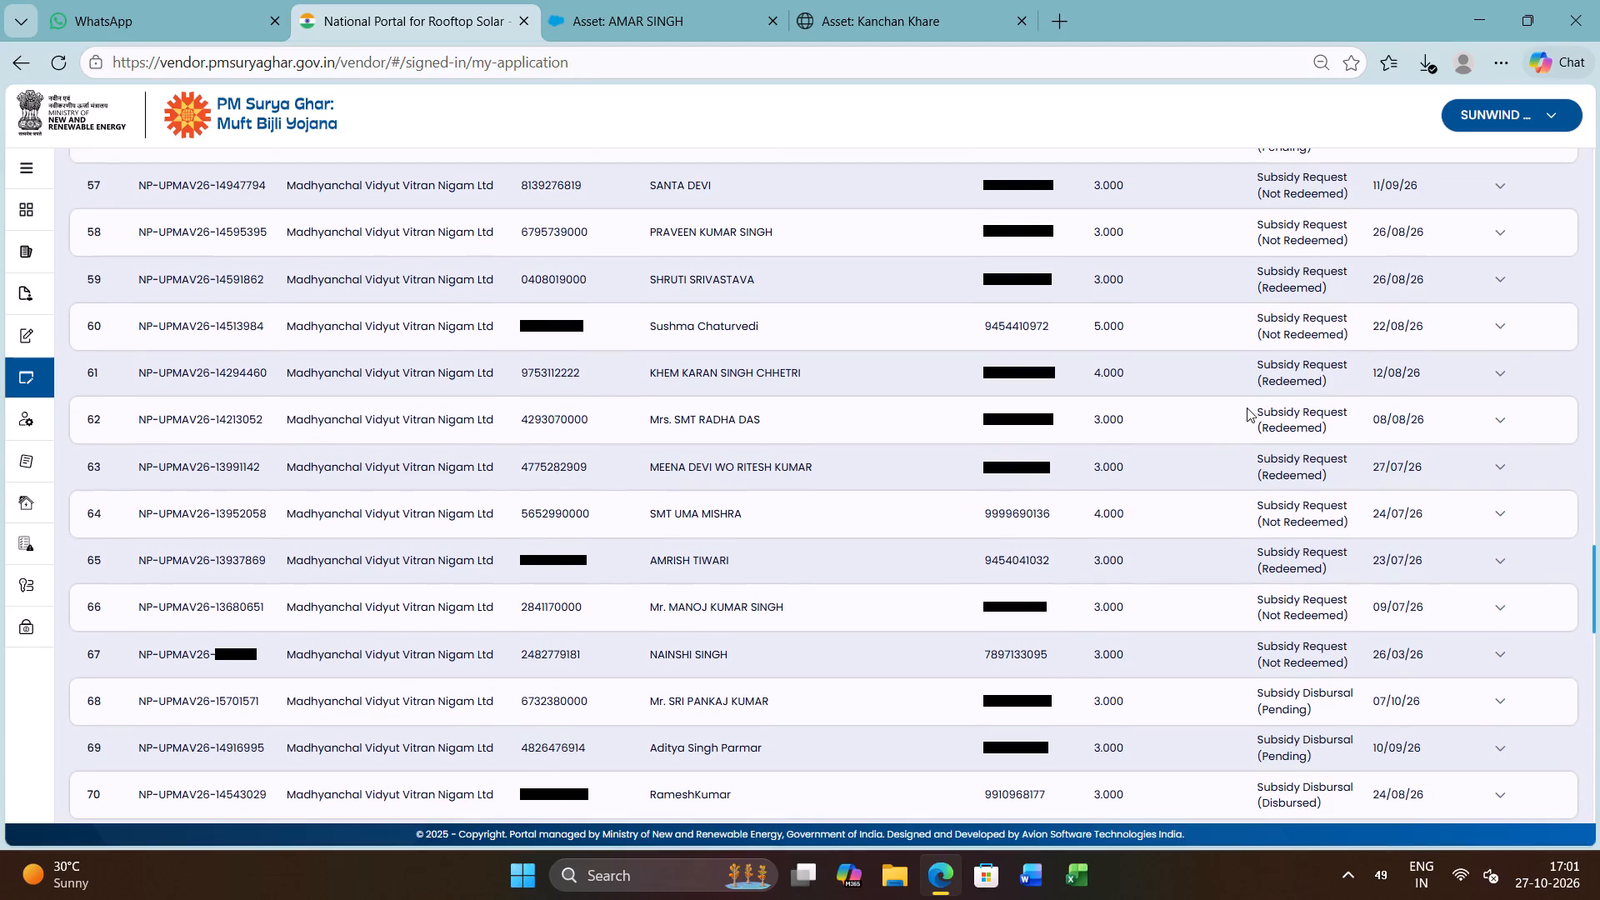
pyautogui.moveTo(1211, 326); pyautogui.dragTo(708, 325)
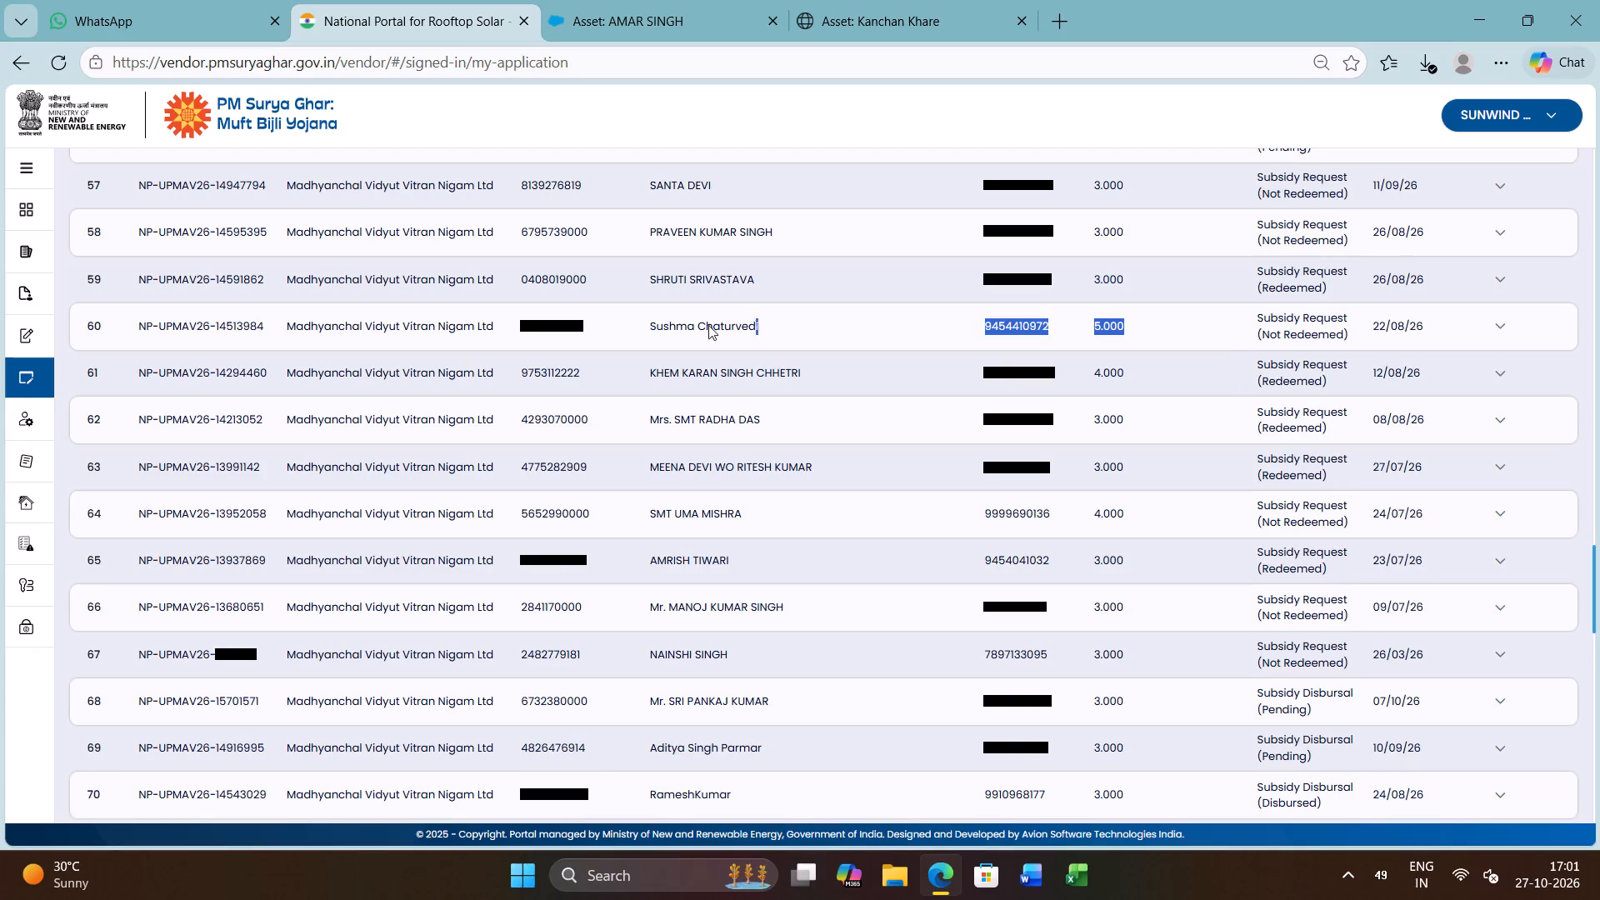
pyautogui.moveTo(708, 325); pyautogui.dragTo(557, 329)
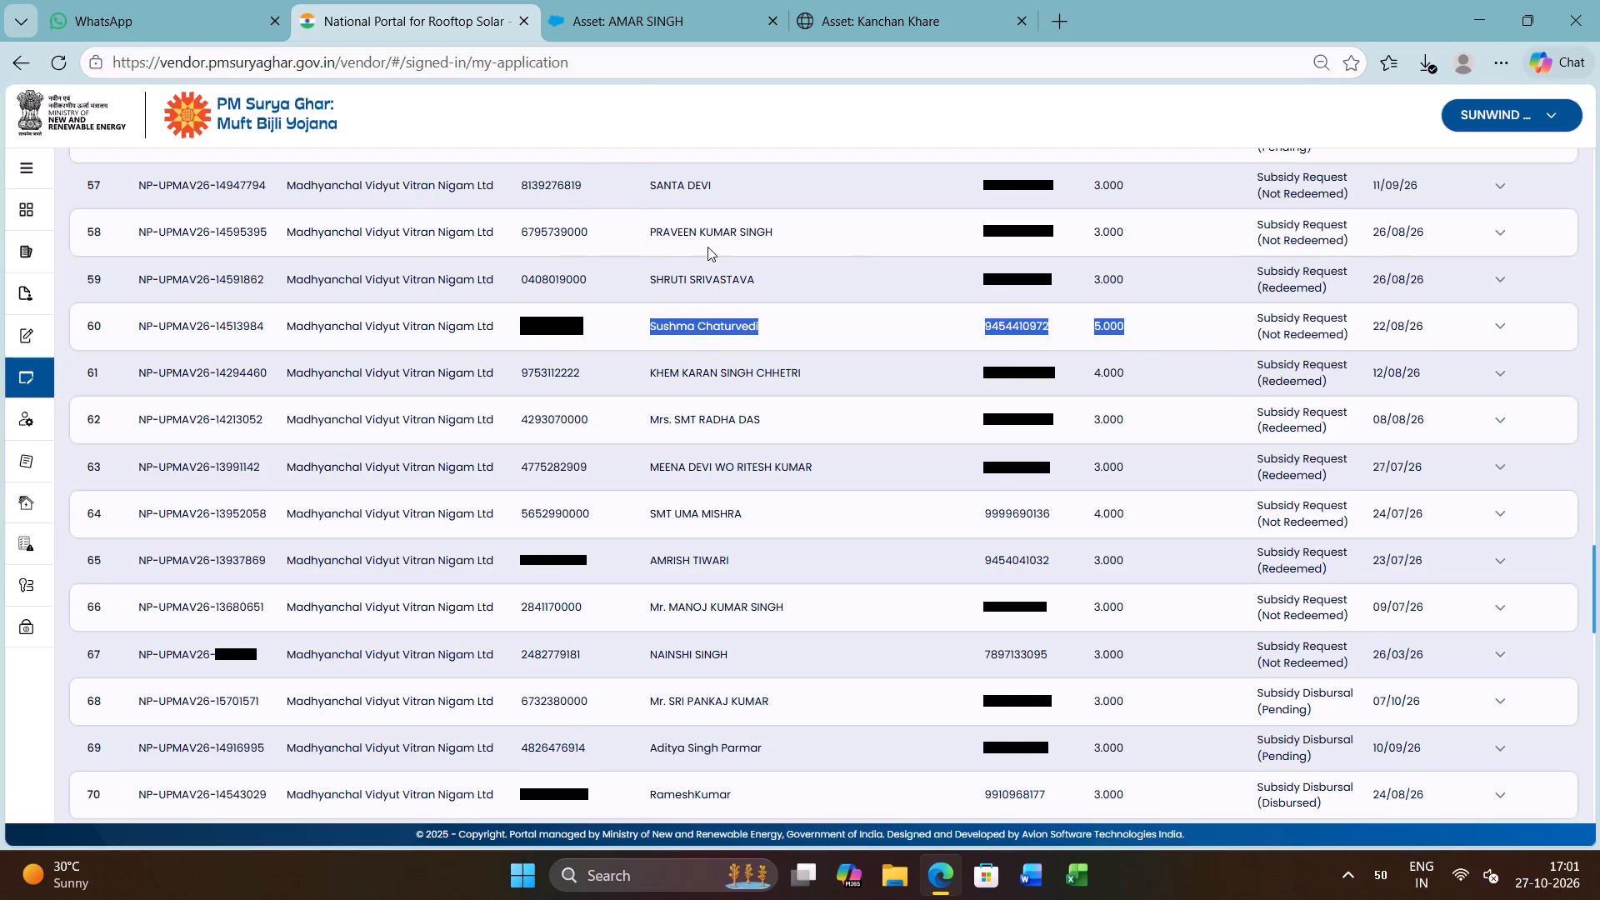
pyautogui.moveTo(637, 241); pyautogui.dragTo(1165, 236)
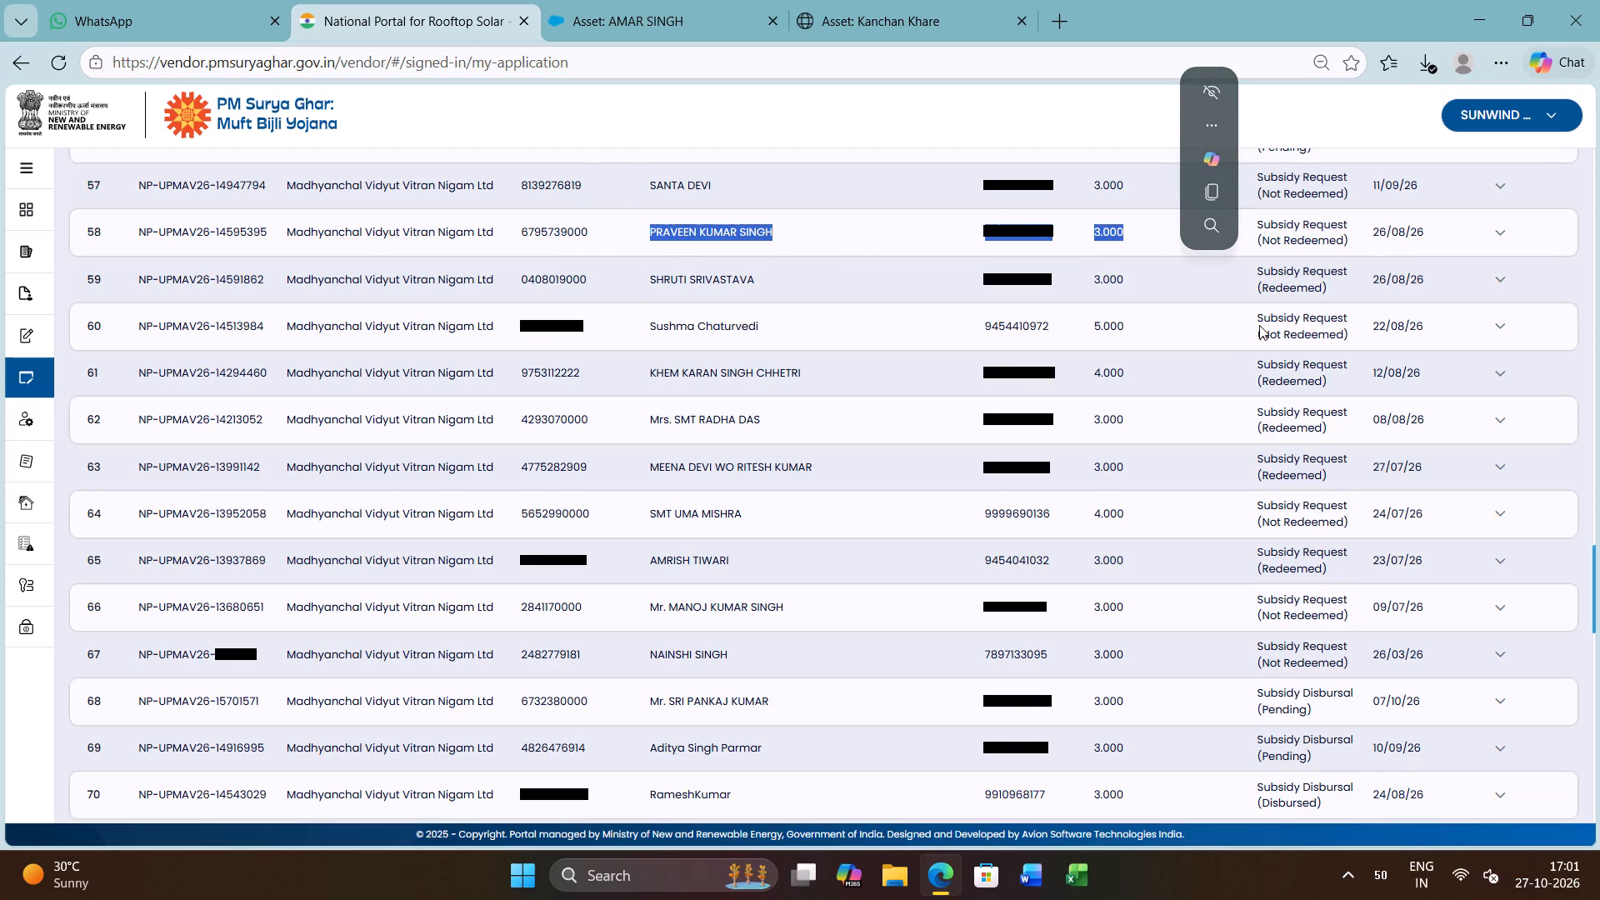
pyautogui.moveTo(684, 402); pyautogui.dragTo(1329, 409)
pyautogui.click(1300, 432)
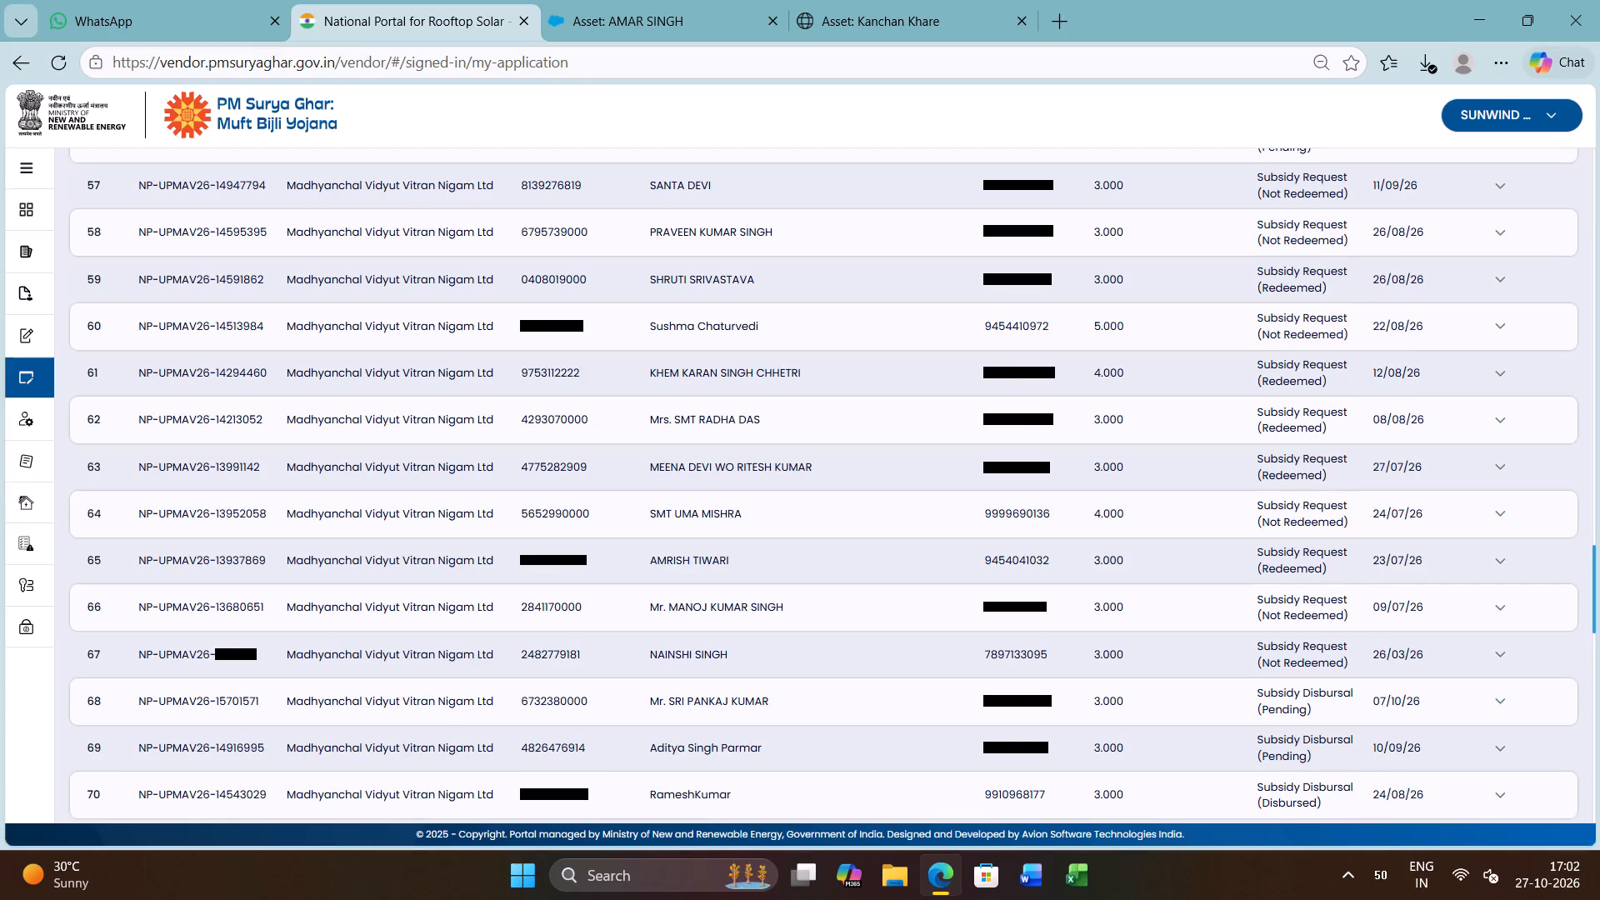
pyautogui.scroll(1, 1268, 263)
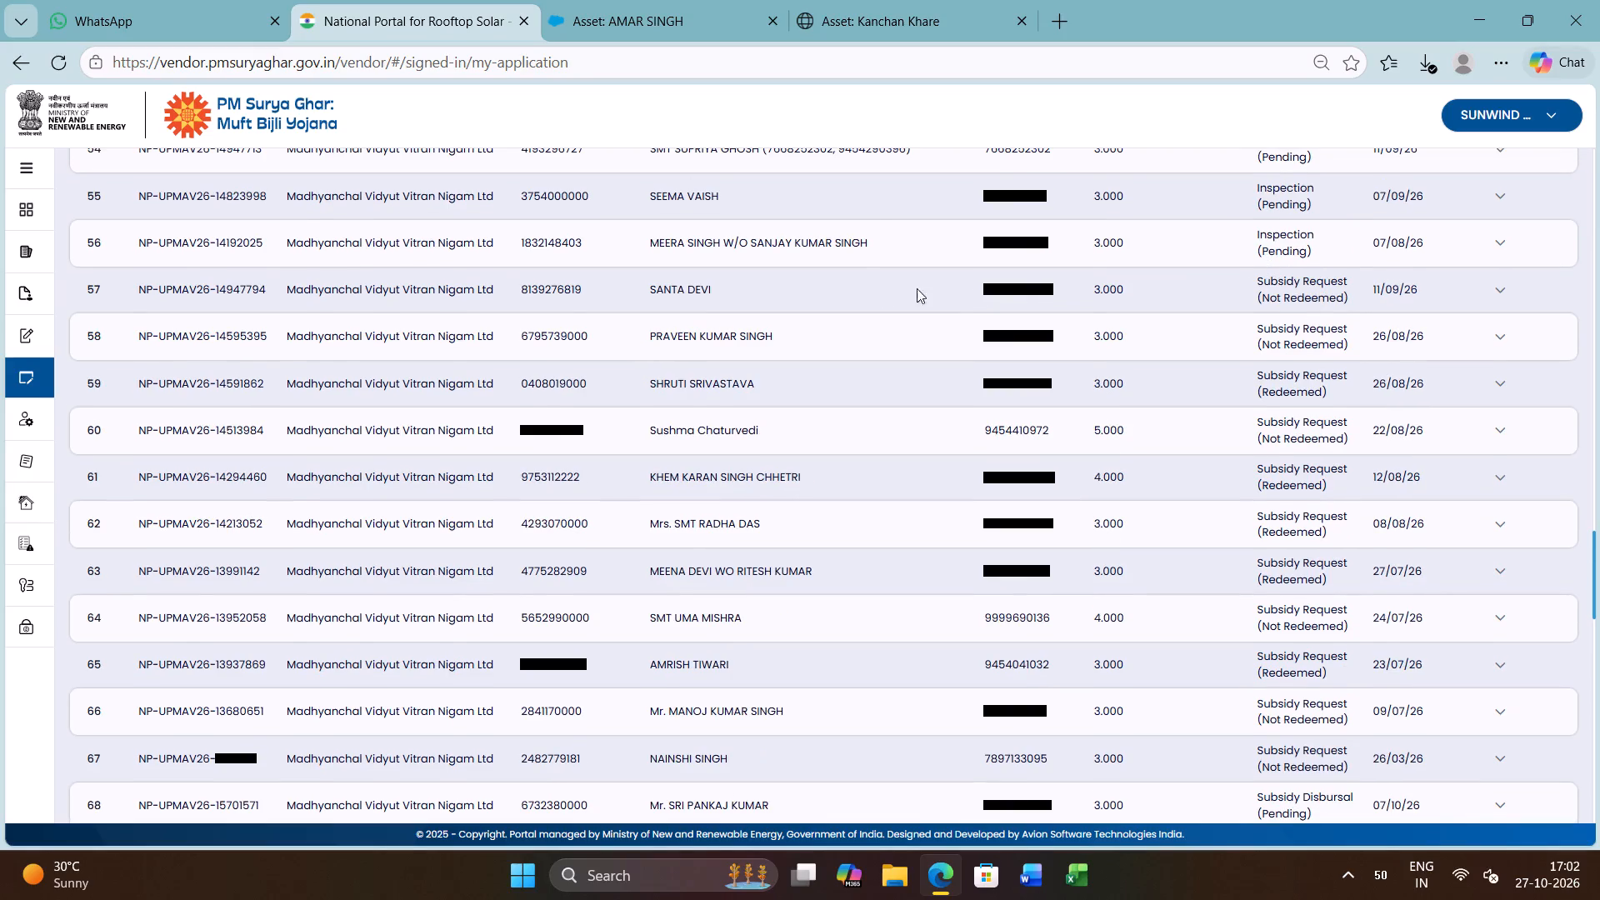
pyautogui.moveTo(637, 285); pyautogui.dragTo(1293, 297)
pyautogui.scroll(-3, 1388, 460)
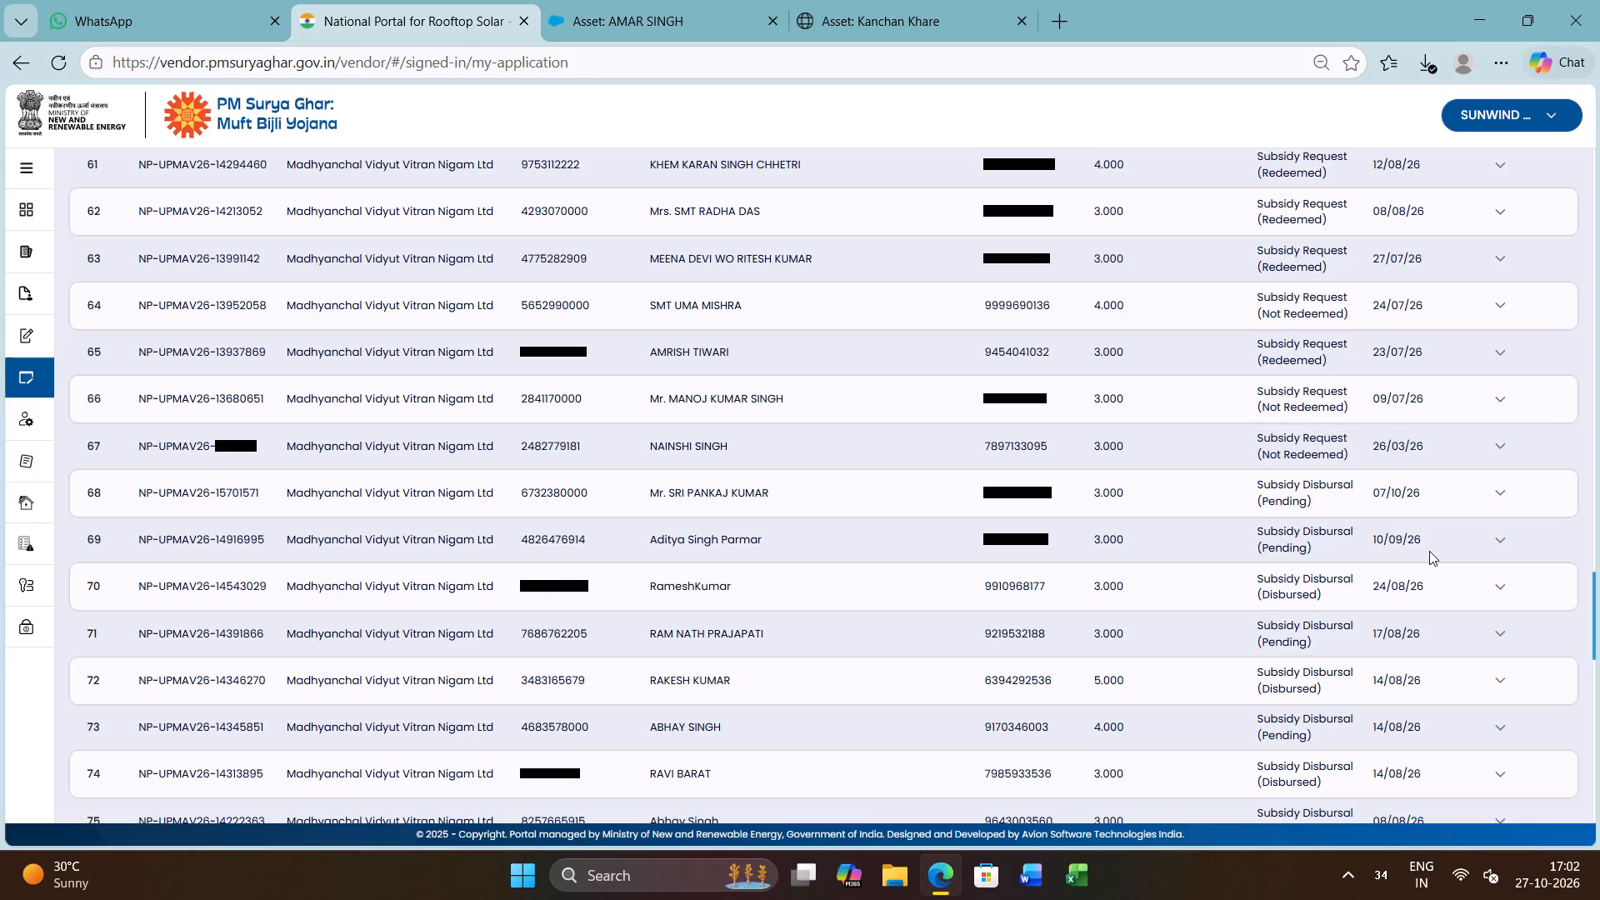
pyautogui.scroll(2, 1429, 551)
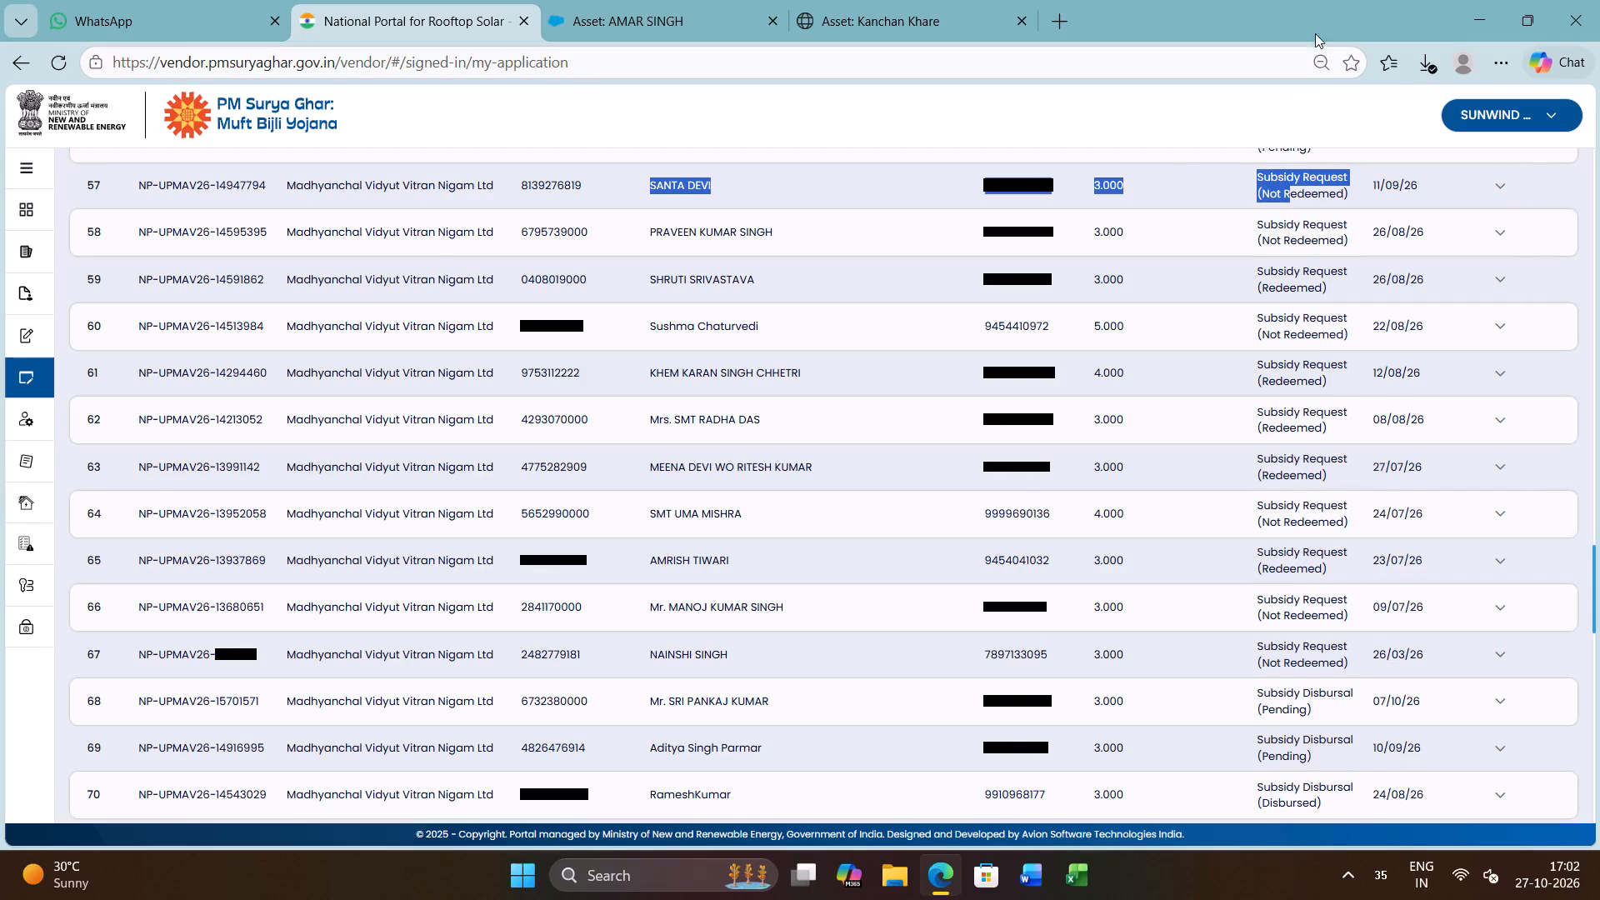
pyautogui.click(1288, 112)
# Look back through the earlier-status applications up to the first row of the My Application list.
pyautogui.scroll(10, 1158, 307)
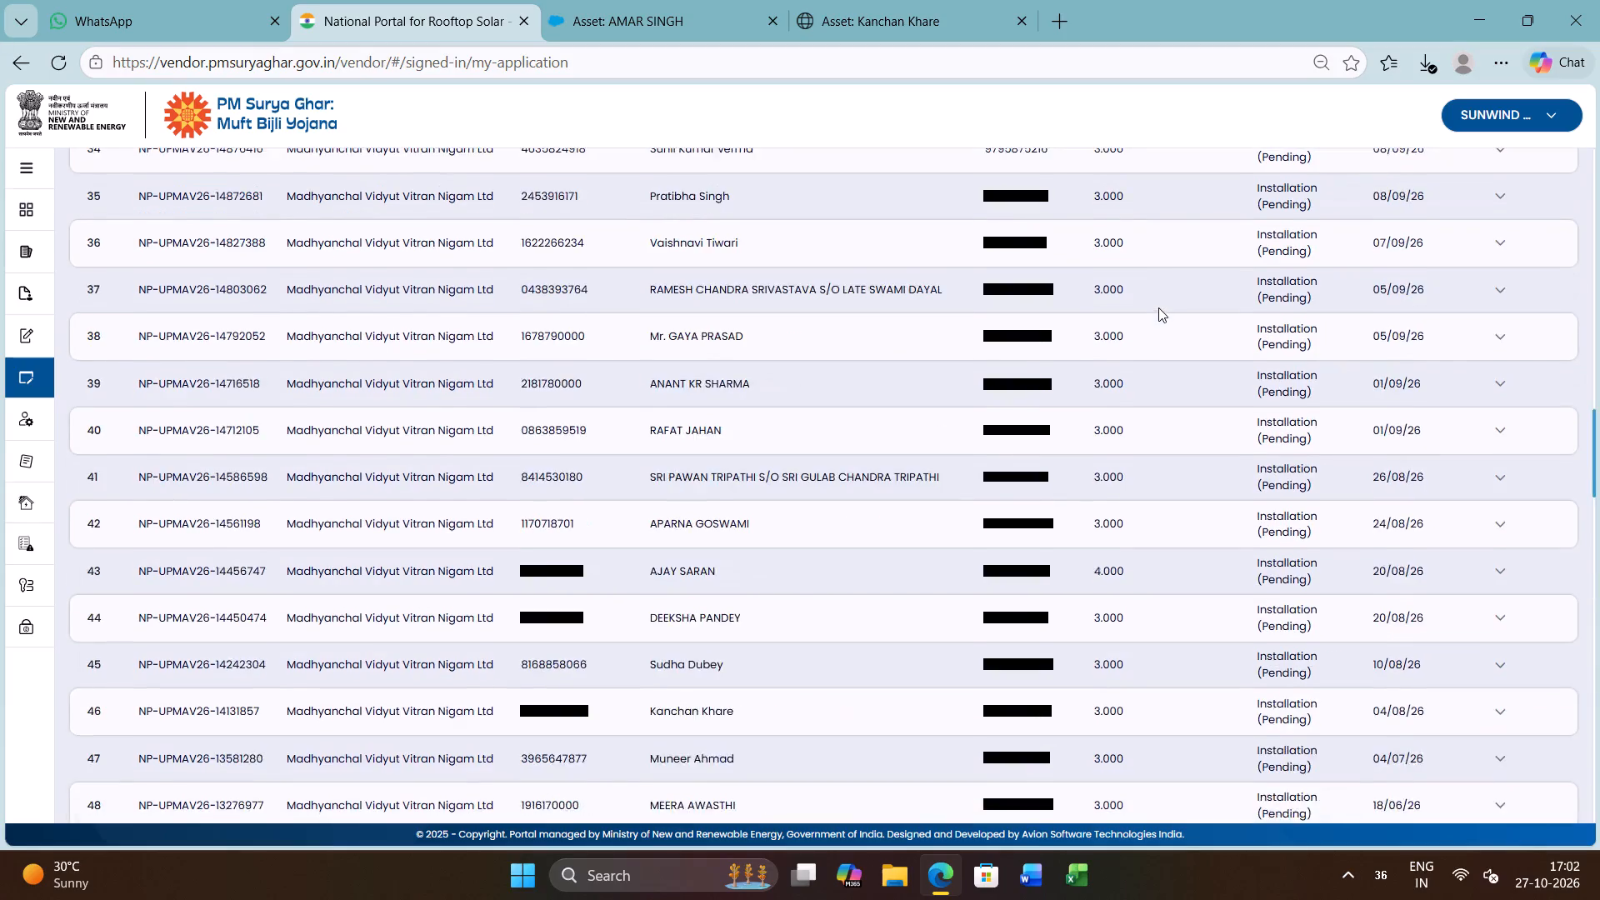
pyautogui.scroll(17, 1158, 307)
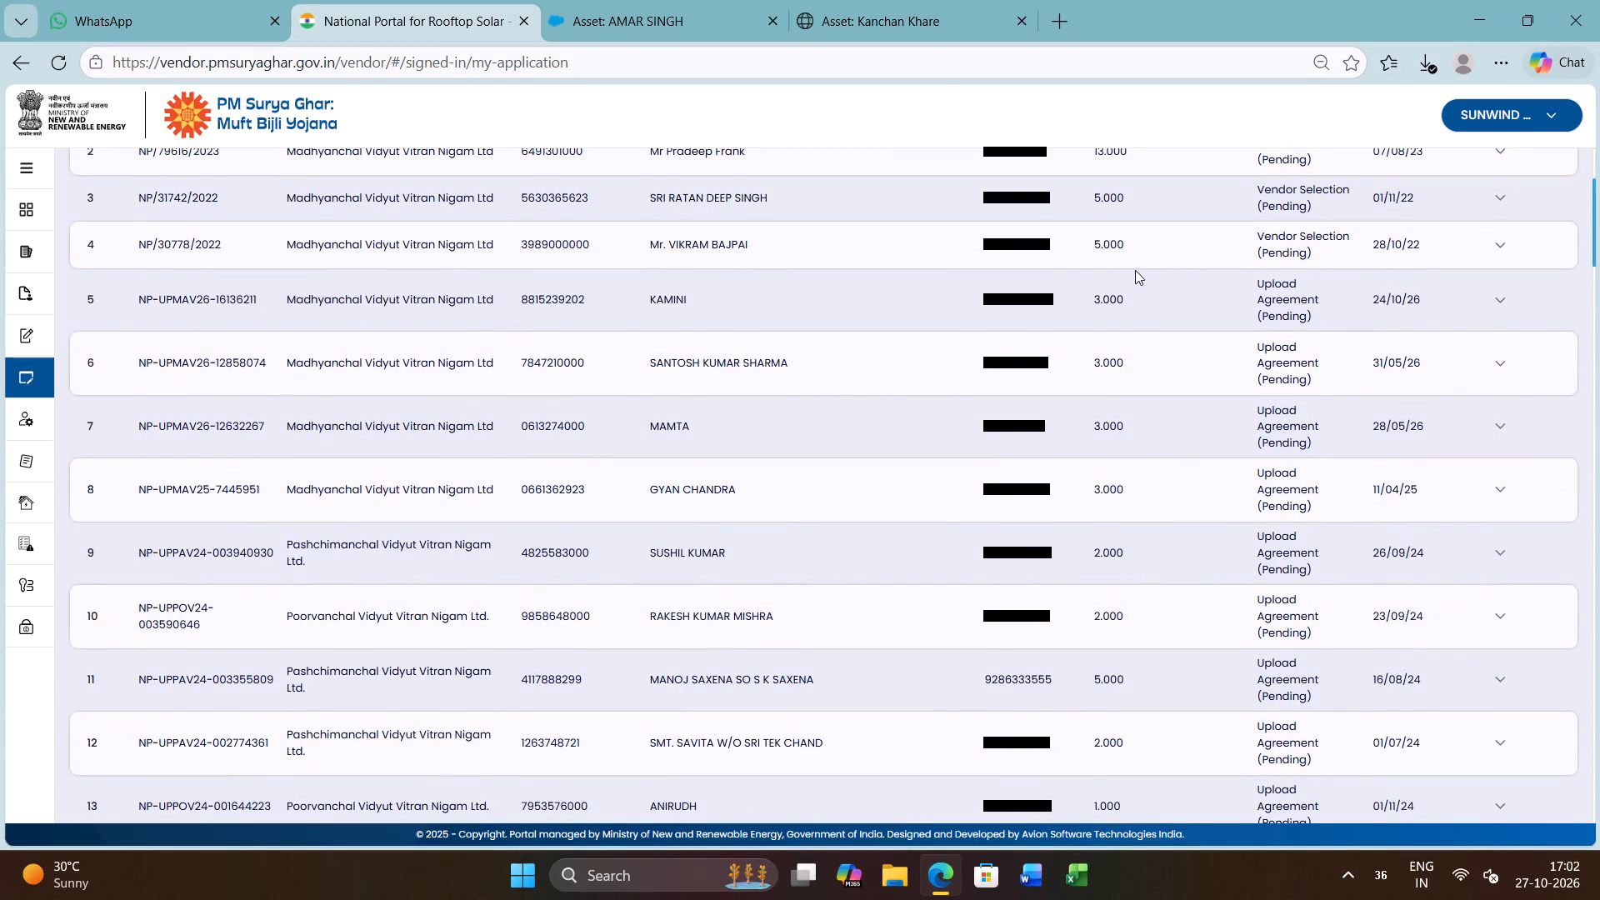
pyautogui.scroll(2, 1138, 277)
pyautogui.scroll(12, 1032, 247)
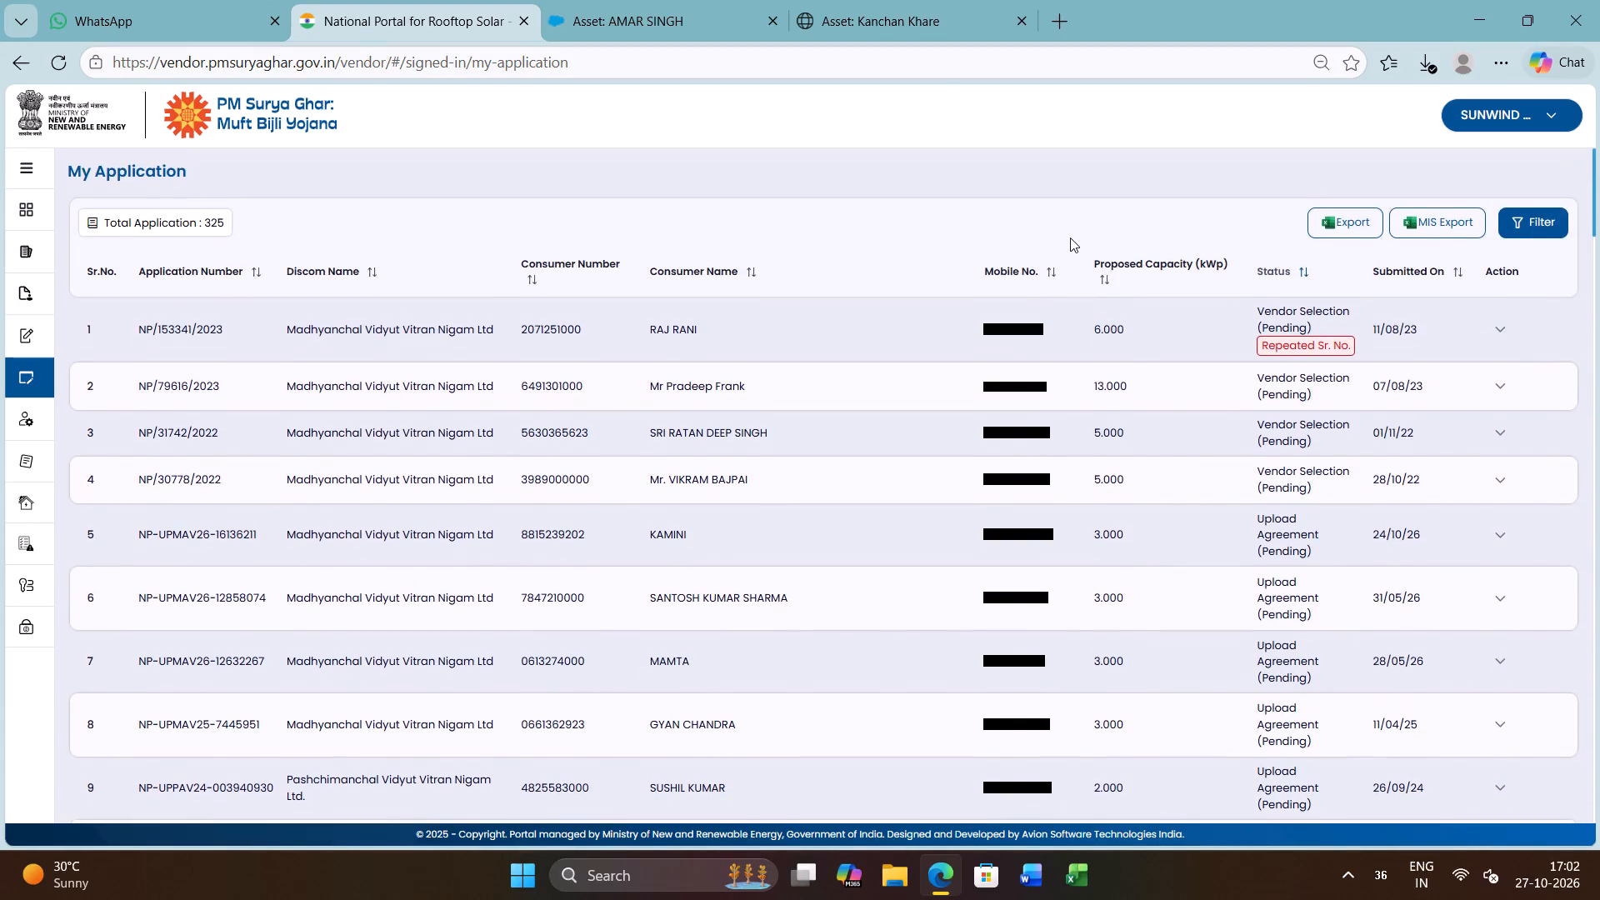
pyautogui.scroll(5, 992, 0)
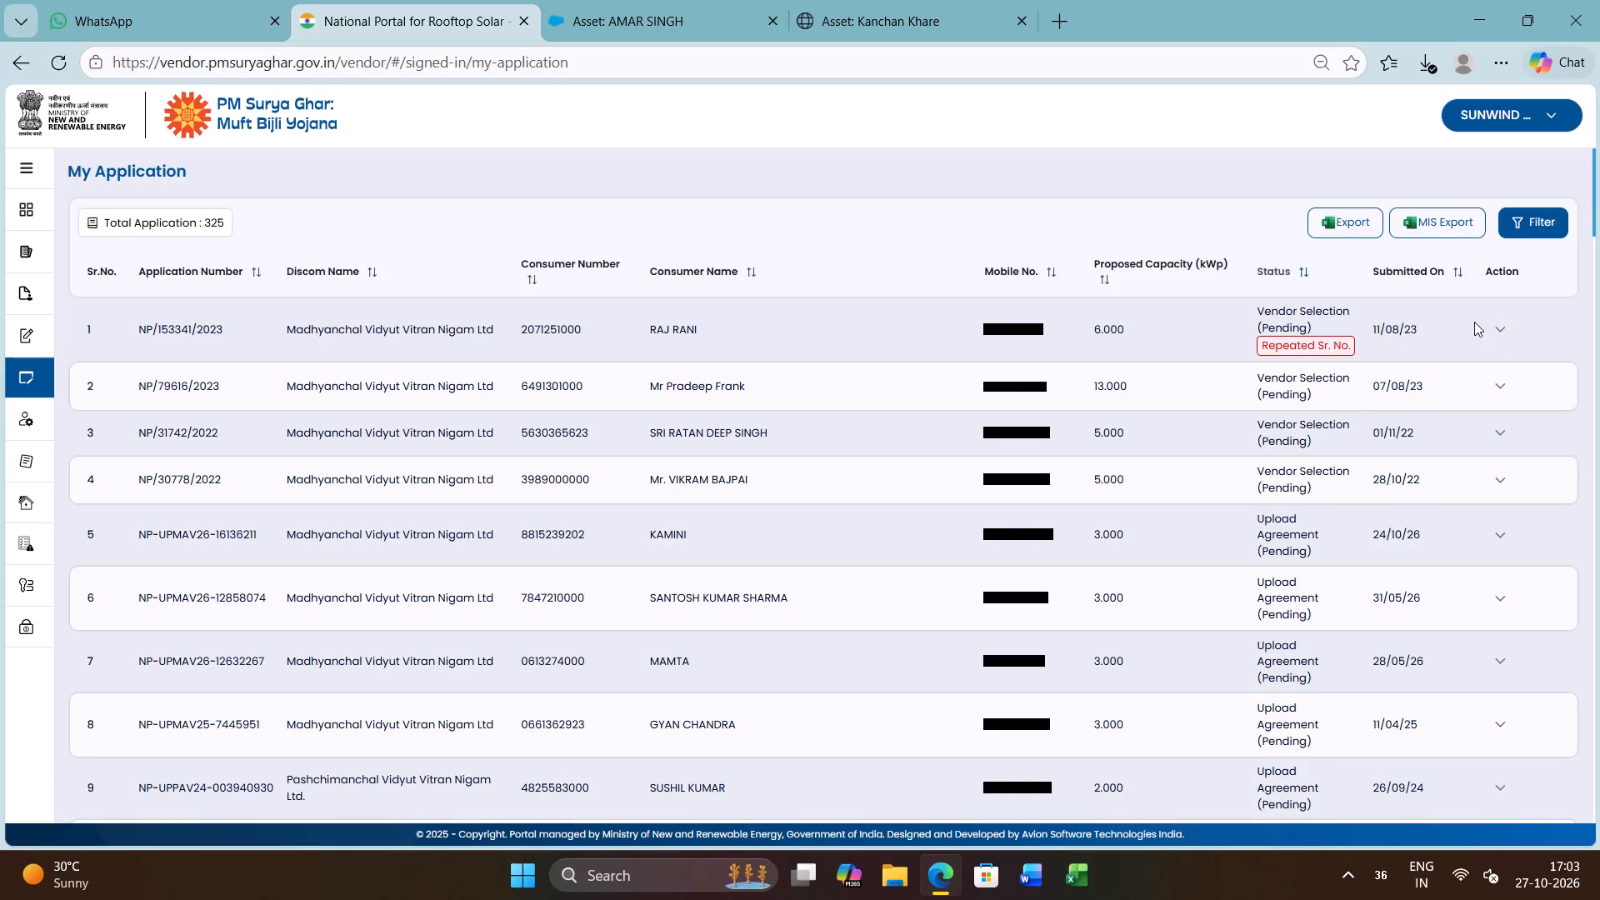
# Close the browser tab showing the previously checked customer's warranty document.
pyautogui.click(627, 22)
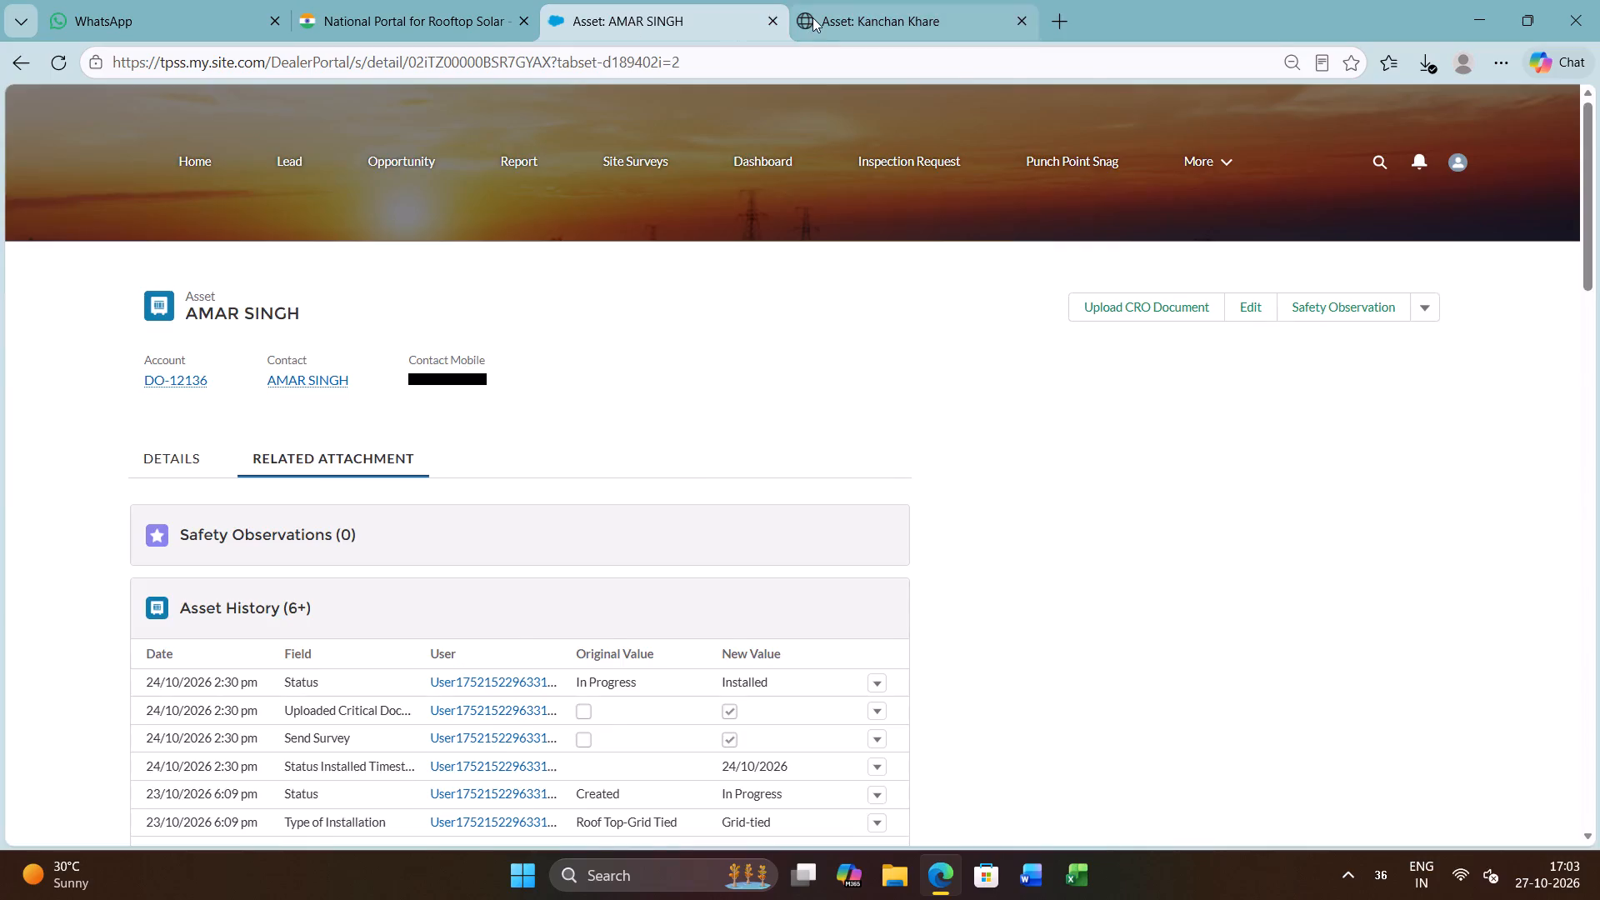
pyautogui.click(812, 17)
pyautogui.click(1024, 22)
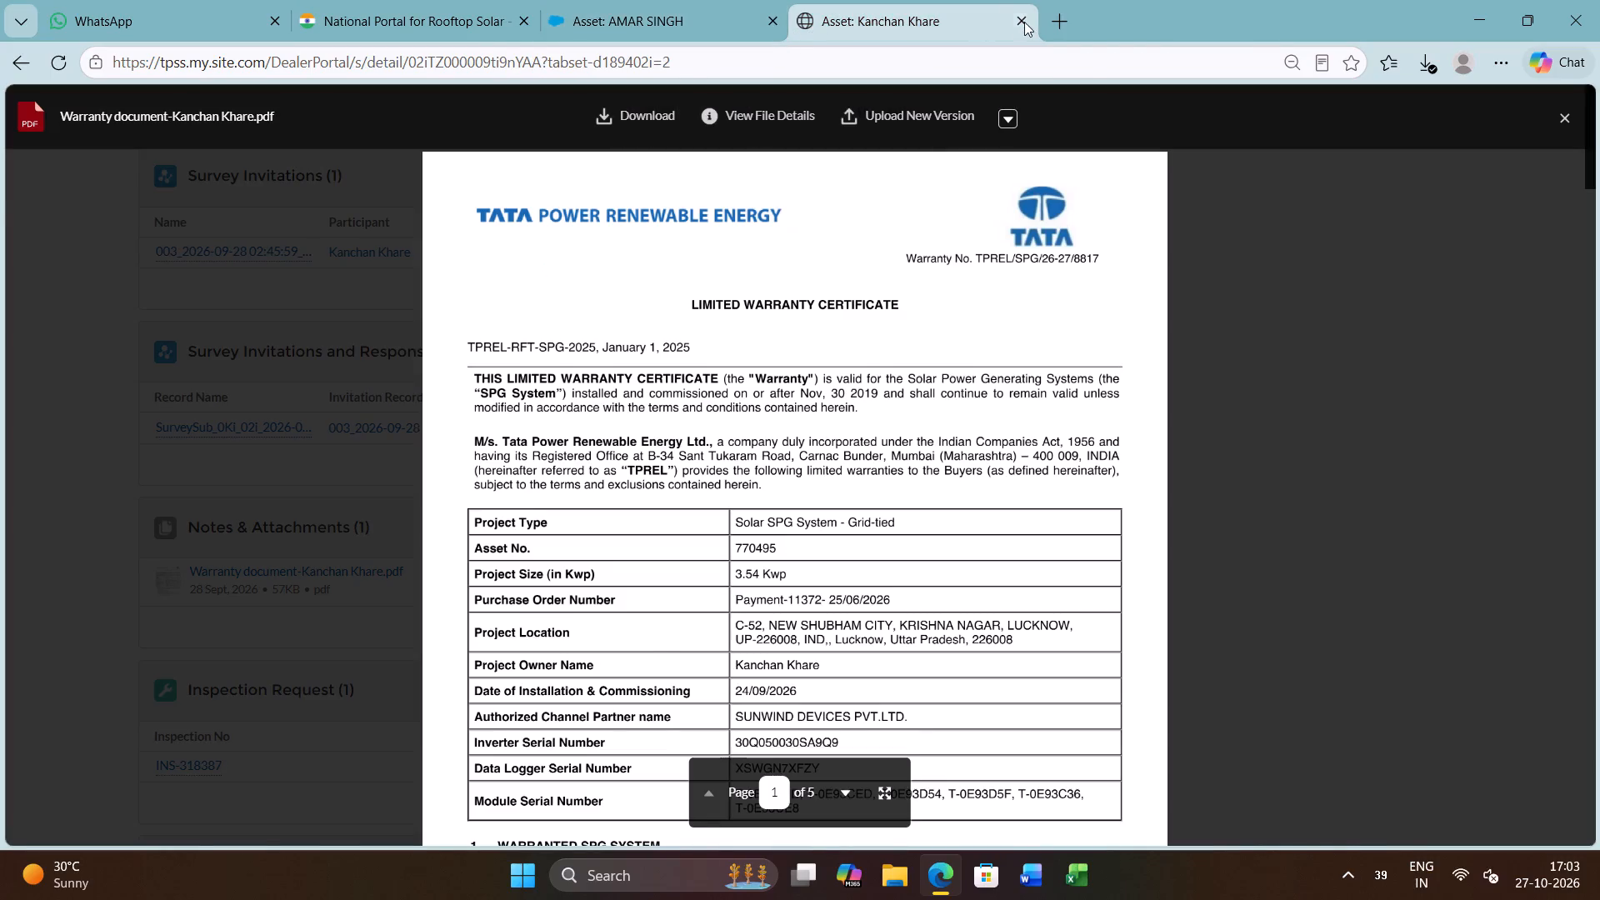
# Search the dealer portal for "aman".
pyautogui.click(1381, 162)
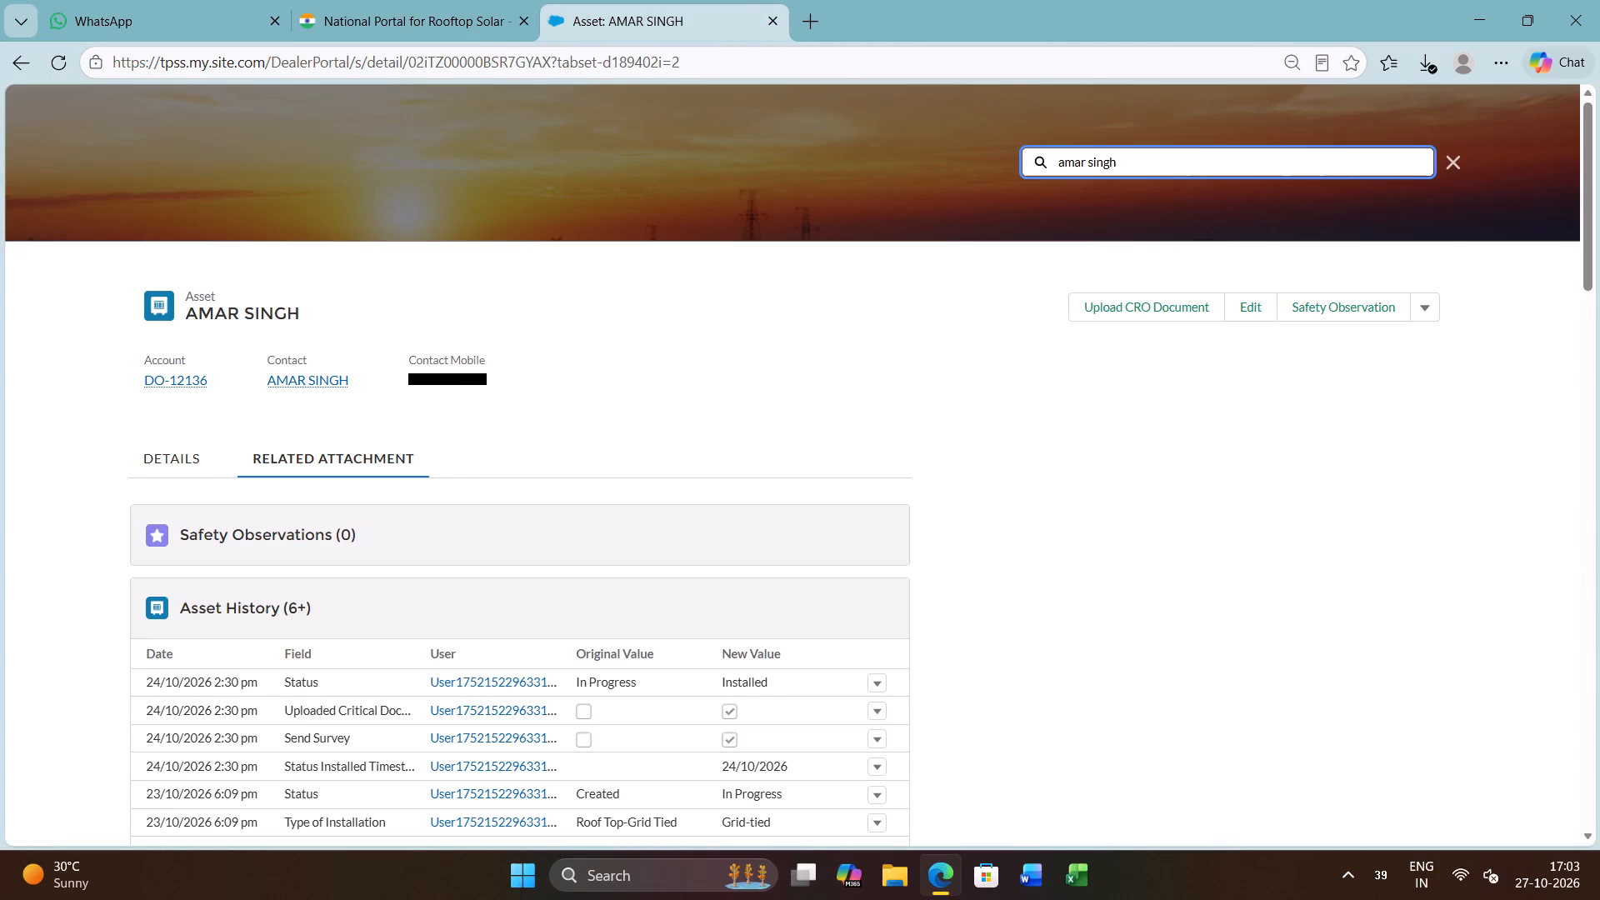
pyautogui.write('aman')
pyautogui.moveTo(1247, 162); pyautogui.dragTo(332, 151)
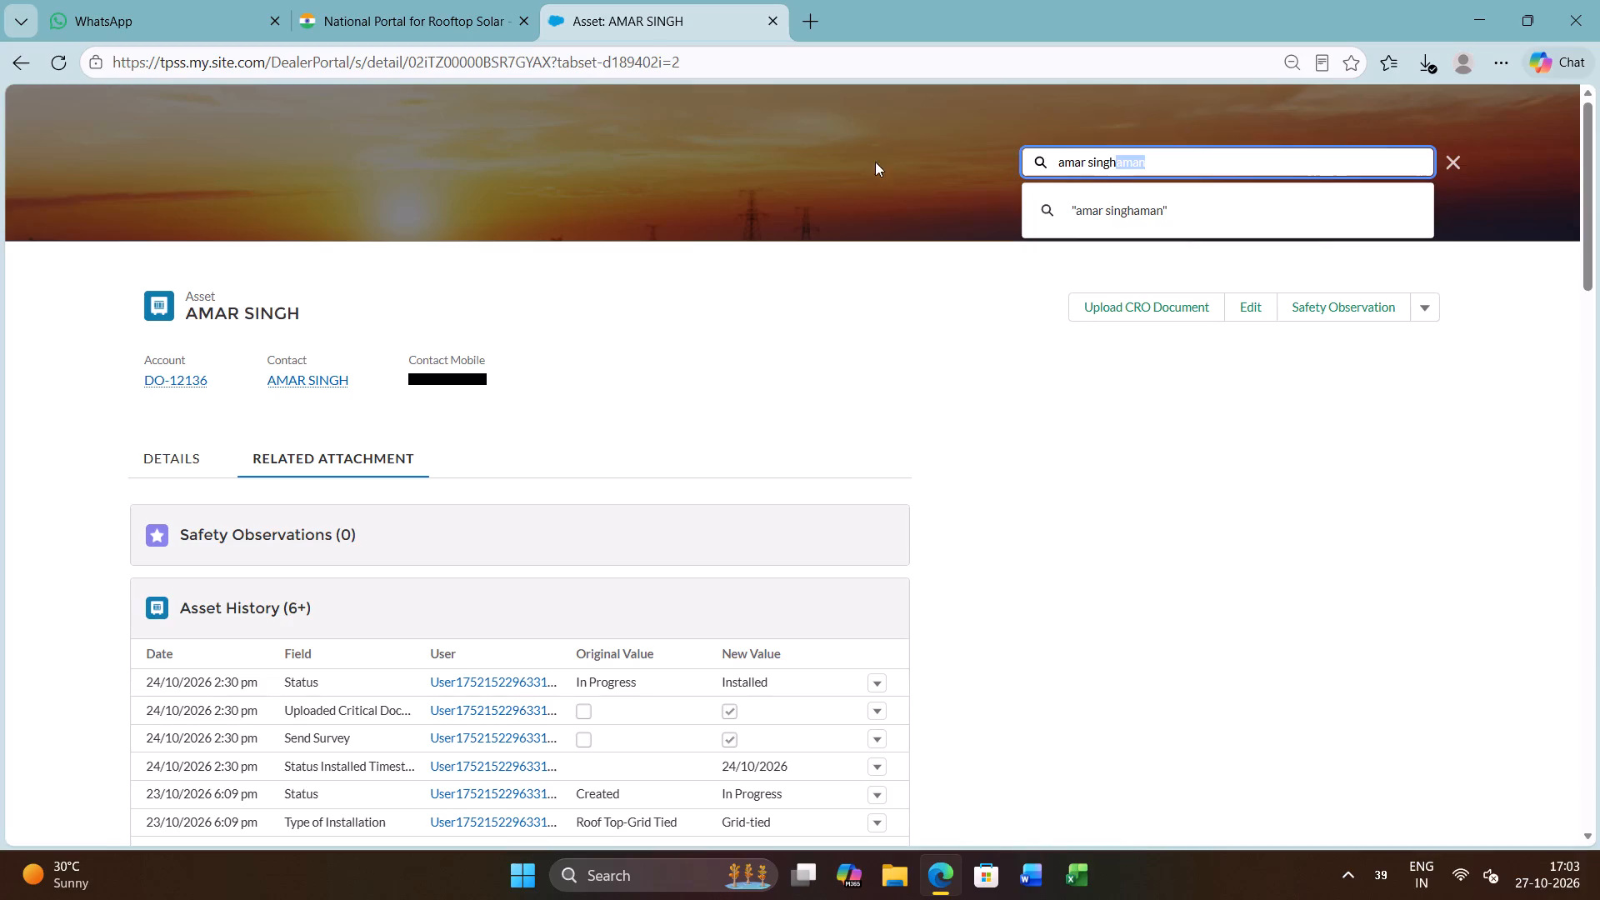
pyautogui.write('aman')
pyautogui.press('Return')
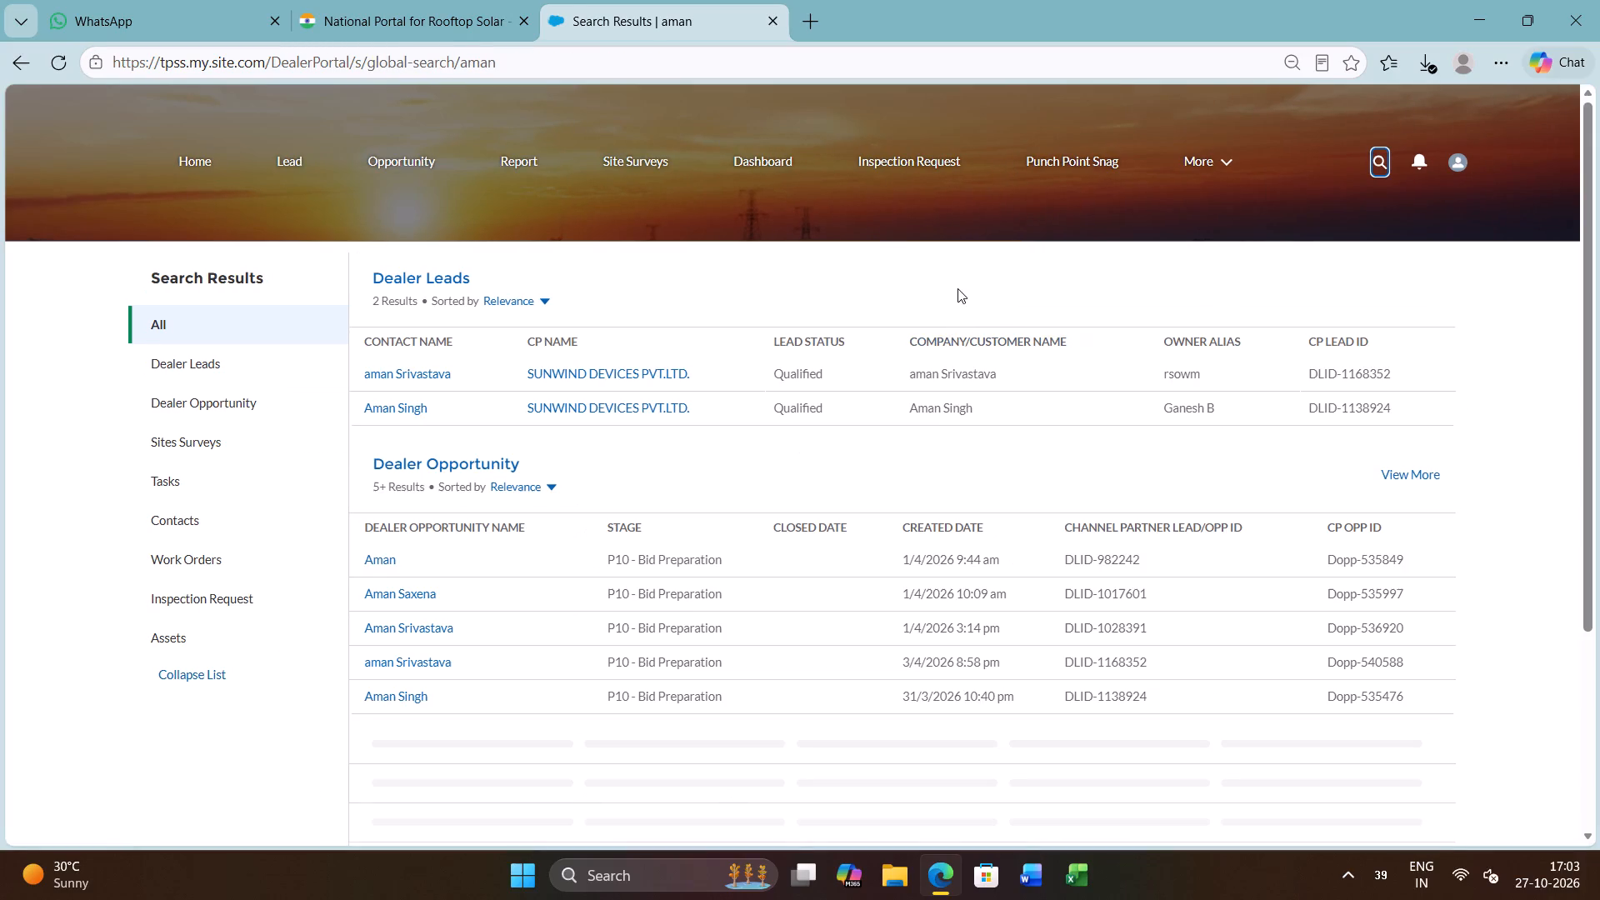
# Open the first matching asset in the search results and examine its related attachments, including files and asset history.
pyautogui.scroll(-10, 553, 506)
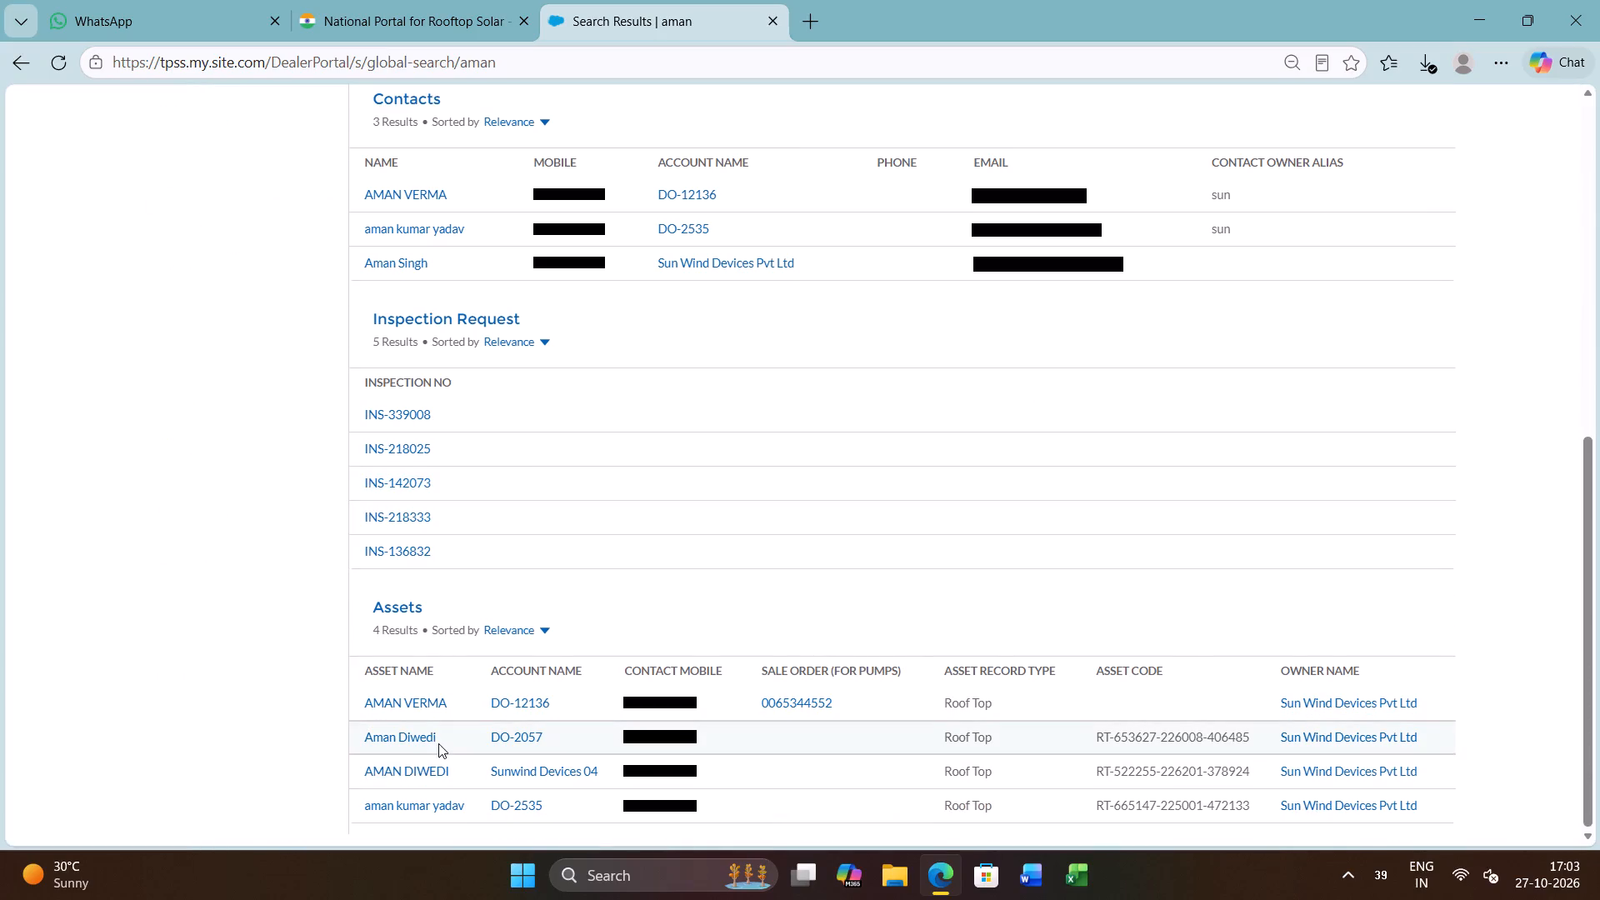
pyautogui.click(404, 706)
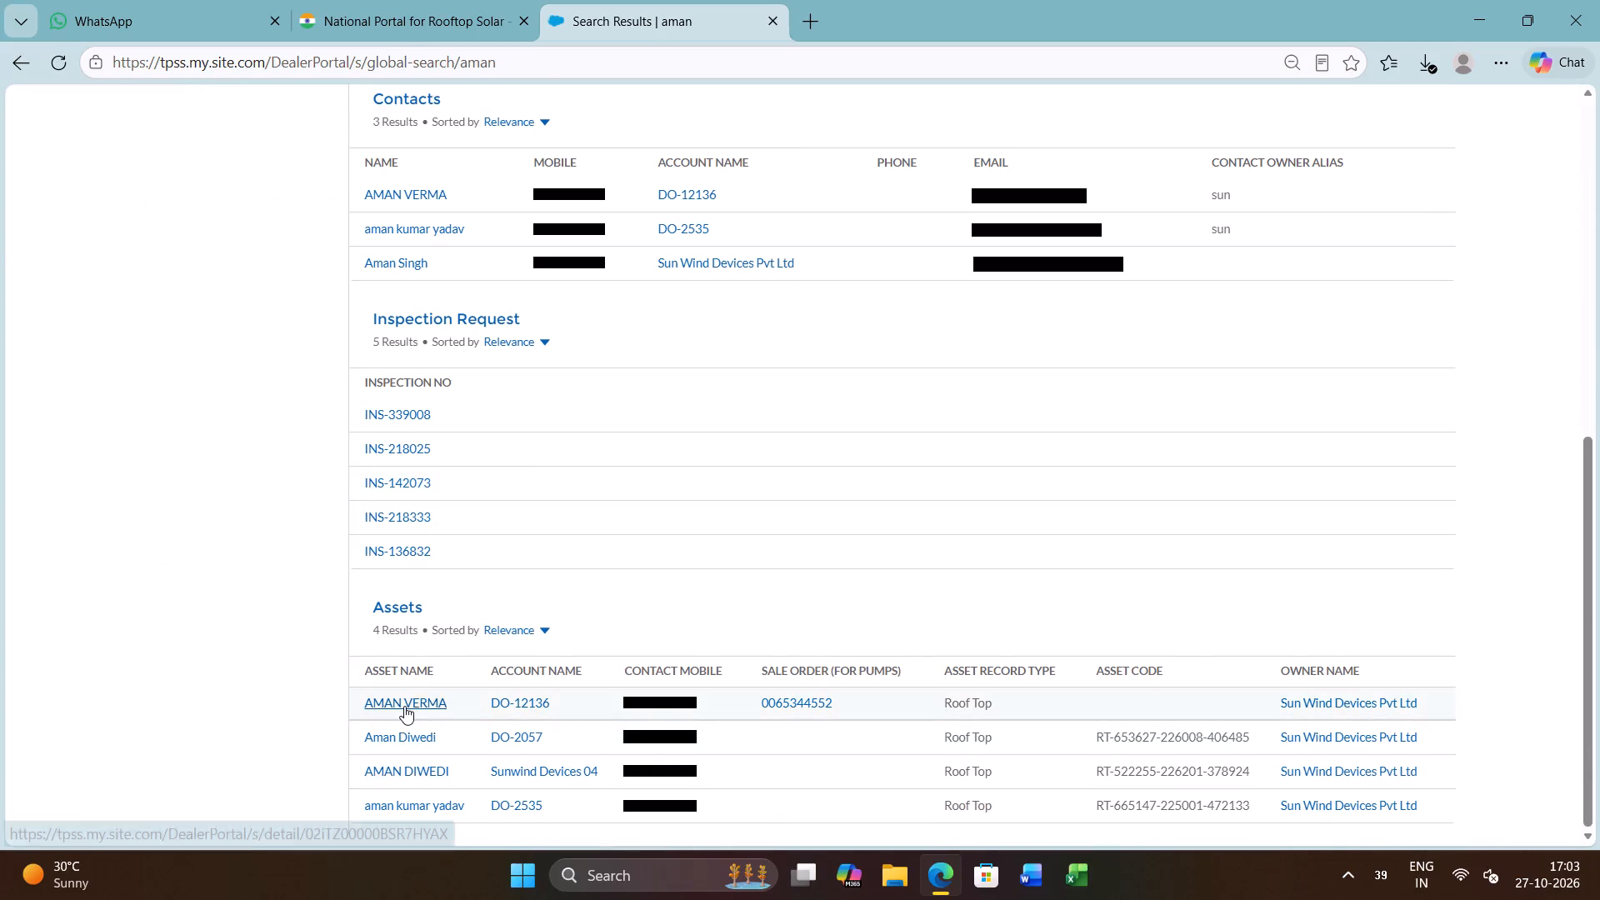
pyautogui.click(327, 462)
pyautogui.scroll(-5, 406, 628)
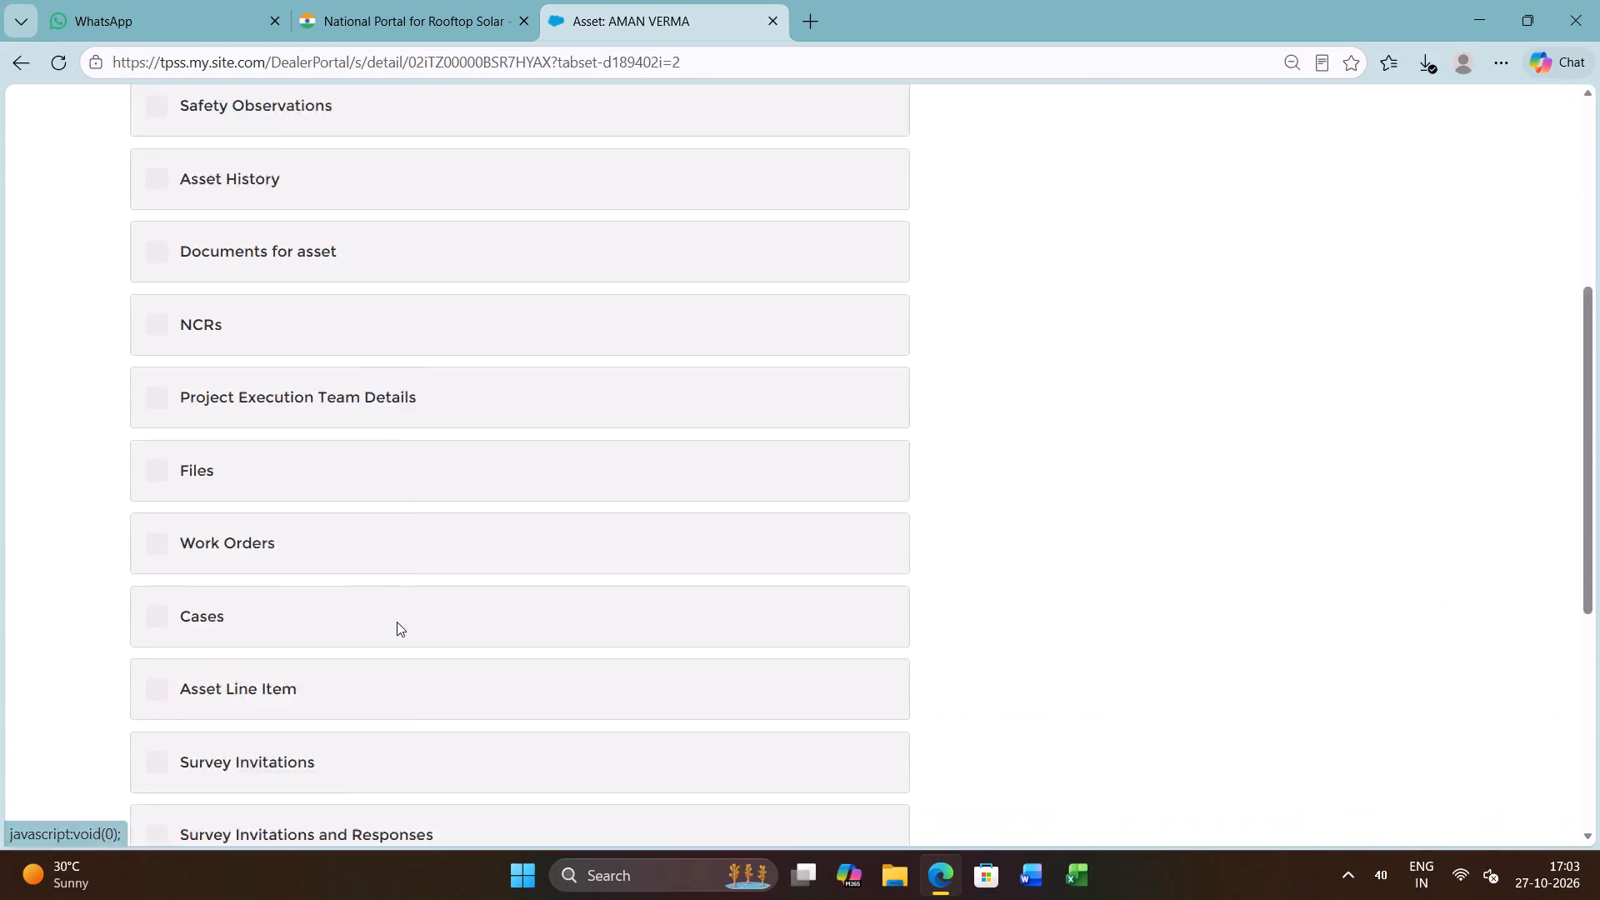
pyautogui.scroll(-6, 534, 555)
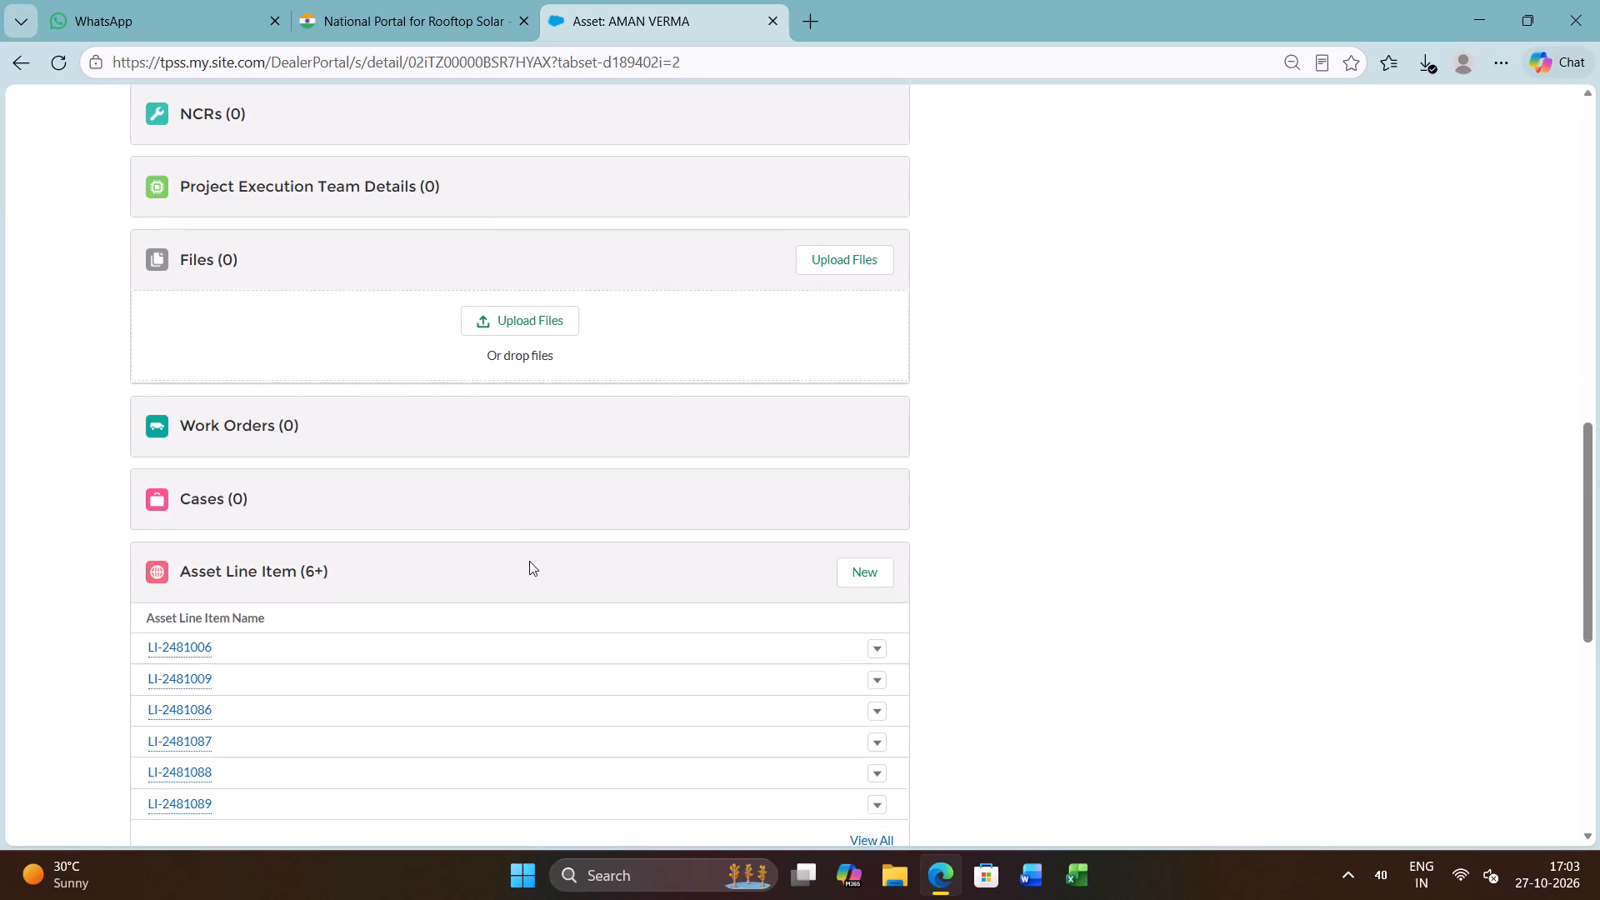
pyautogui.scroll(10, 262, 284)
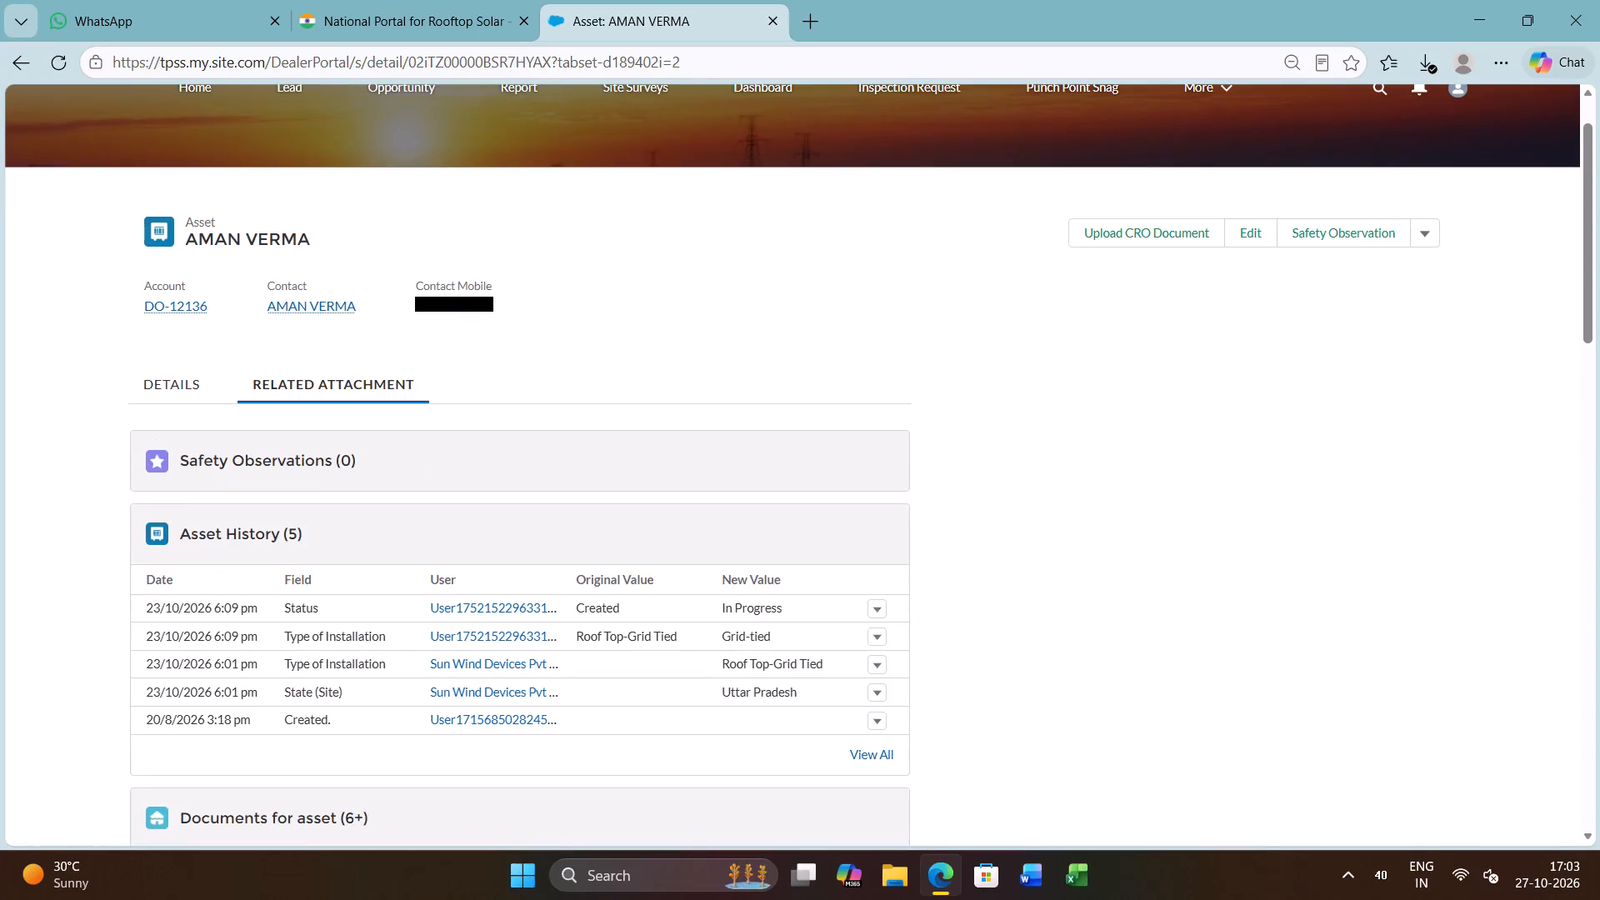
# Copy the open asset's customer name into cell A3 of the WARRANTY ISSUED BUT NOT GENERATED workbook in Excel.
pyautogui.moveTo(189, 242); pyautogui.dragTo(390, 249)
pyautogui.hotkey('ctrl', 'c')
pyautogui.hotkey('ctrl', 'c')
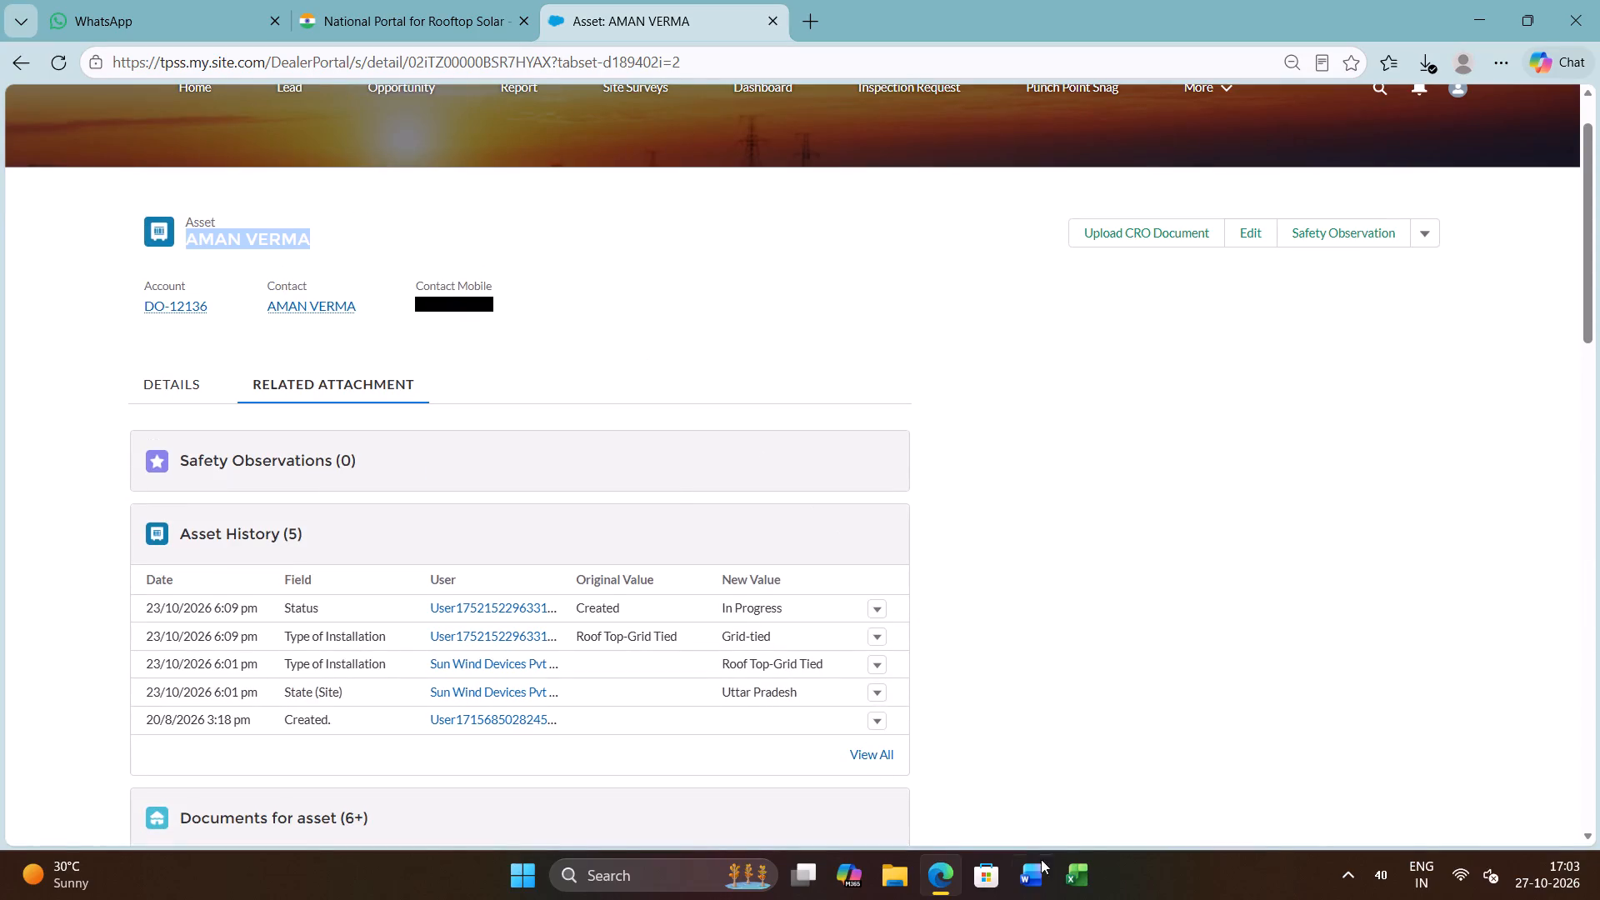
pyautogui.click(1082, 879)
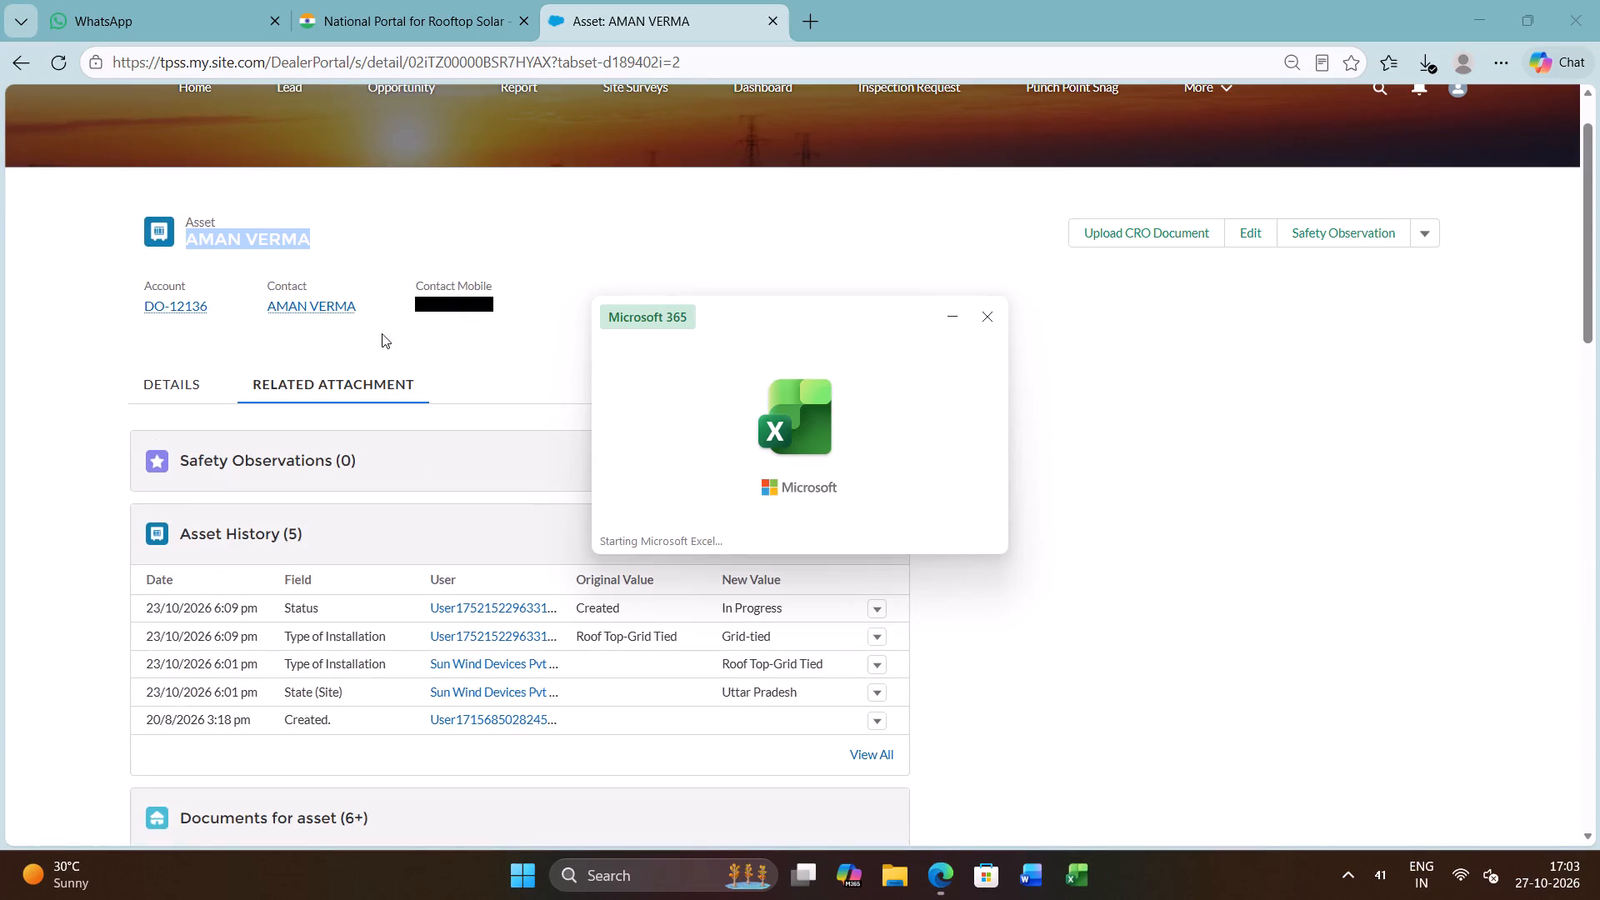
pyautogui.click(768, 408)
pyautogui.click(330, 455)
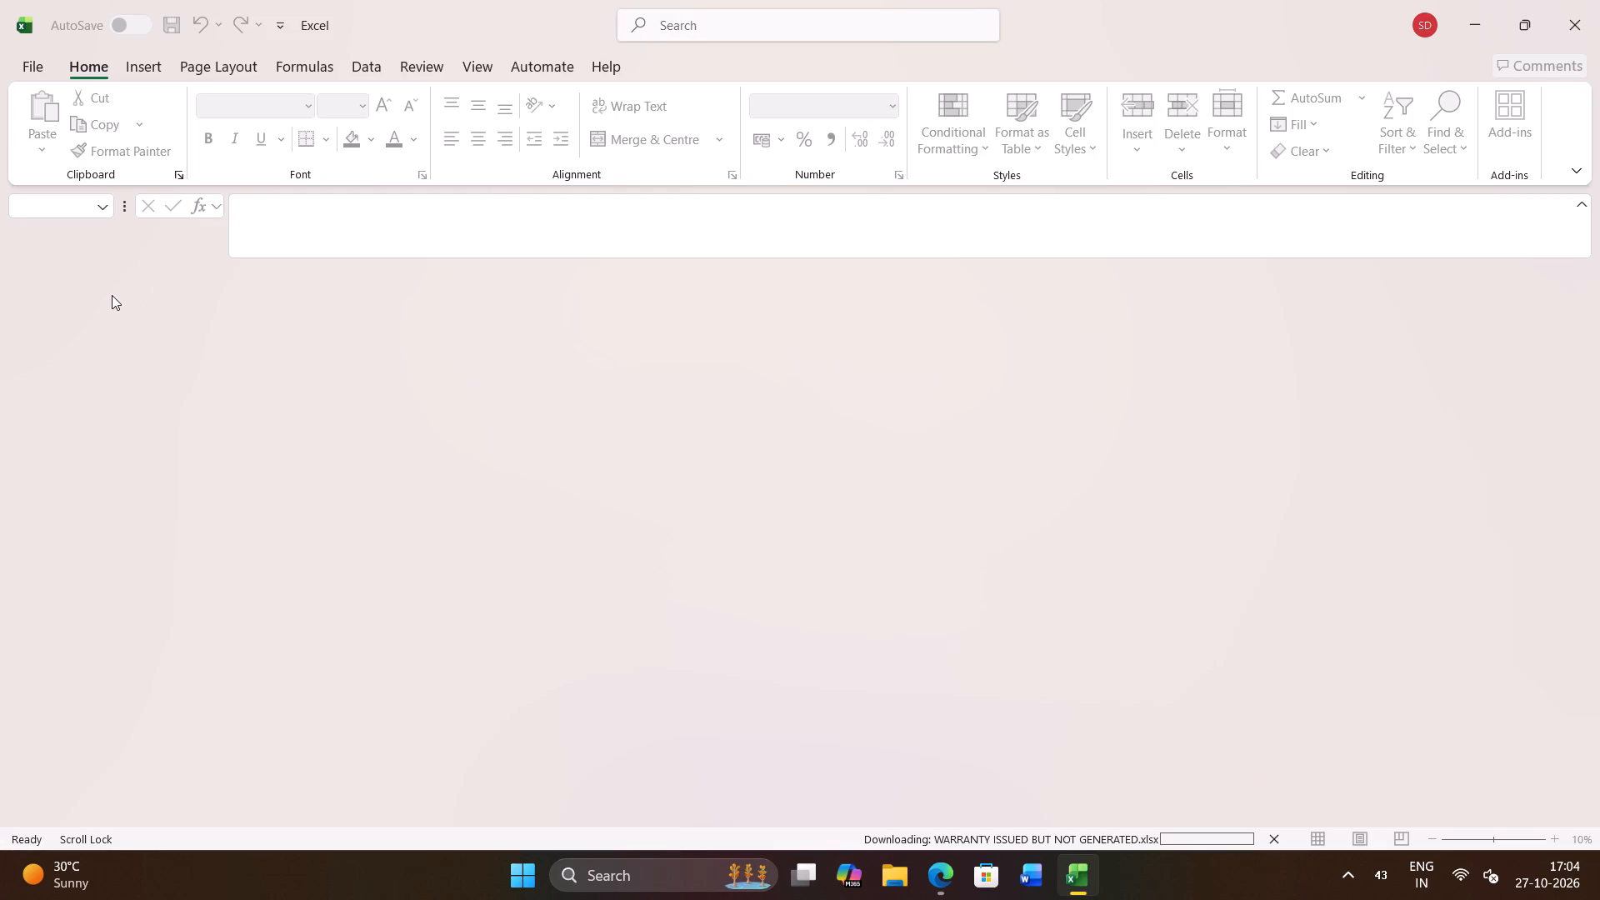
pyautogui.doubleClick(77, 334)
pyautogui.hotkey('ctrl', 'v')
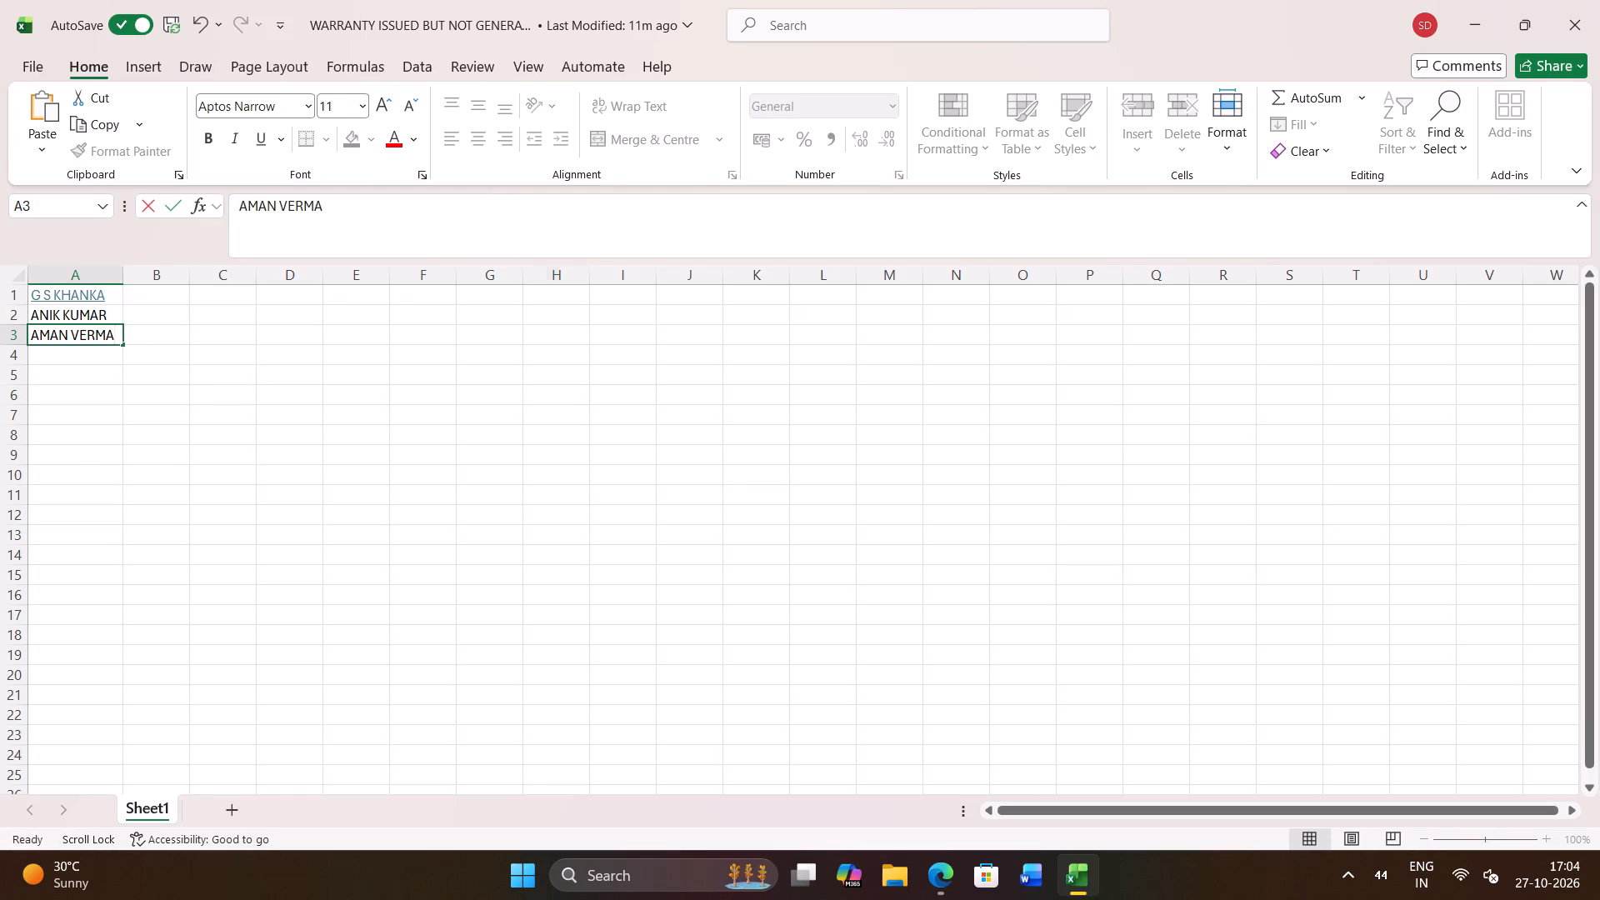
pyautogui.click(577, 417)
# Return to the dealer portal in the browser and search for "amit".
pyautogui.click(918, 887)
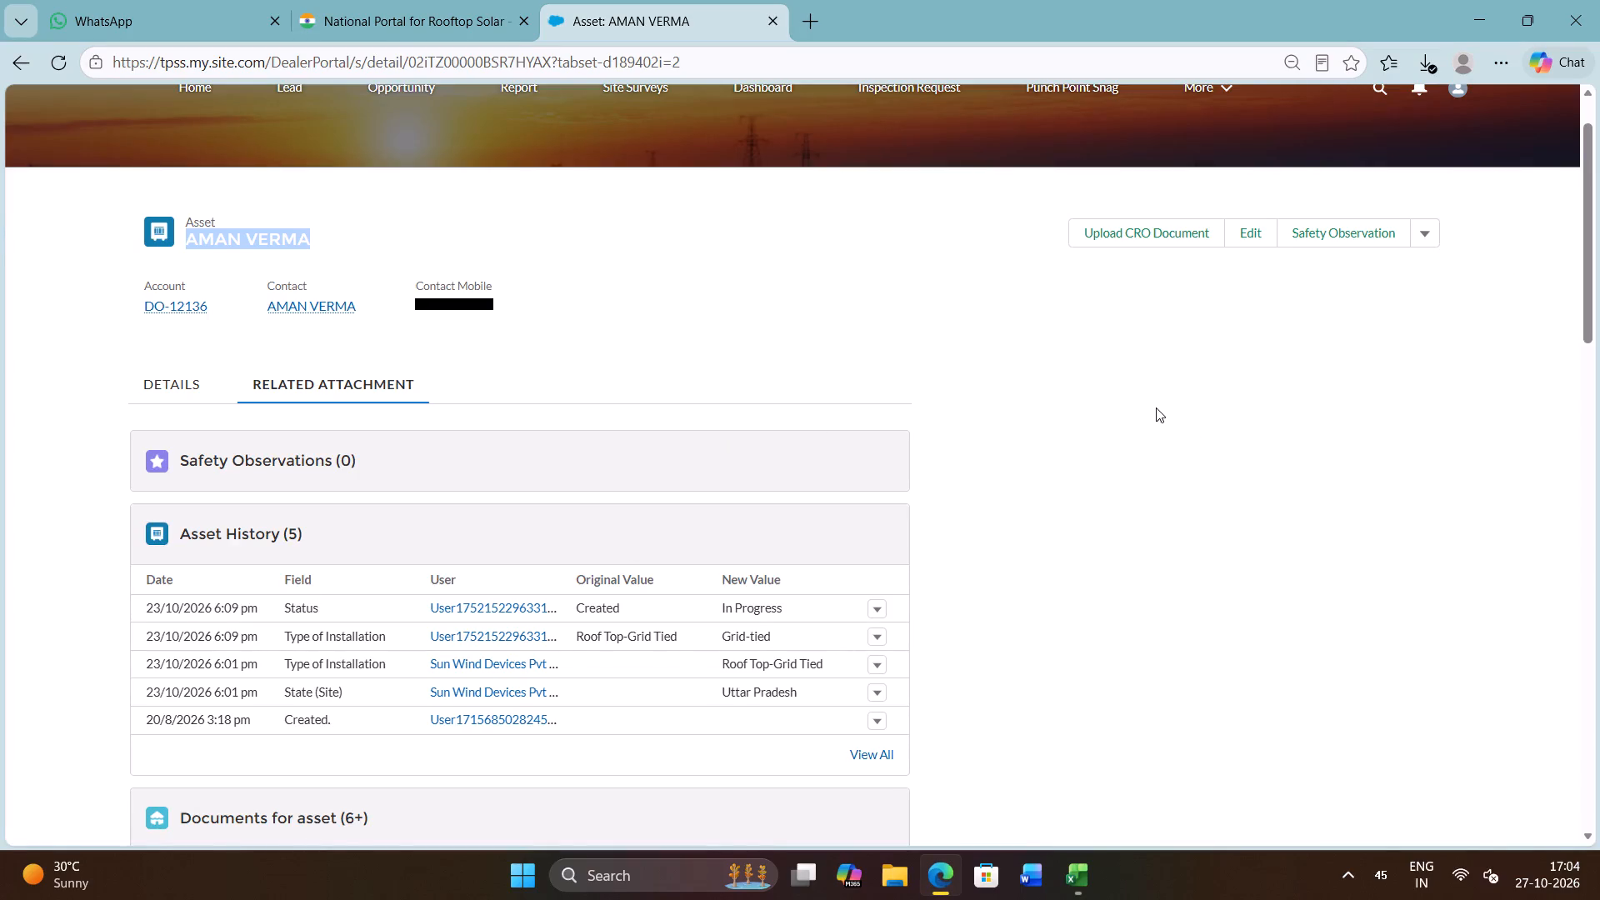
pyautogui.scroll(4, 1377, 195)
pyautogui.click(1380, 165)
pyautogui.press('a')
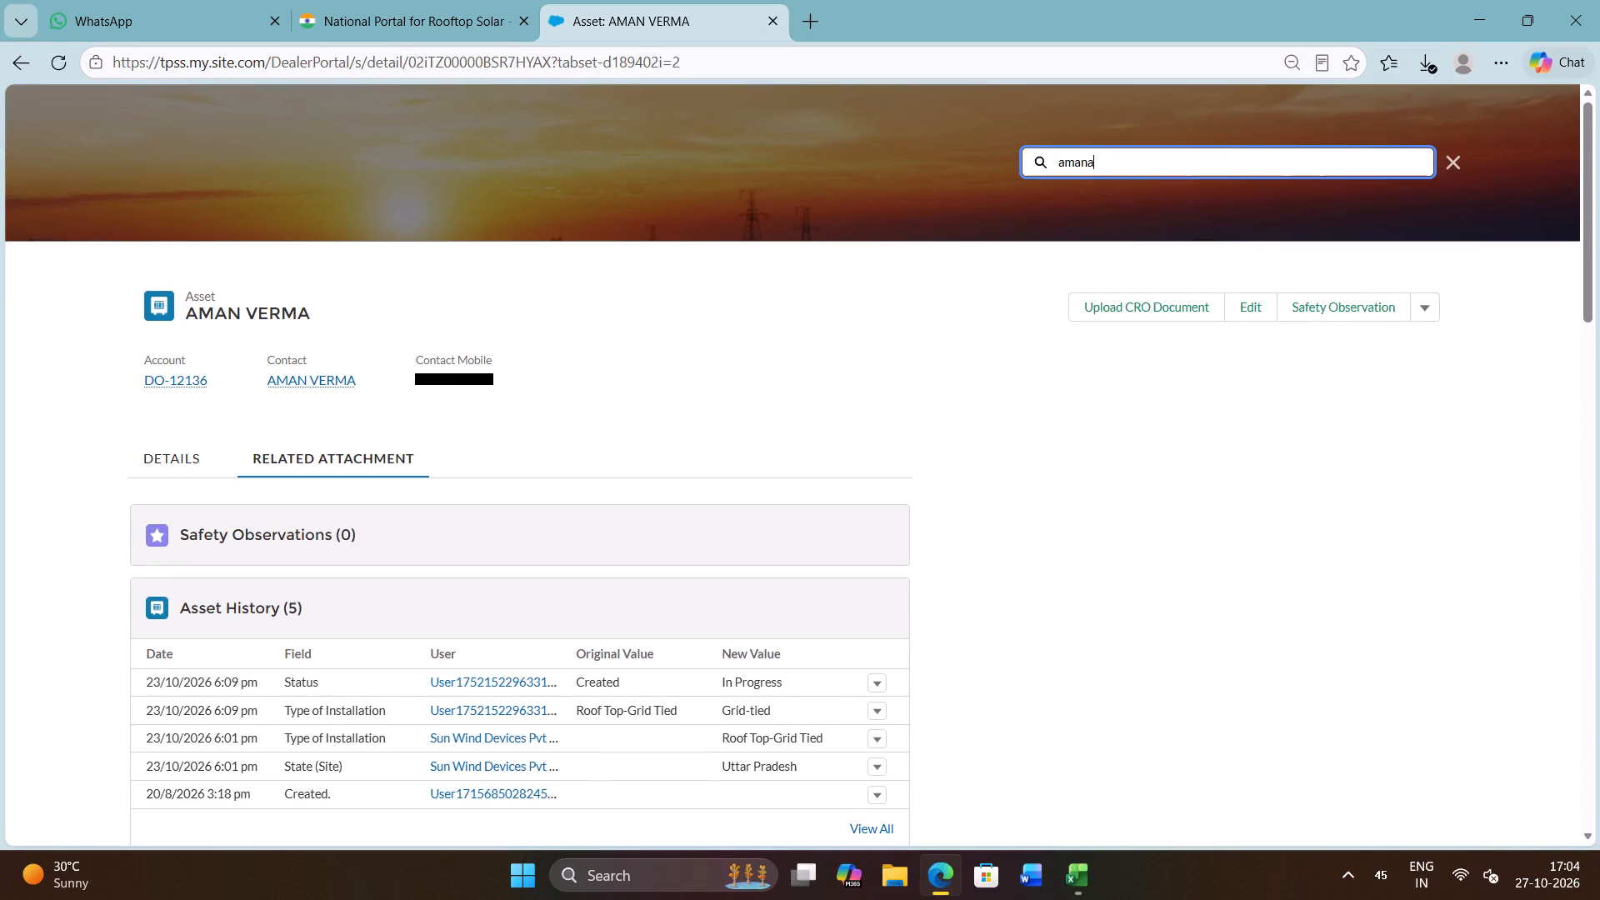
pyautogui.moveTo(1380, 165); pyautogui.dragTo(836, 167)
pyautogui.press('a')
pyautogui.write('mit')
pyautogui.press('Return')
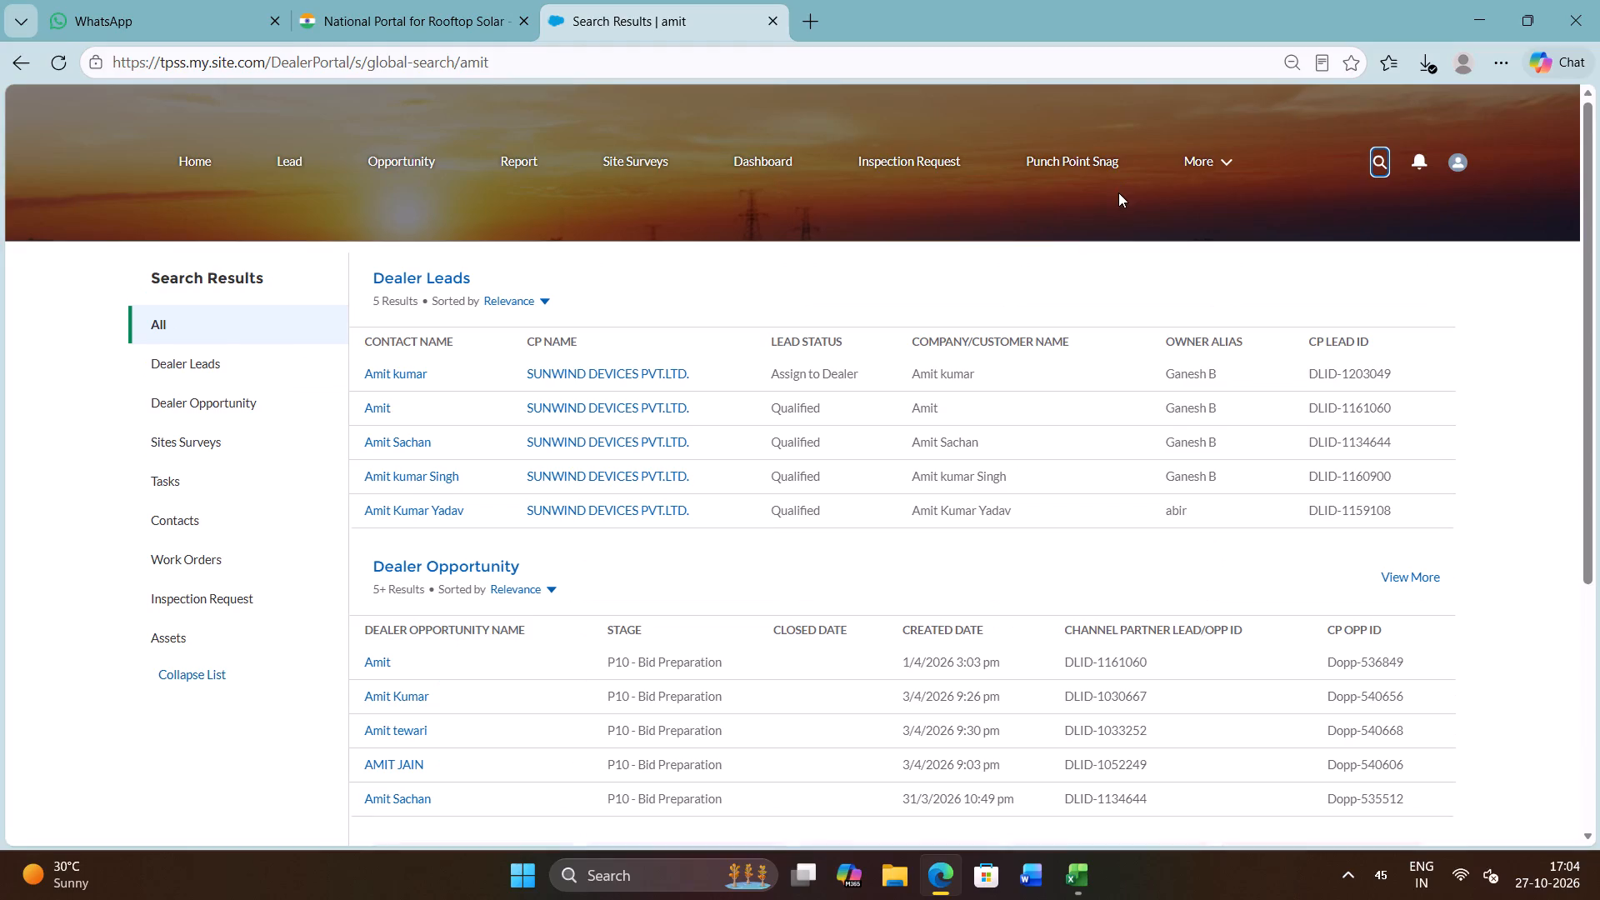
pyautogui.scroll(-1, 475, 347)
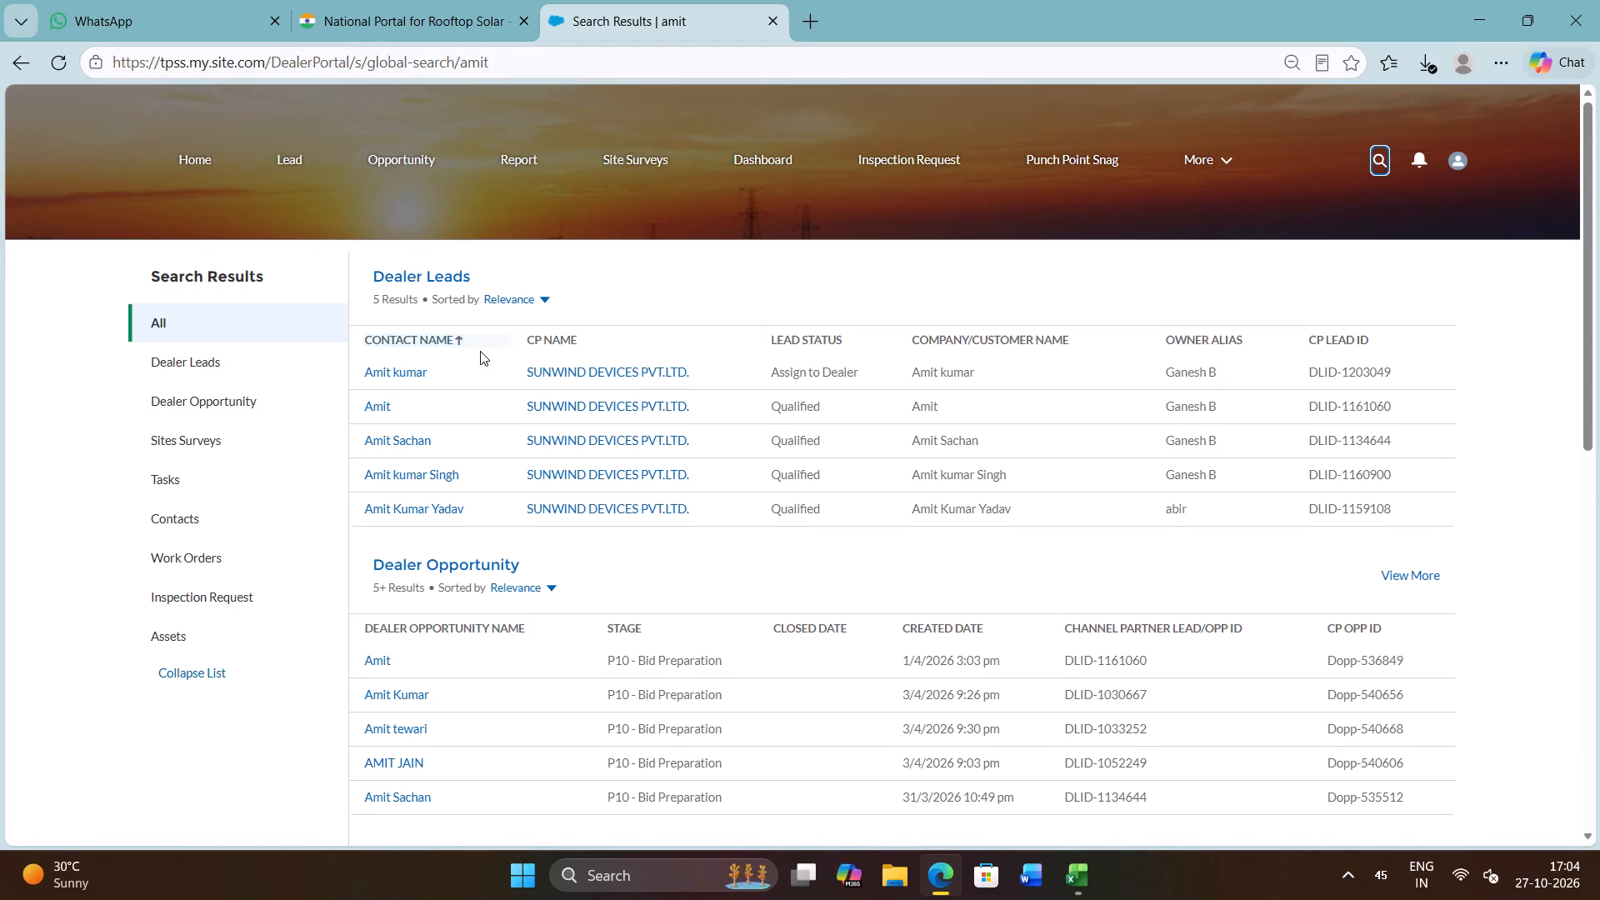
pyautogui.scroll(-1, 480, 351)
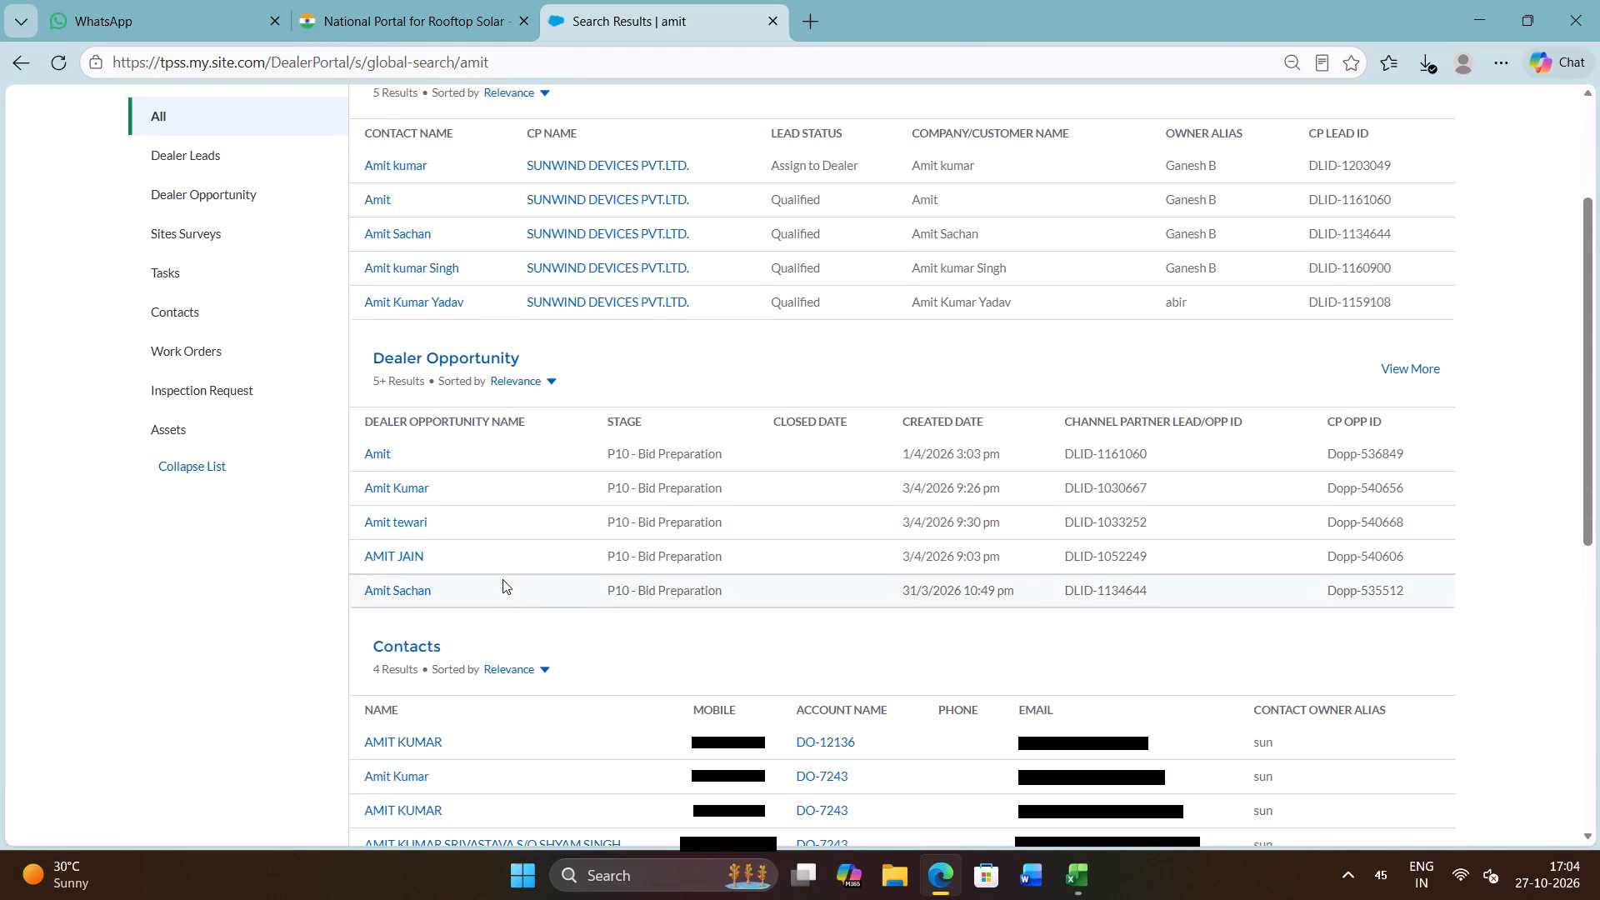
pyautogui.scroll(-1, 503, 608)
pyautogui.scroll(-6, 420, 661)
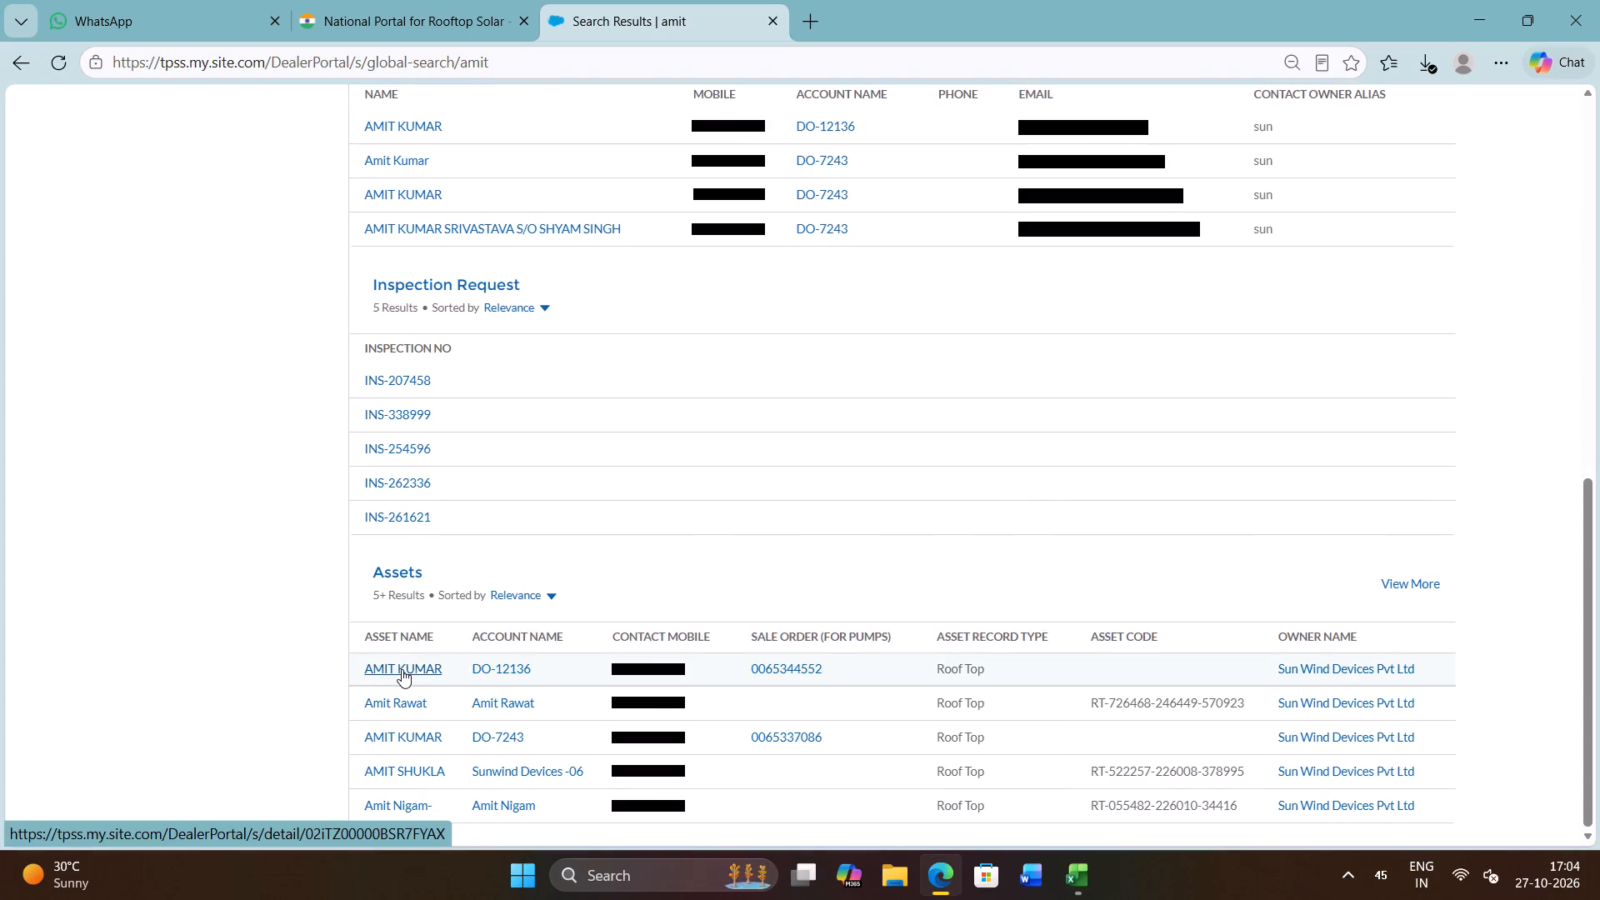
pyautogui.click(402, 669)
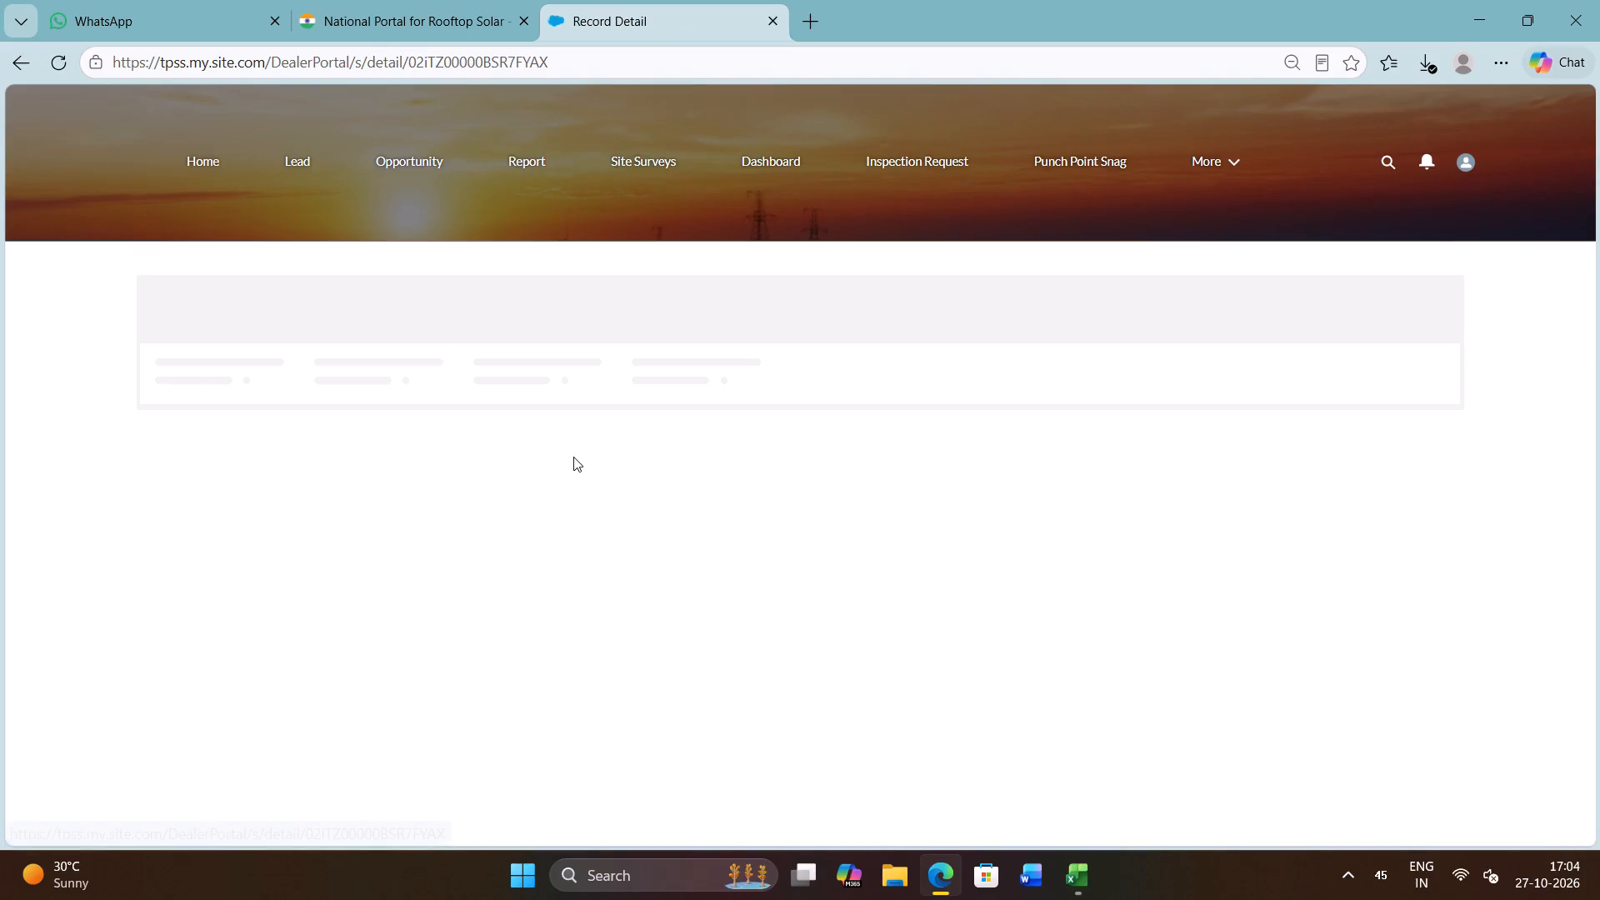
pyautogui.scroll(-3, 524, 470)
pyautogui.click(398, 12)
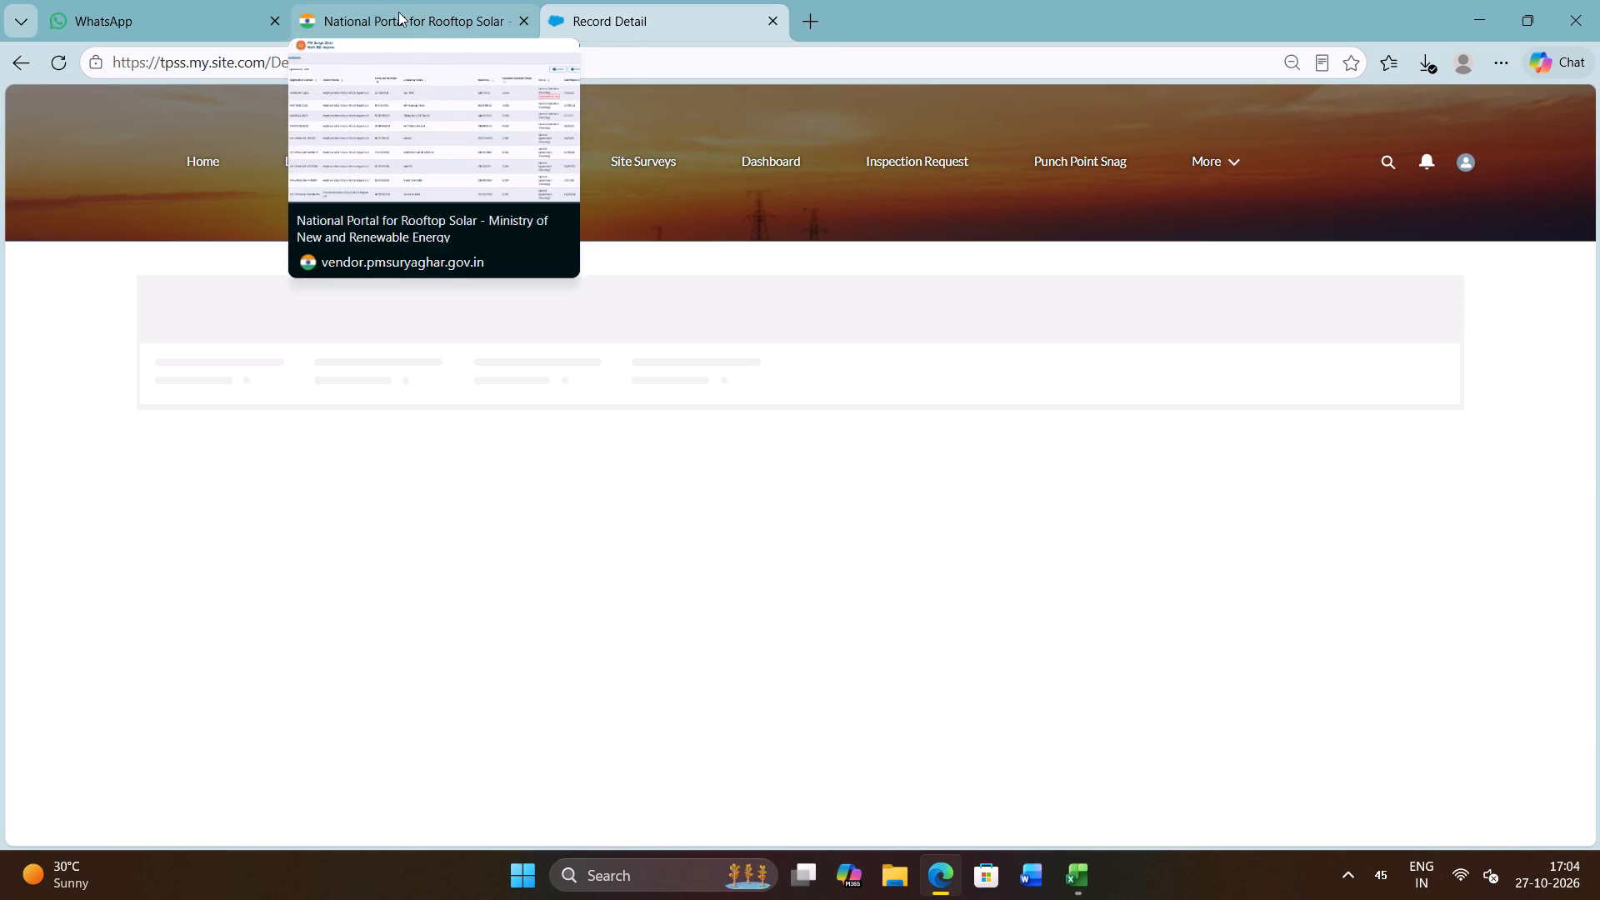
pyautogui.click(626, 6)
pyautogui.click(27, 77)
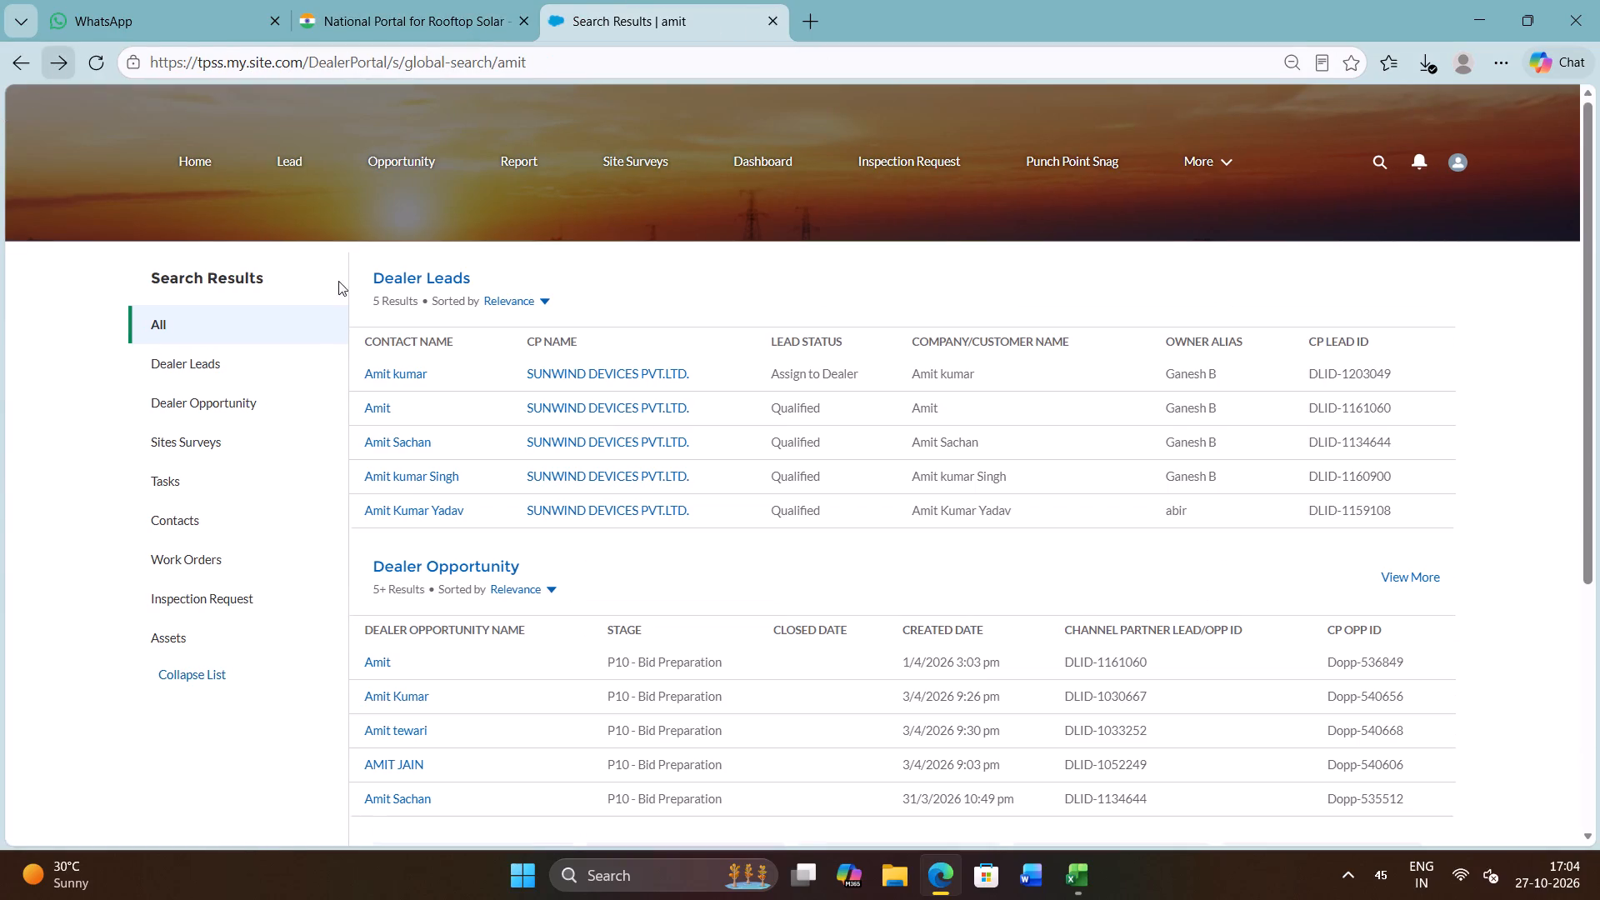
pyautogui.scroll(-20, 684, 462)
pyautogui.scroll(-3, 684, 462)
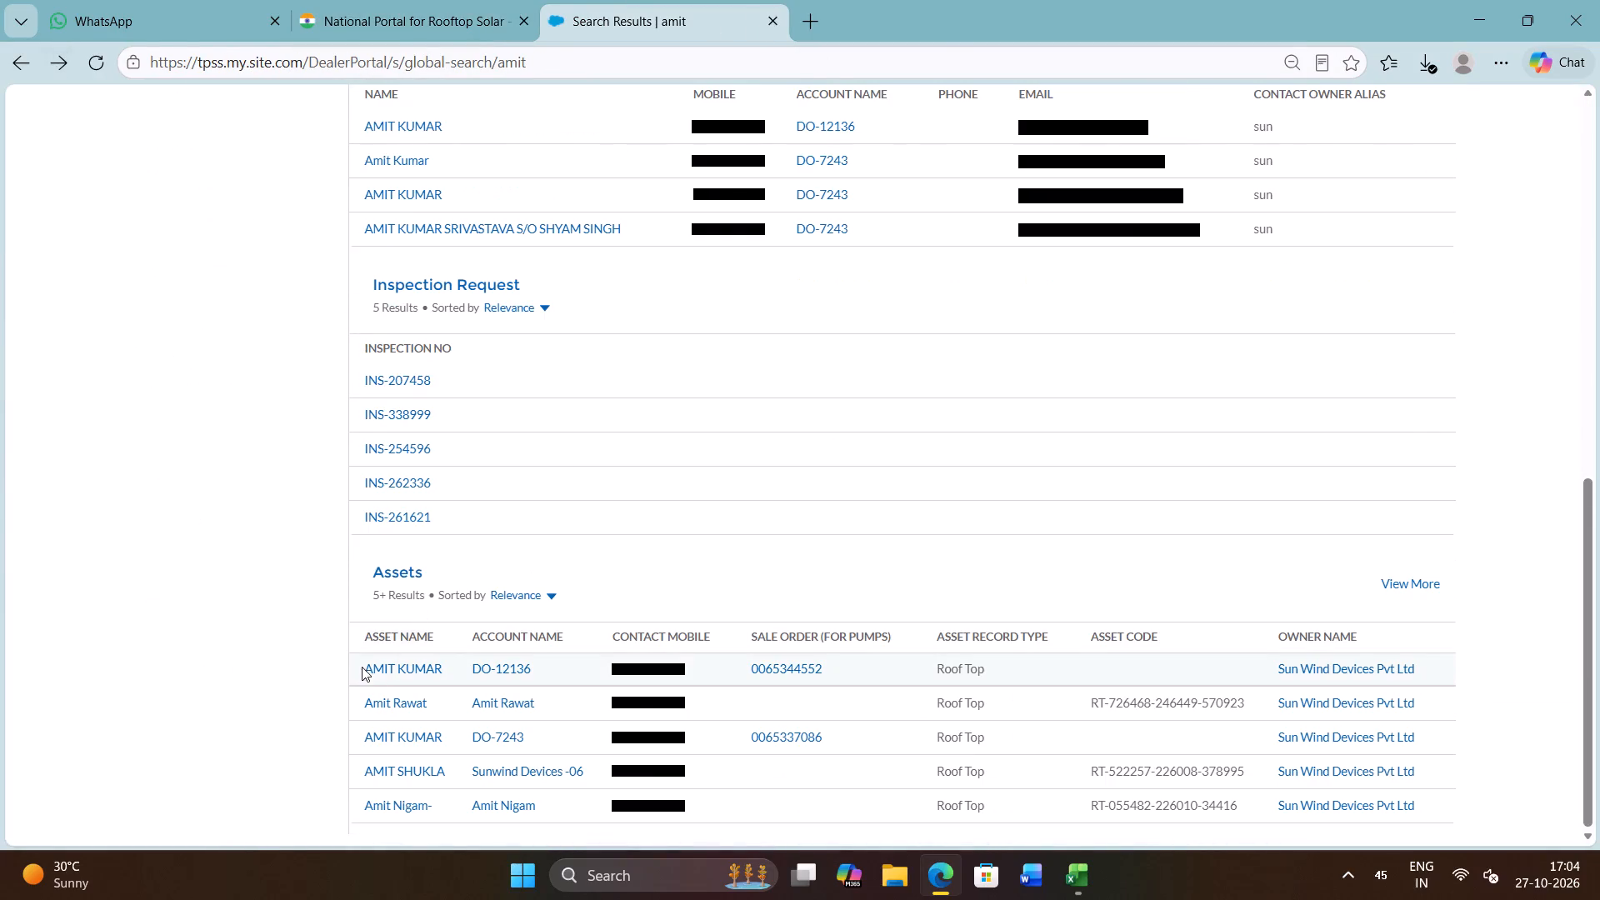
pyautogui.click(379, 669)
pyautogui.click(272, 456)
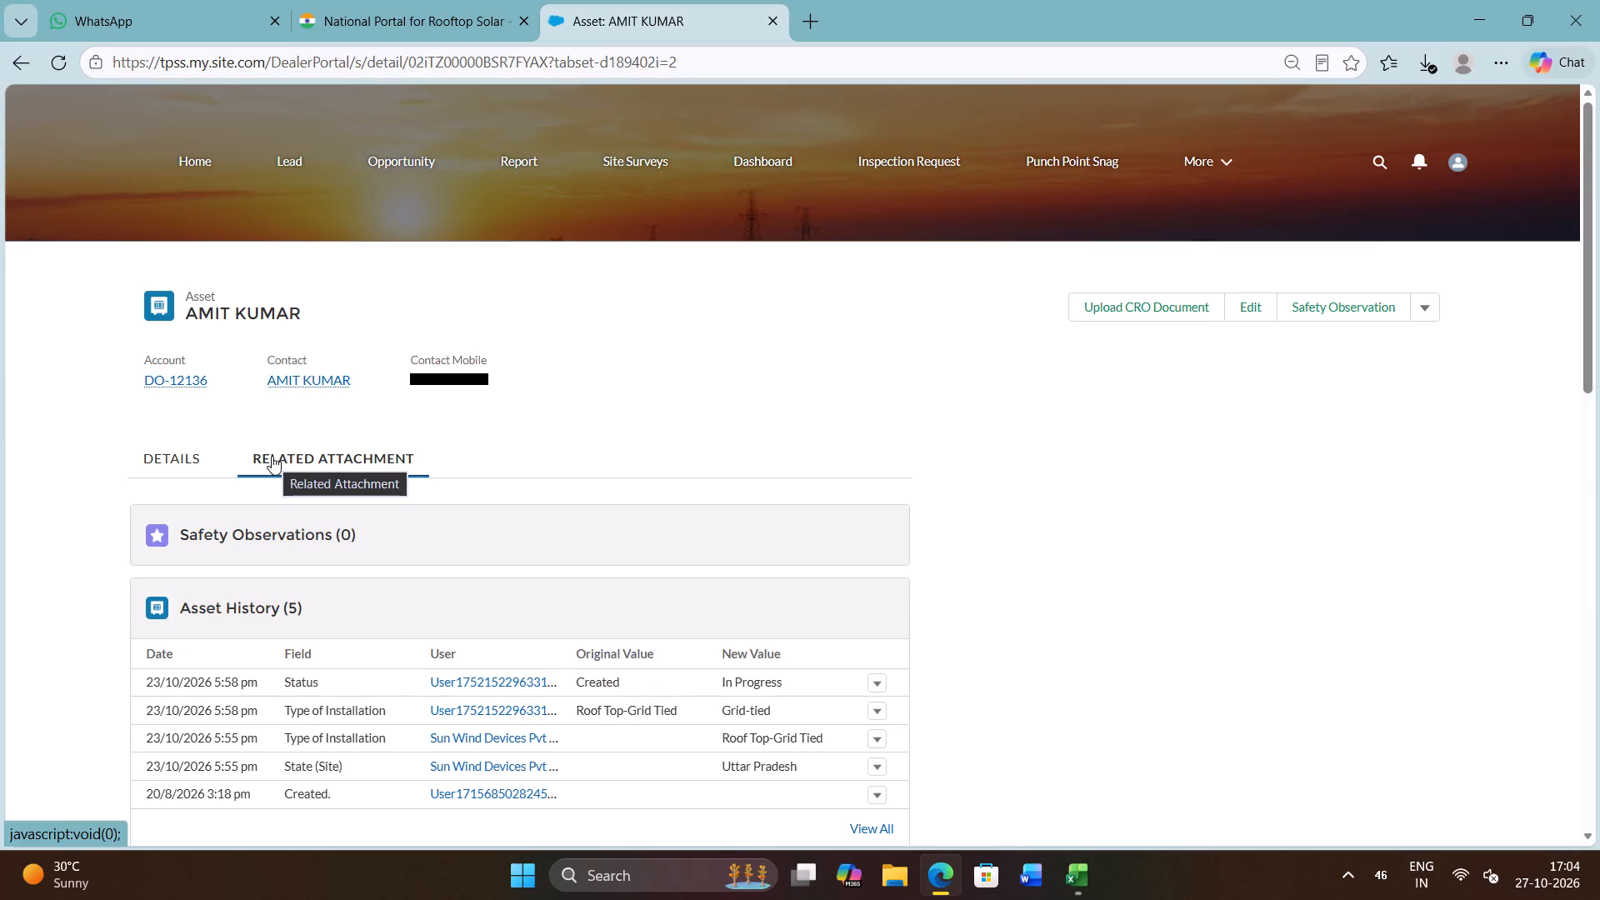
pyautogui.scroll(-11, 807, 563)
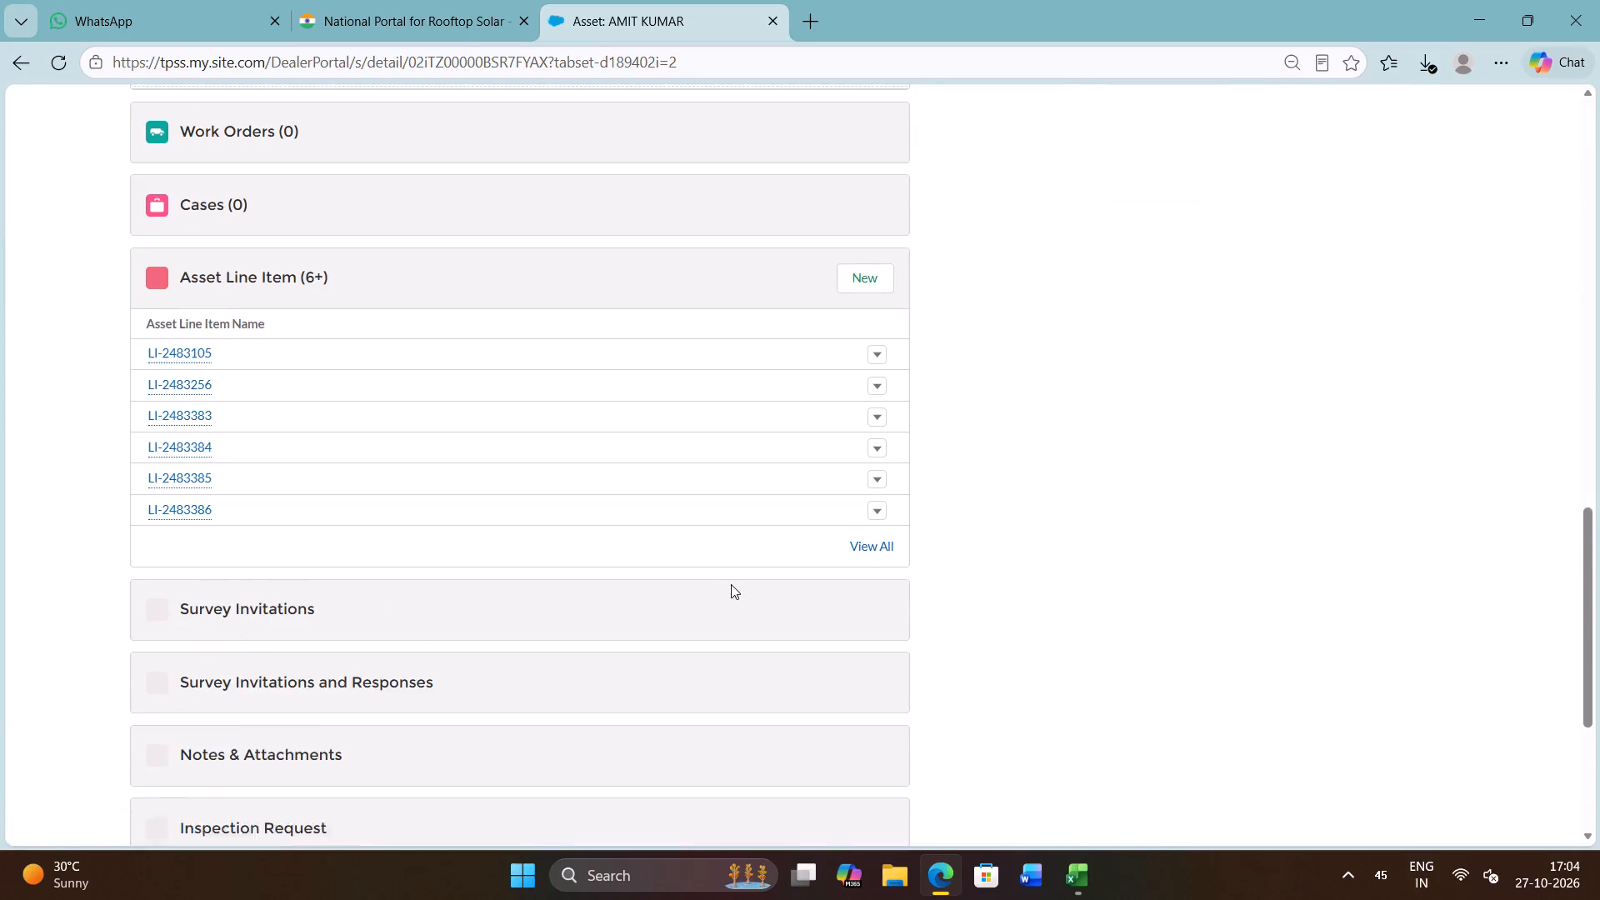
pyautogui.scroll(-4, 650, 567)
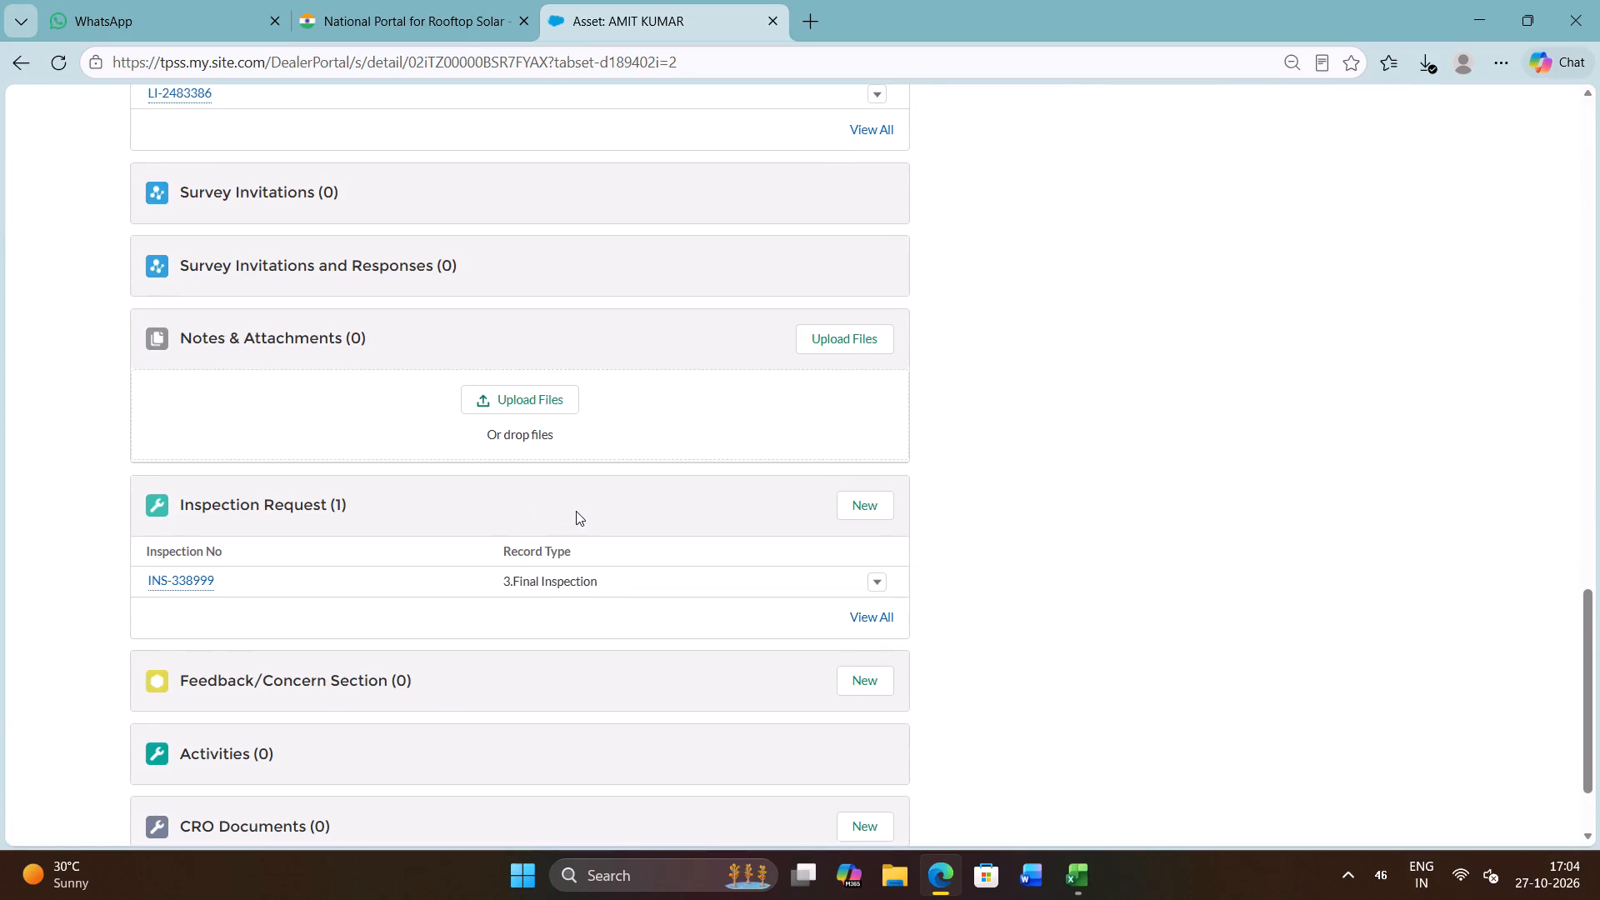
pyautogui.scroll(20, 576, 511)
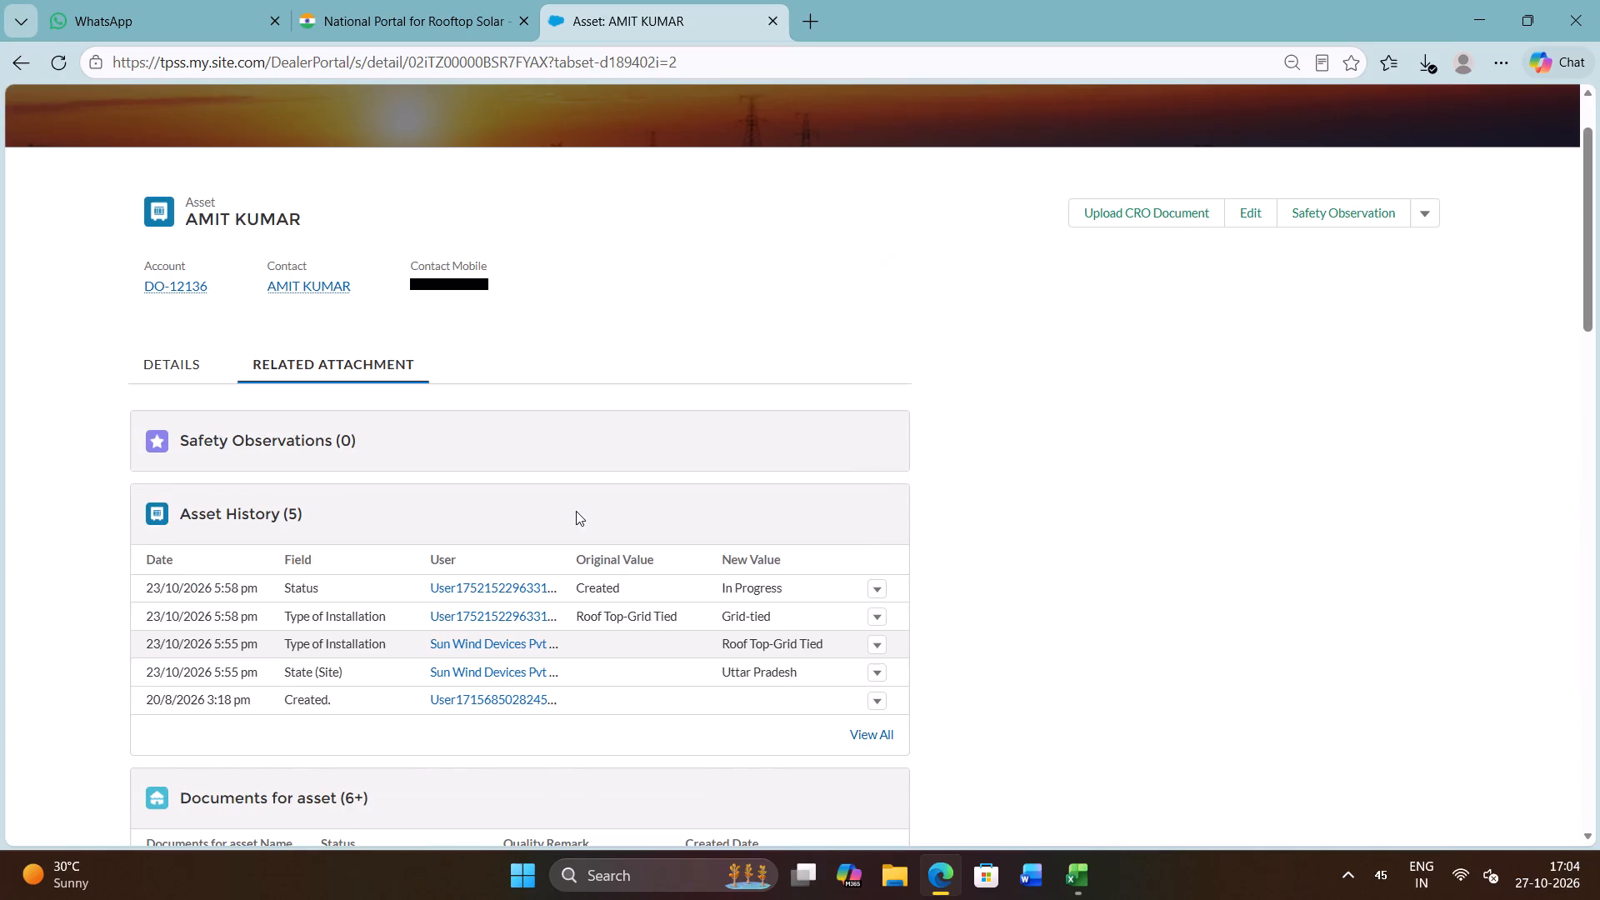
# Copy the asset name from the asset's details into cell A4 of the WARRANTY ISSUED BUT NOT GENERATED workbook in Excel.
pyautogui.click(146, 456)
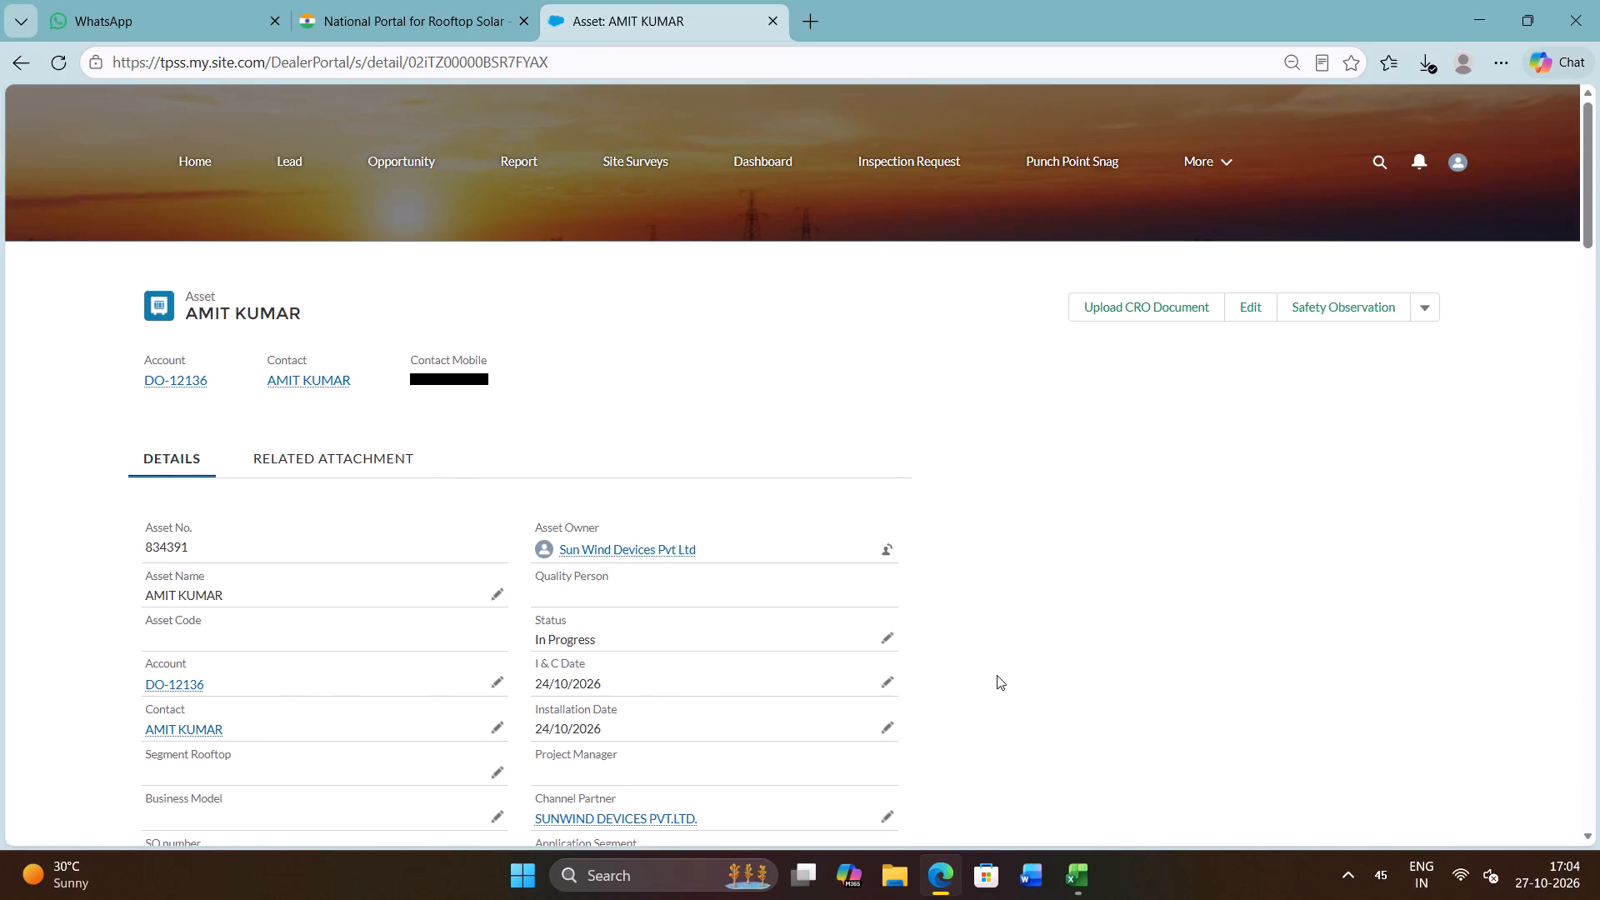
pyautogui.moveTo(149, 594); pyautogui.dragTo(162, 594)
pyautogui.moveTo(162, 594); pyautogui.dragTo(226, 597)
pyautogui.hotkey('ctrl', 'c')
pyautogui.hotkey('ctrl', 'c')
pyautogui.hotkey('ctrl', 'c')
pyautogui.hotkey('ctrl', 'c')
pyautogui.hotkey('ctrl', 'c')
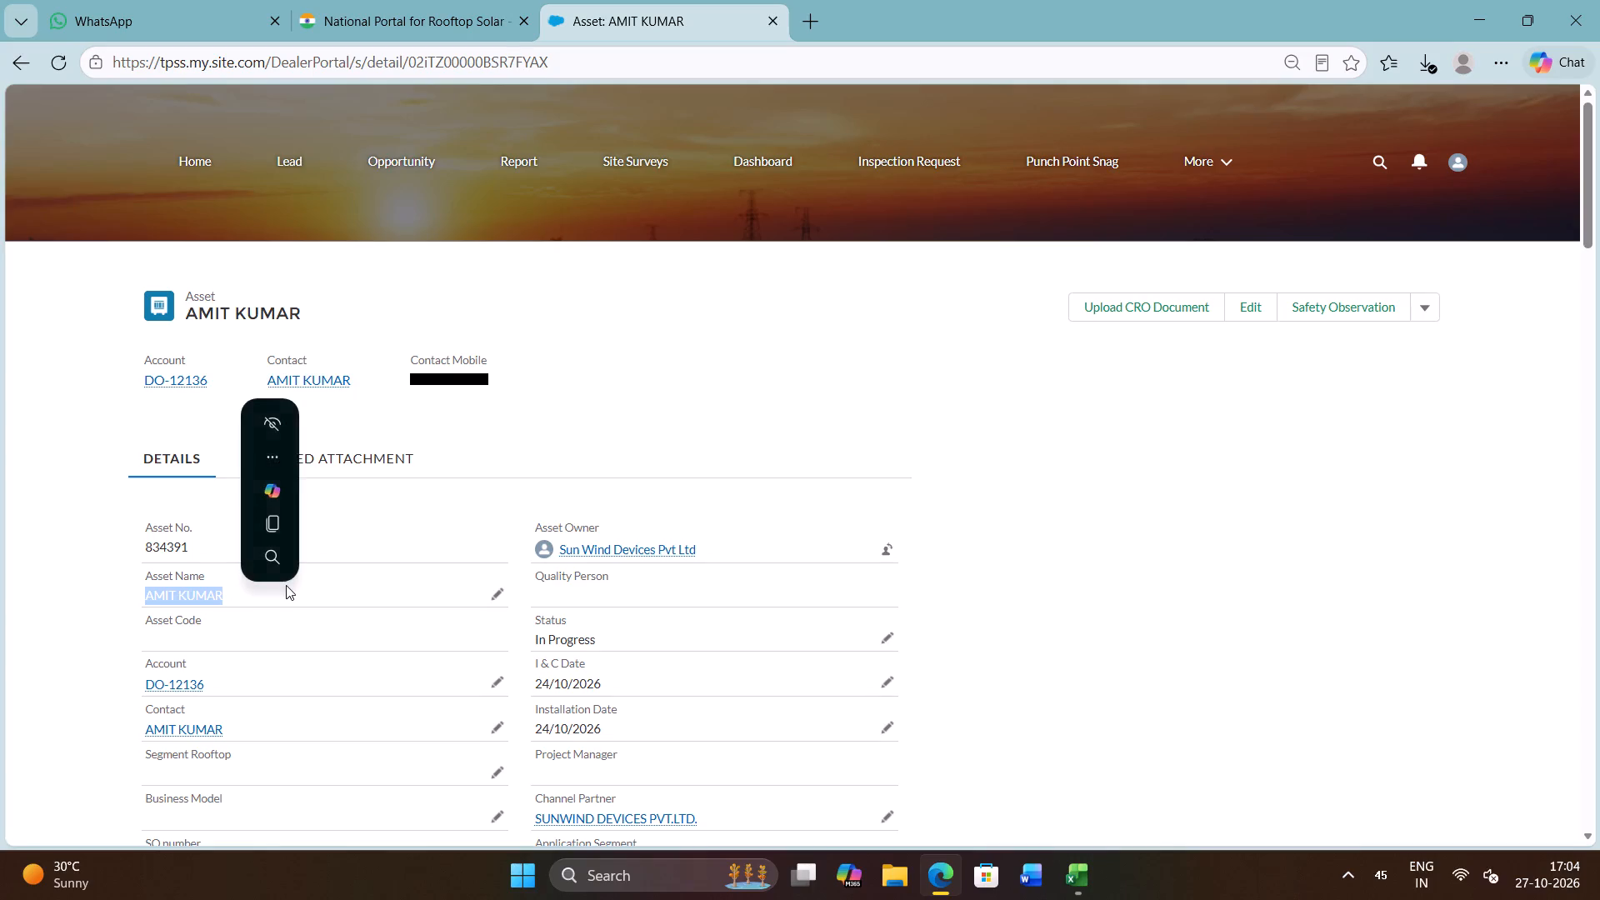
pyautogui.click(1072, 892)
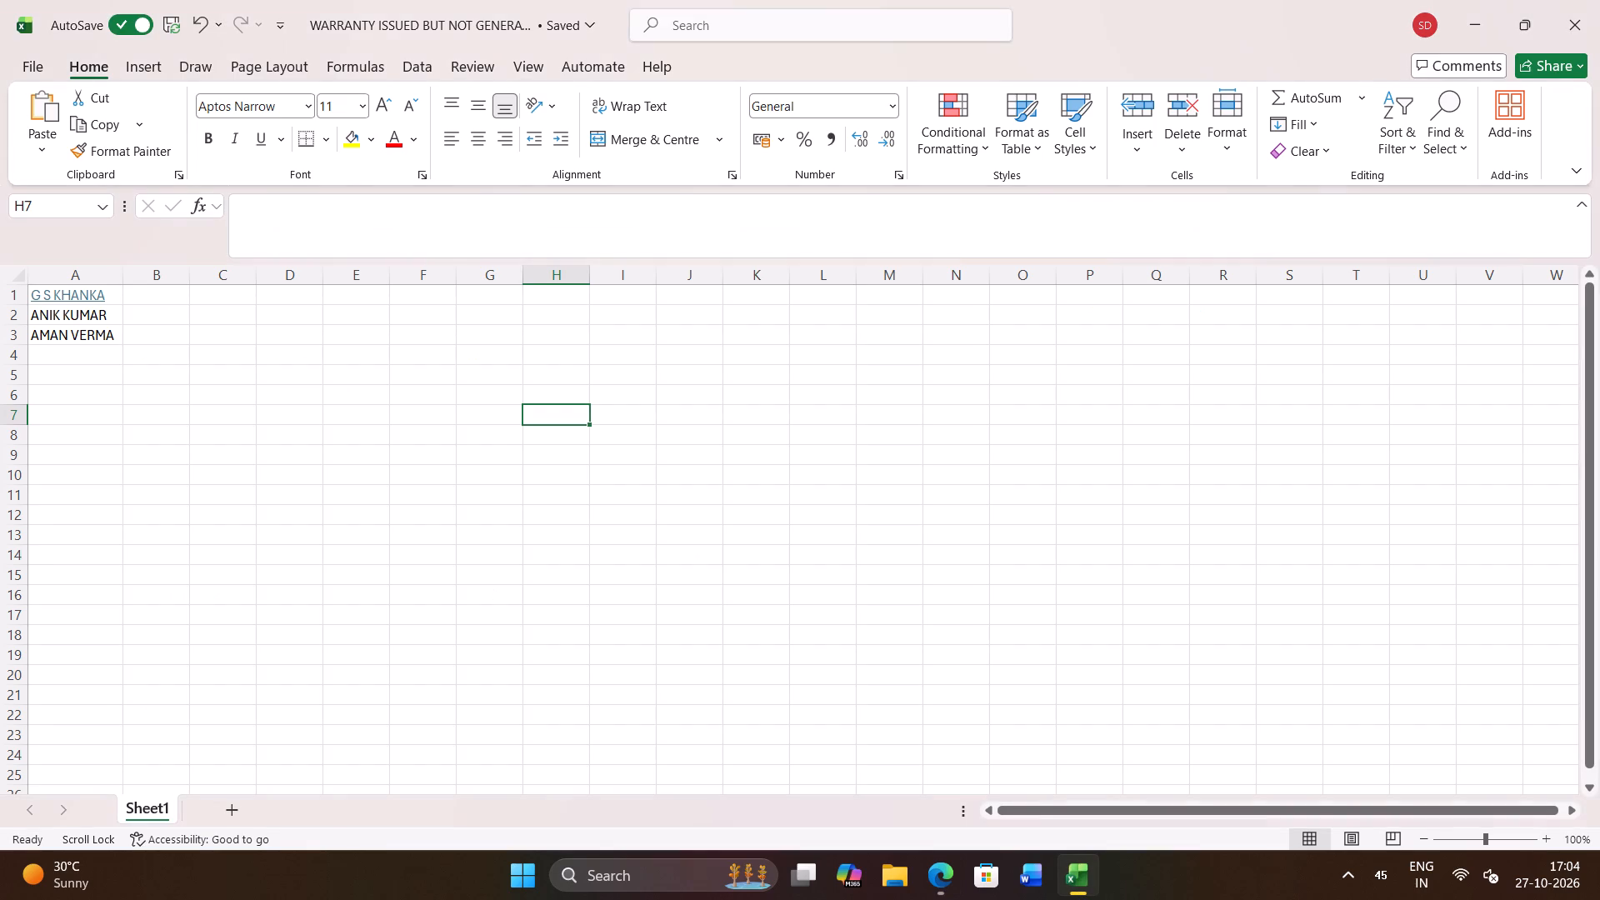
pyautogui.doubleClick(60, 359)
pyautogui.hotkey('ctrl', 'v')
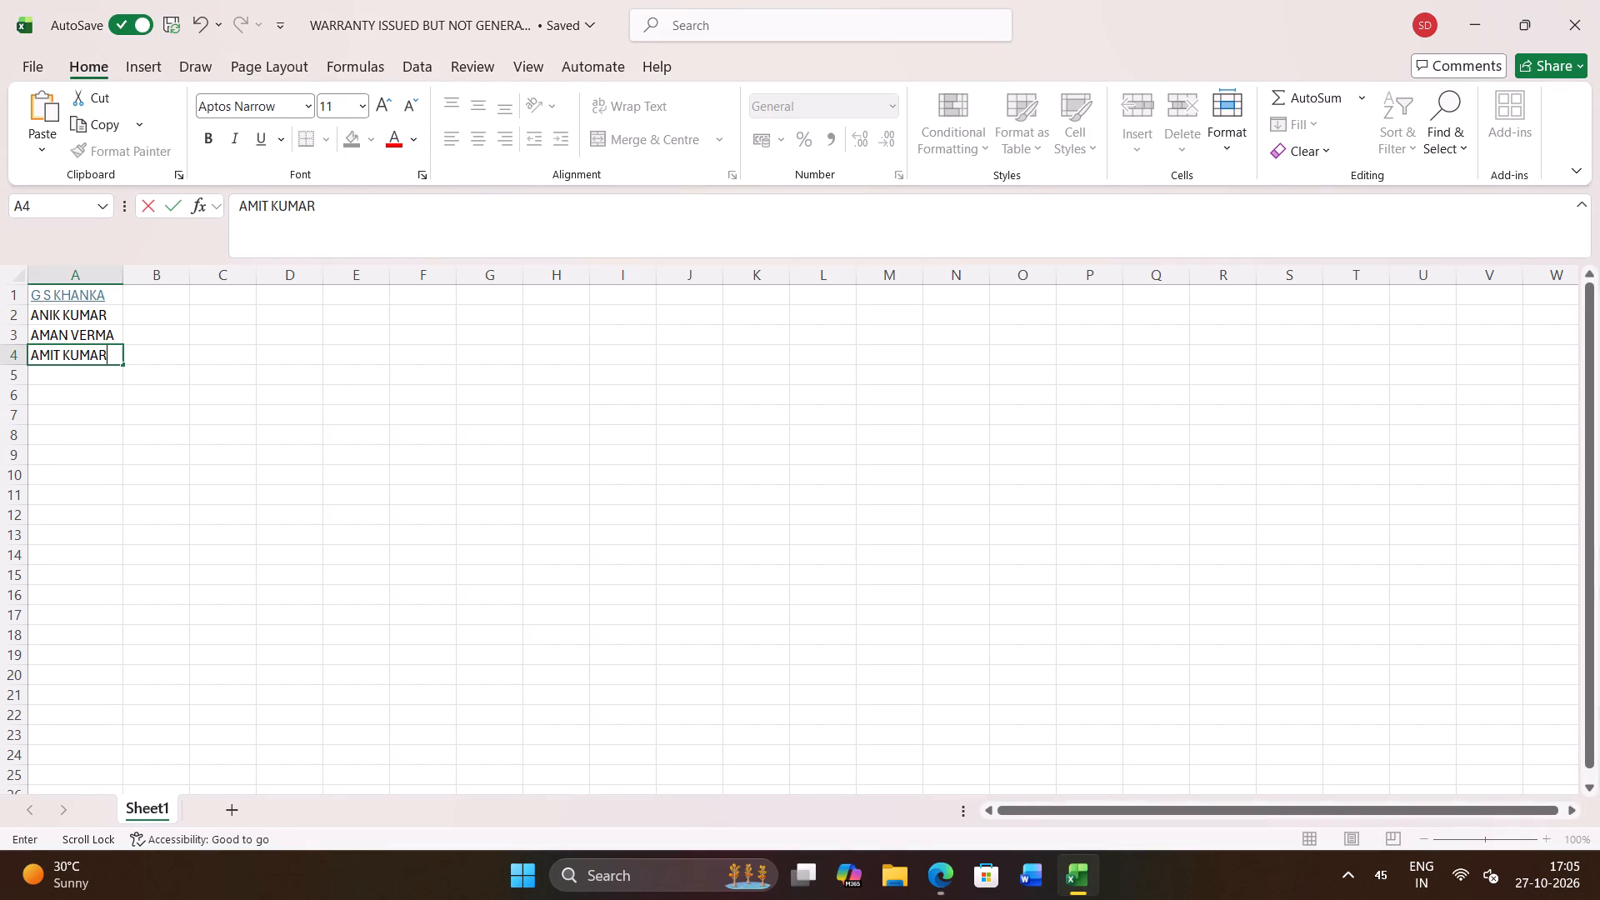
# Return to the dealer portal in the browser and search for "debra".
pyautogui.click(929, 867)
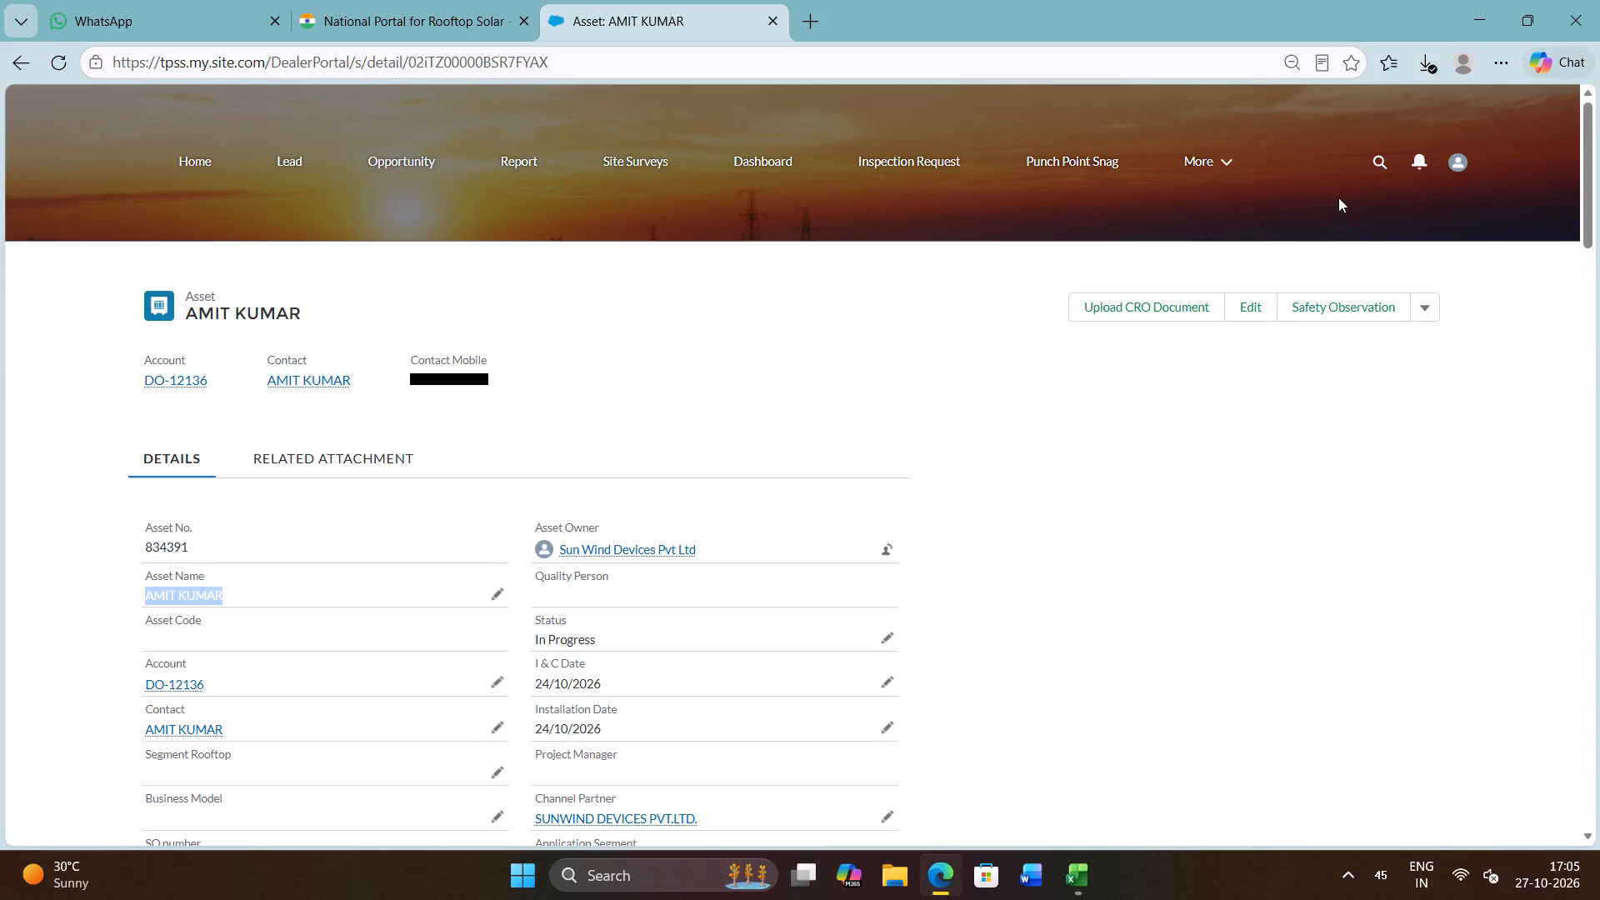
pyautogui.click(1372, 166)
pyautogui.moveTo(1332, 163); pyautogui.dragTo(977, 168)
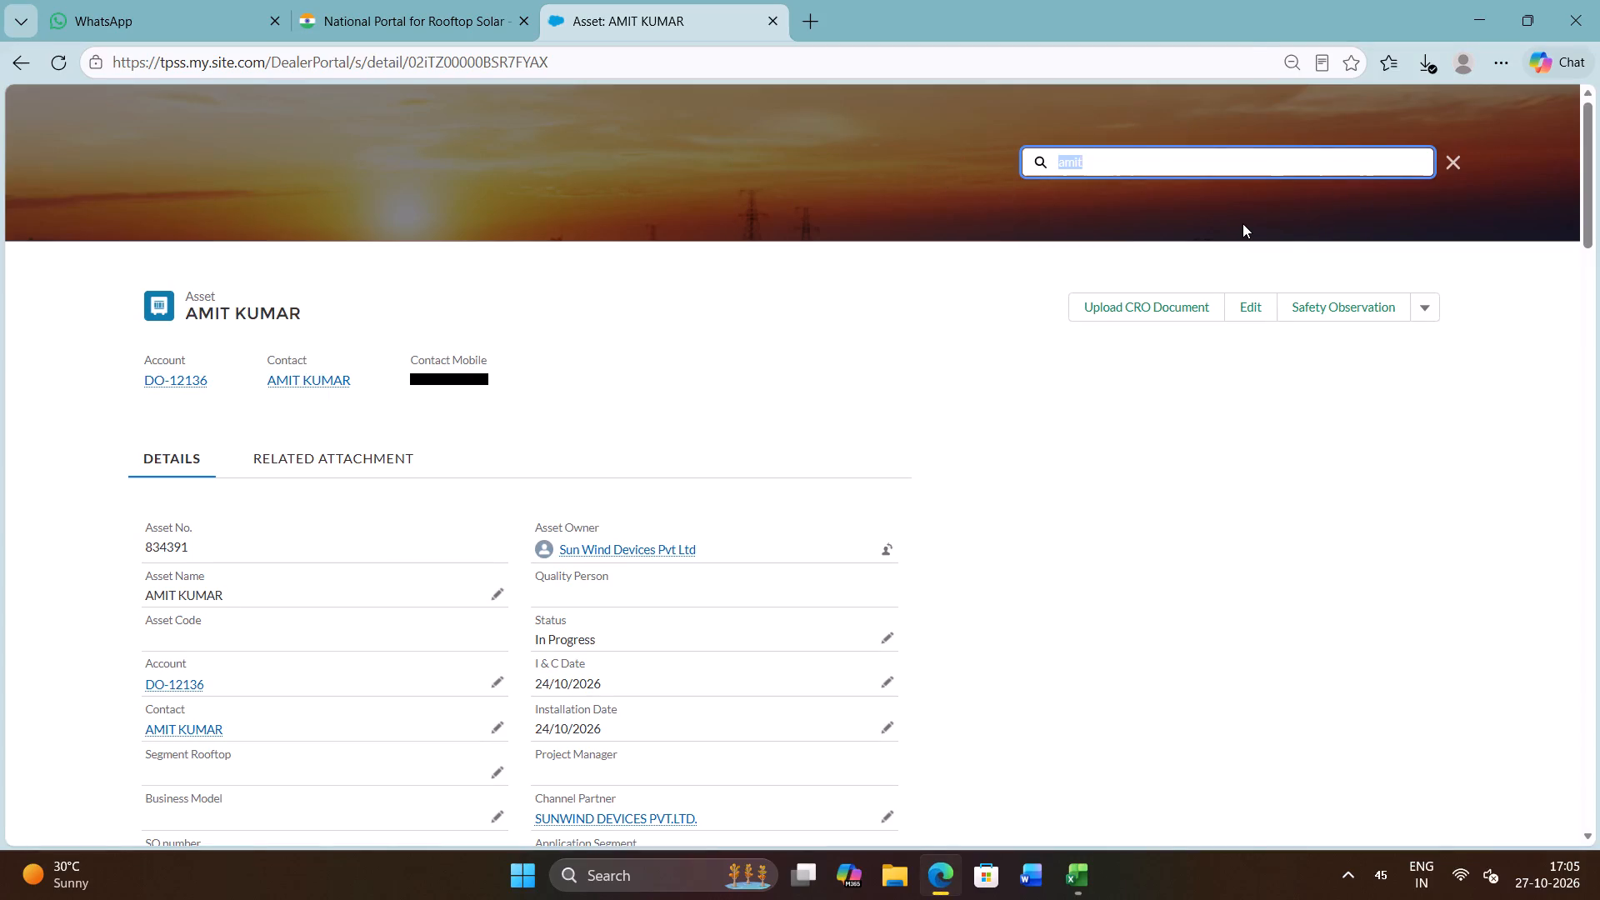
pyautogui.write('debra')
pyautogui.click(1129, 207)
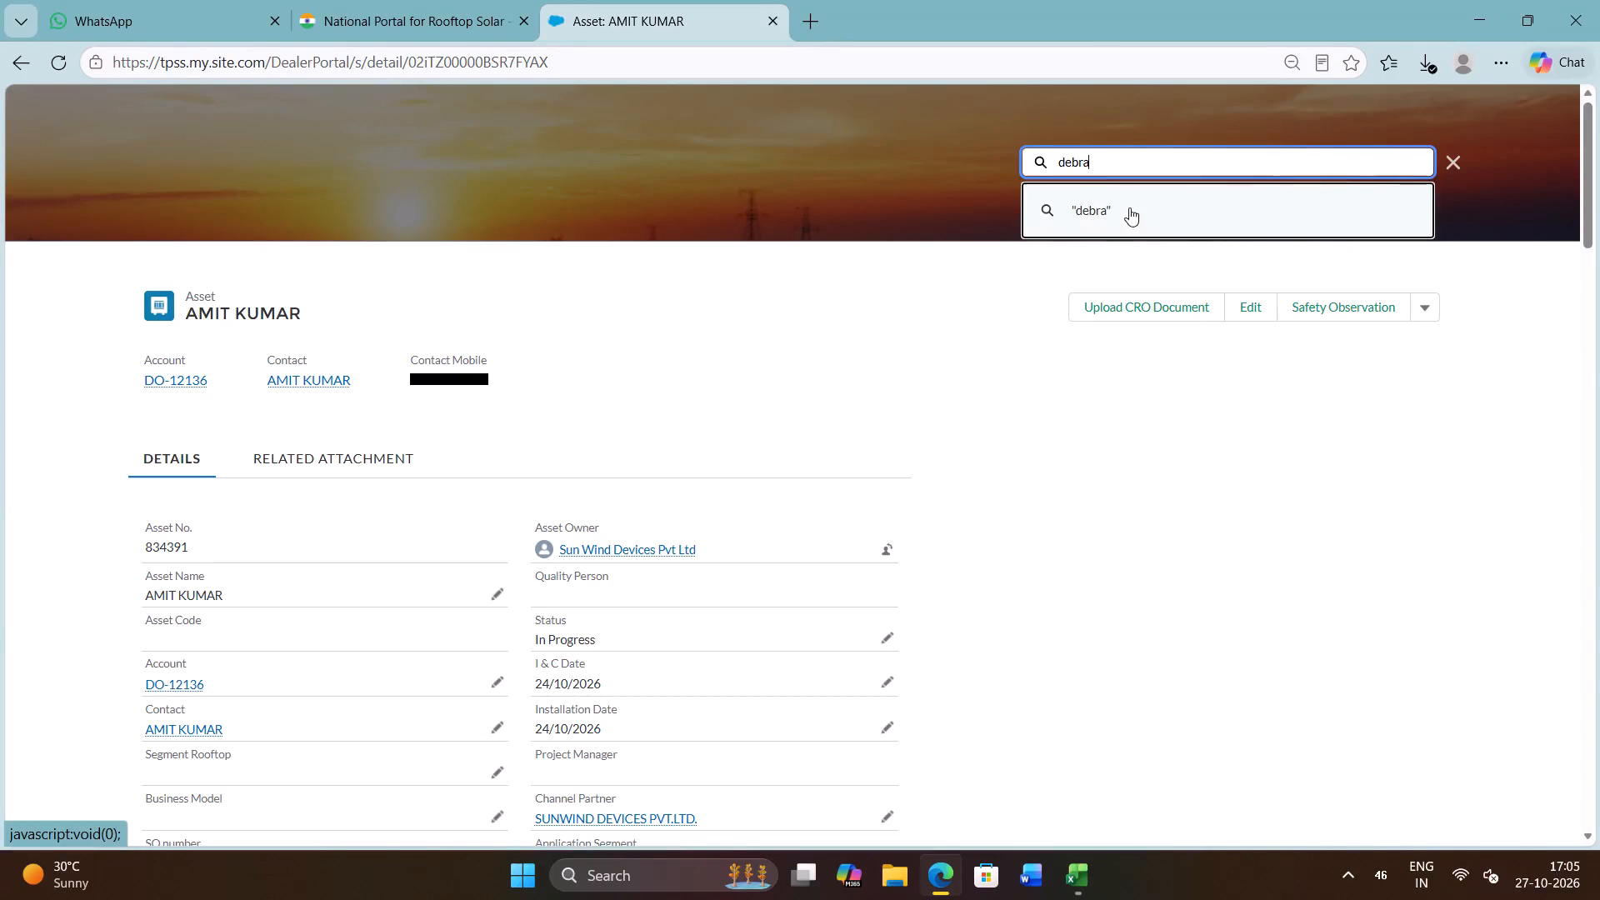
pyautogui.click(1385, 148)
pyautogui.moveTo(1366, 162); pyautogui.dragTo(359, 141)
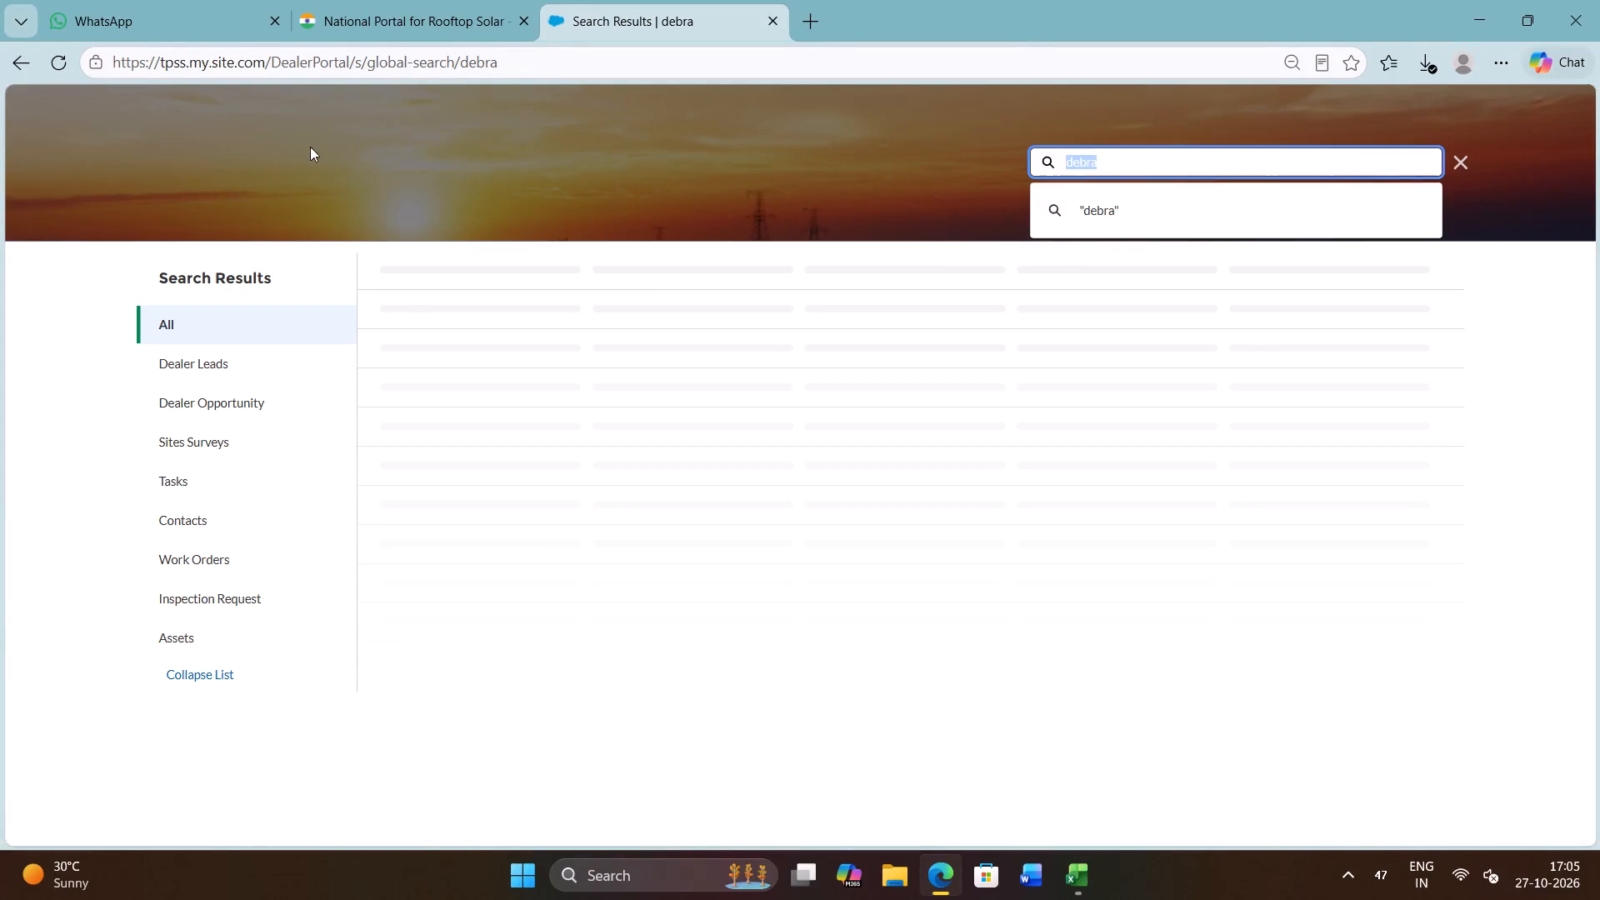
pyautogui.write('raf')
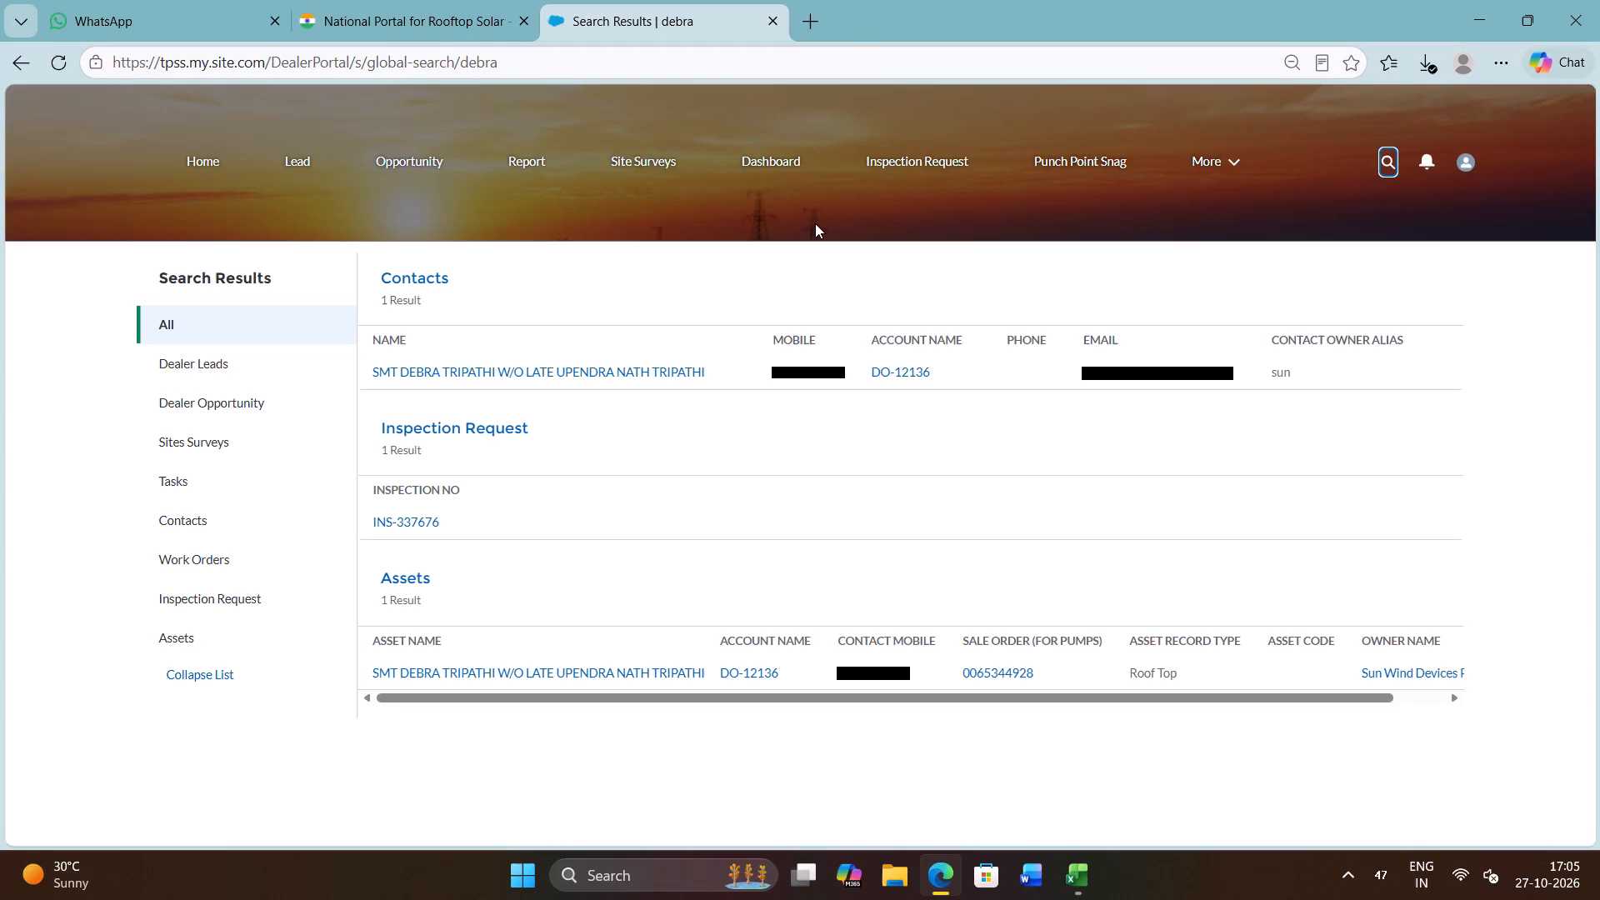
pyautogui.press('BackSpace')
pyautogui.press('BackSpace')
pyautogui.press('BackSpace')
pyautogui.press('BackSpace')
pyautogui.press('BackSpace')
# Search the dealer portal for "sujeet".
pyautogui.click(1392, 152)
pyautogui.moveTo(1263, 170); pyautogui.dragTo(1103, 167)
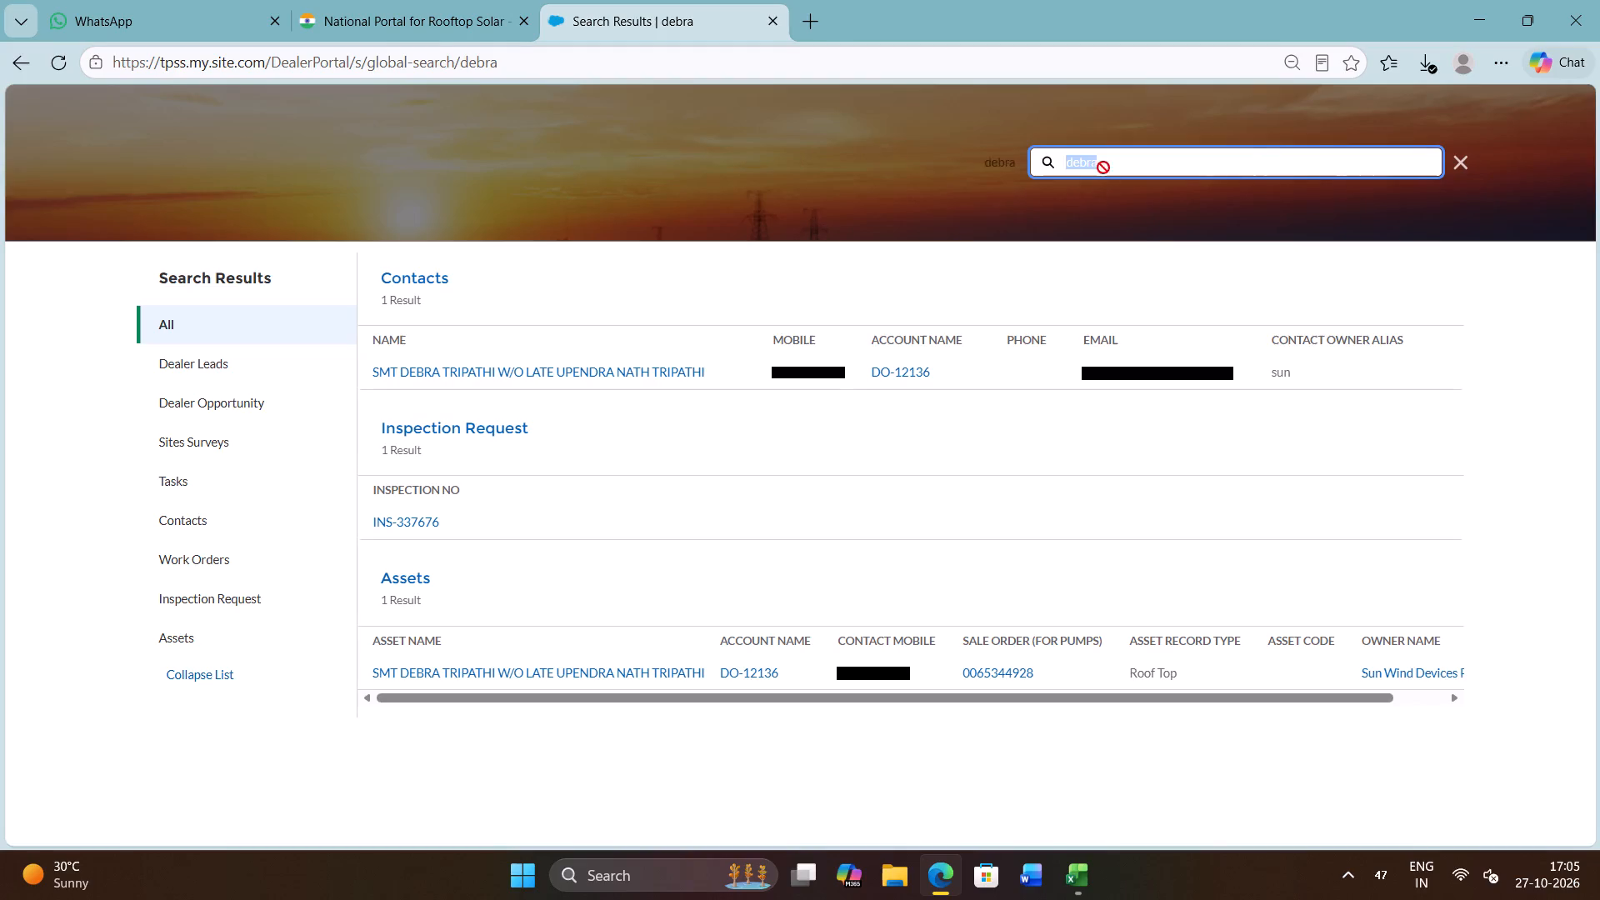
pyautogui.moveTo(1103, 167); pyautogui.dragTo(757, 160)
pyautogui.press('BackSpace')
pyautogui.write('sujeet')
pyautogui.press('Return')
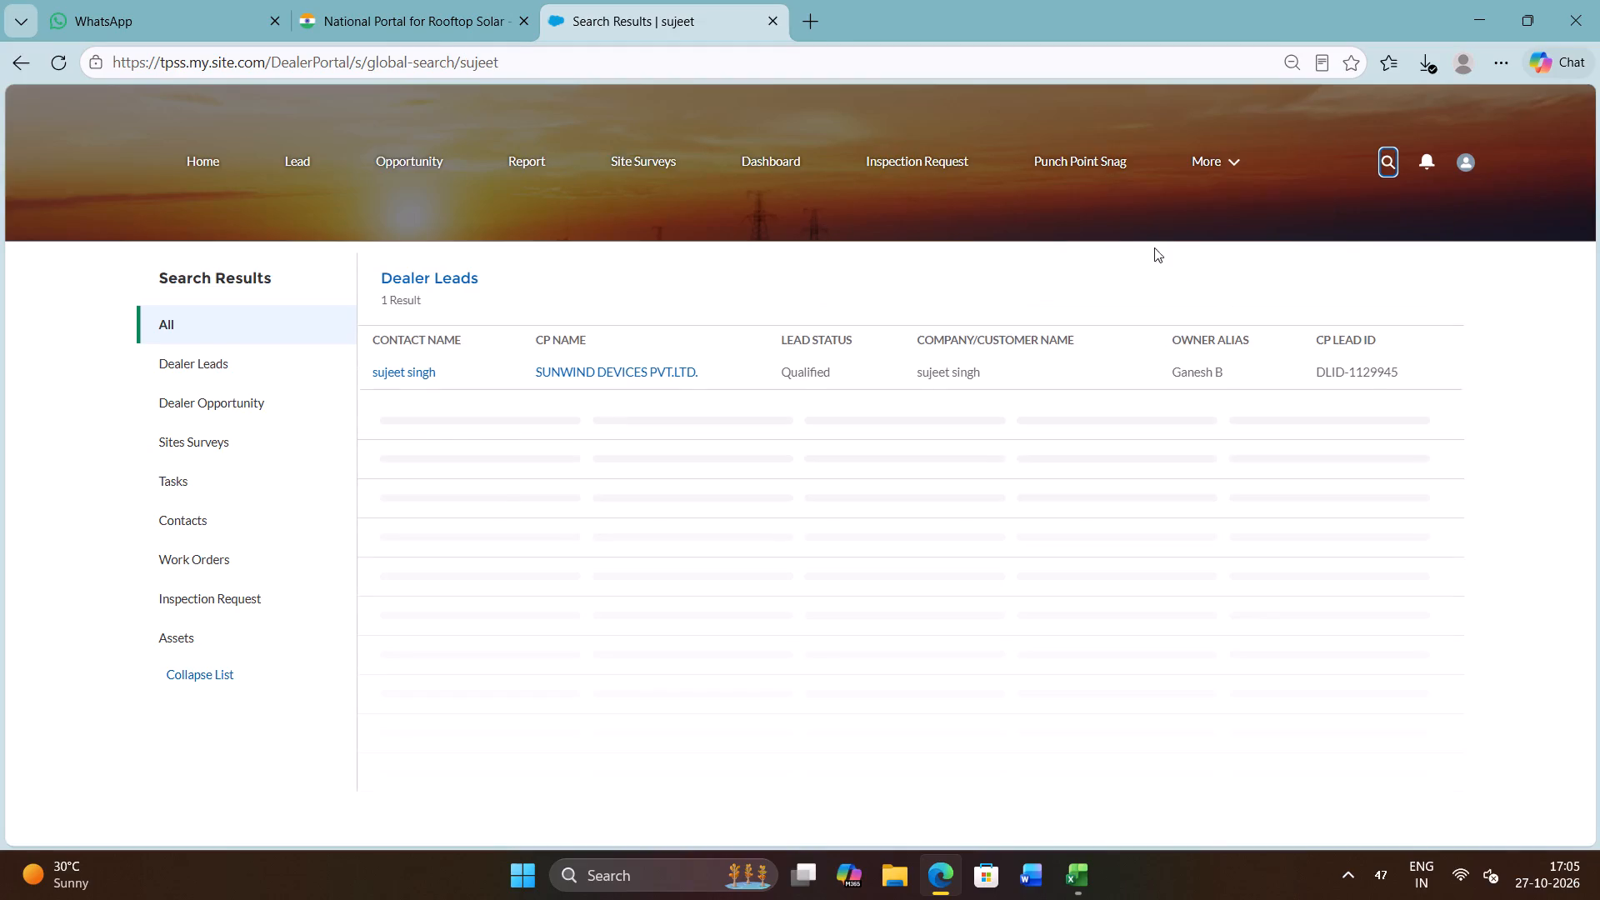
pyautogui.scroll(-13, 446, 503)
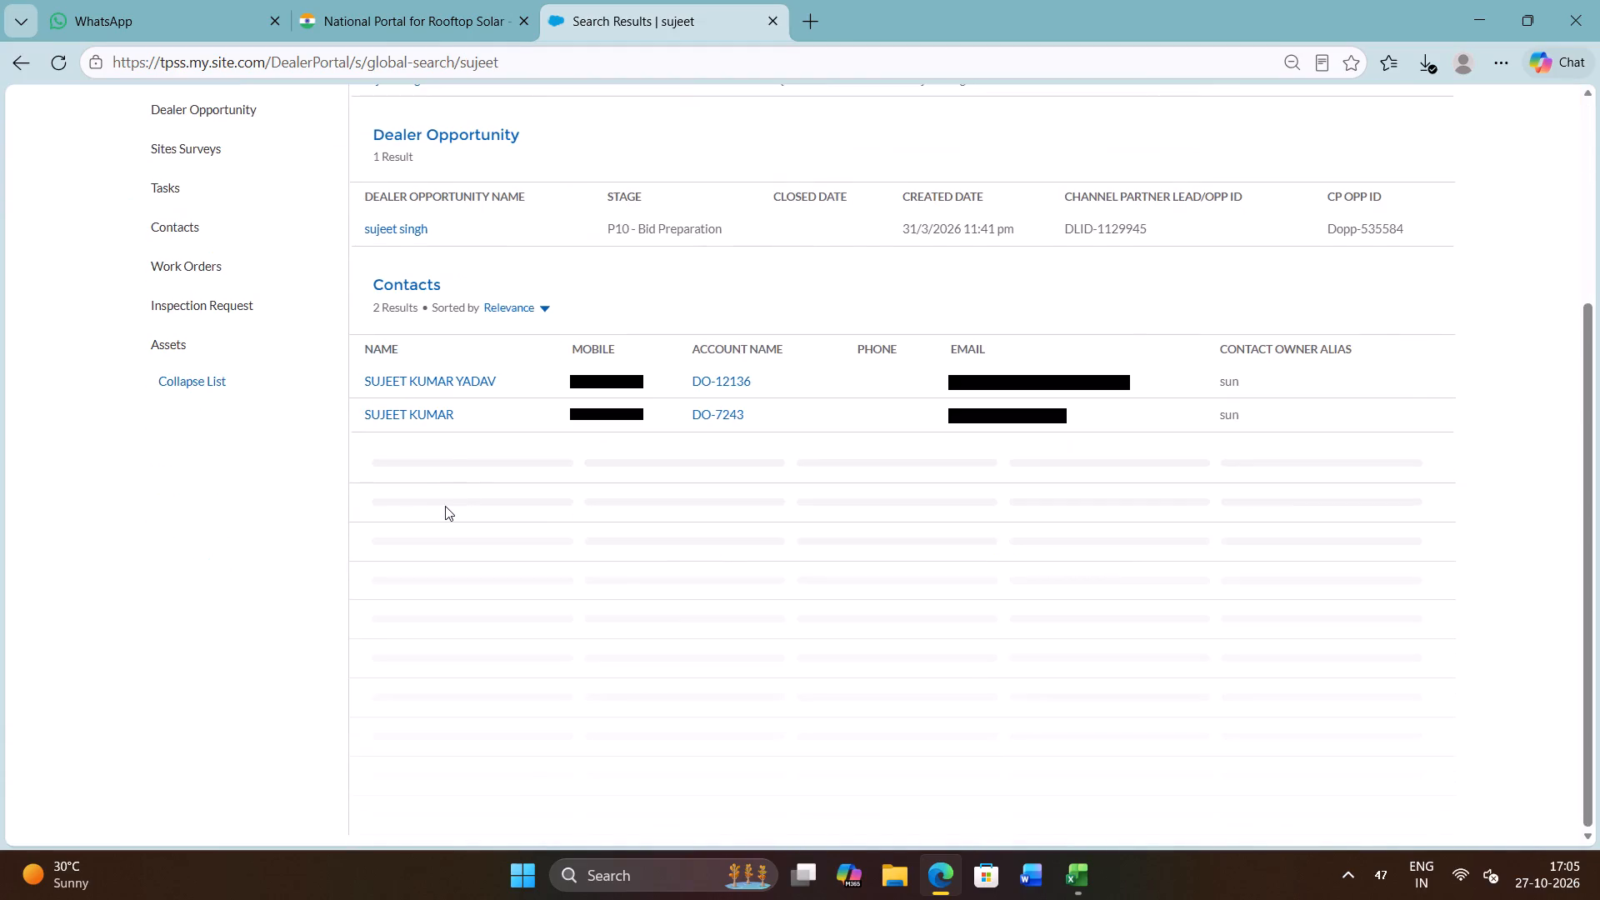
pyautogui.scroll(-7, 445, 526)
pyautogui.scroll(-2, 457, 687)
pyautogui.click(452, 738)
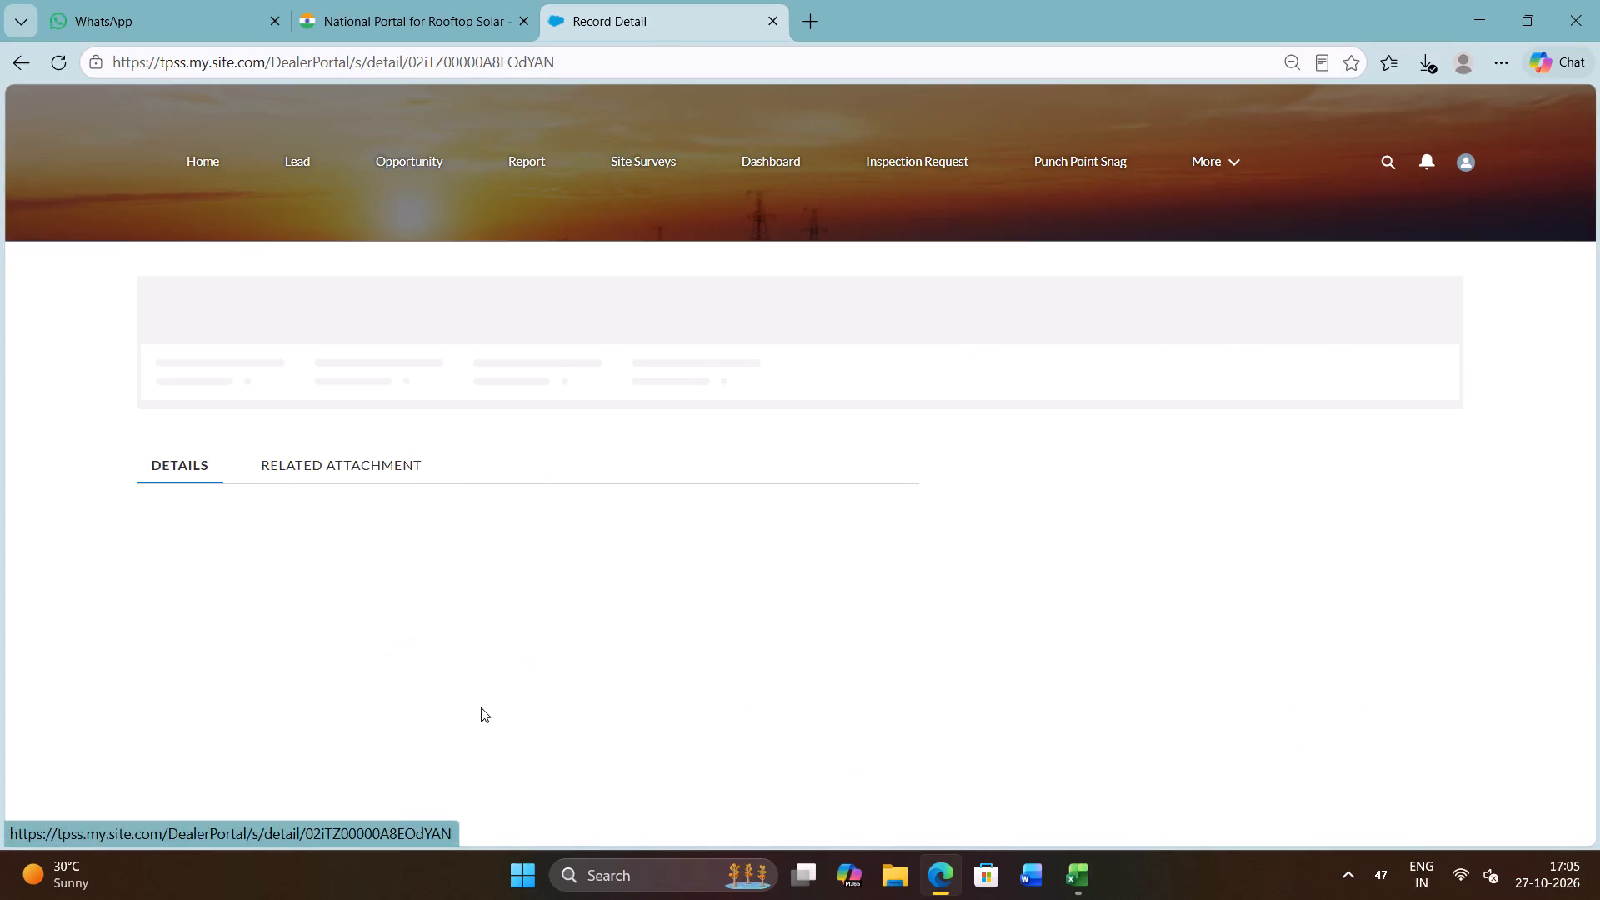
pyautogui.click(329, 473)
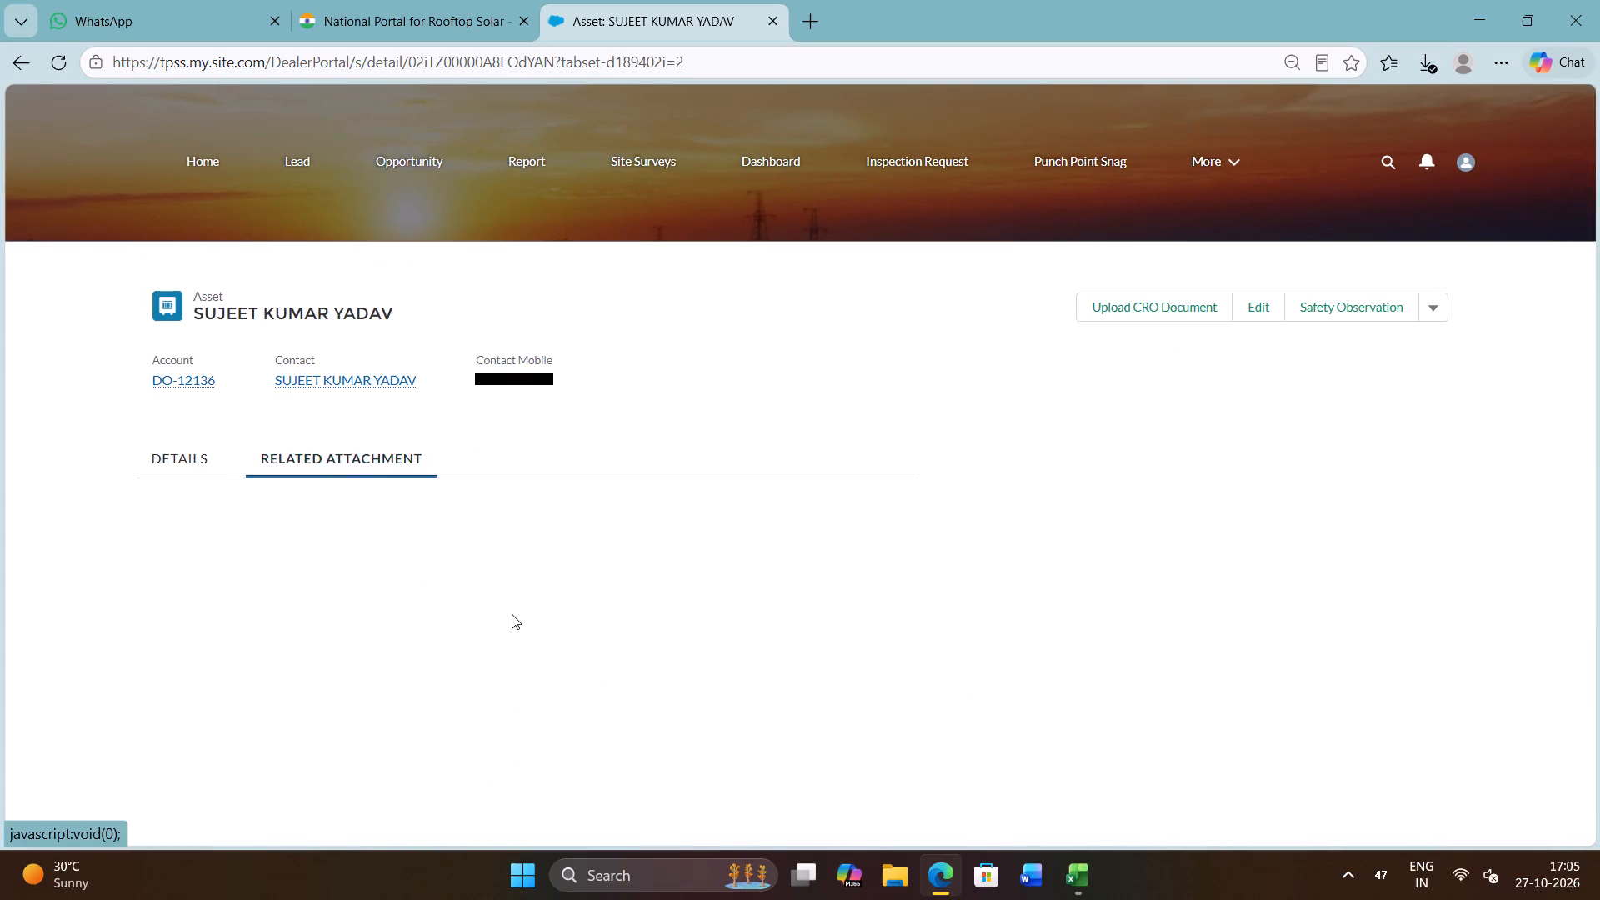
pyautogui.scroll(-11, 512, 615)
pyautogui.scroll(10, 282, 554)
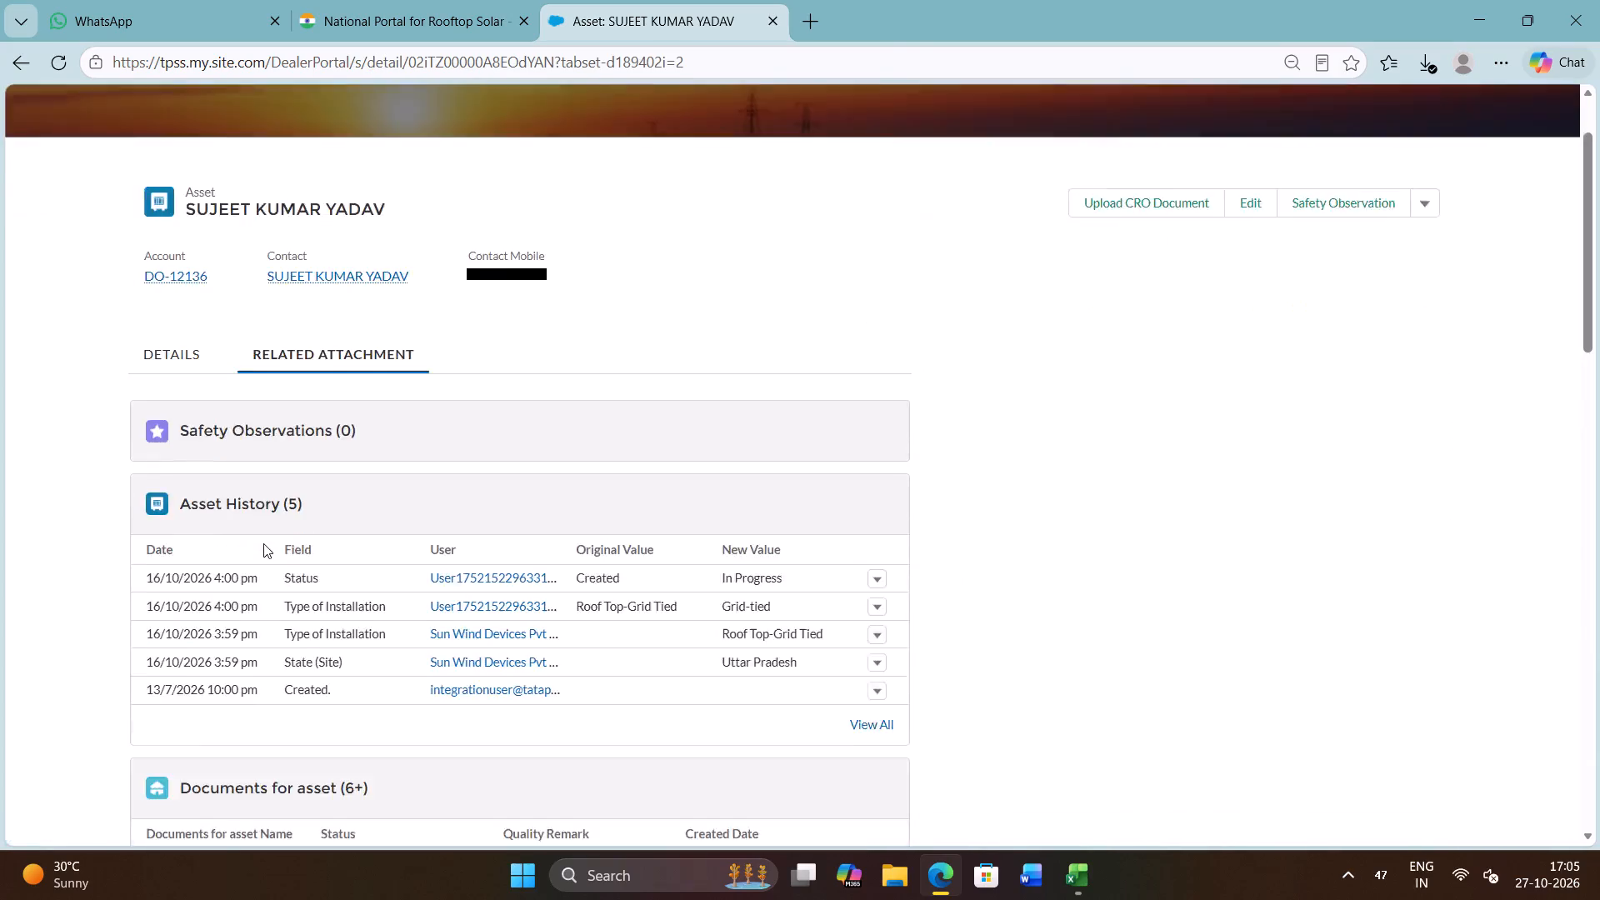
# Copy the asset name from the asset's details into cell A5 of the WARRANTY ISSUED BUT NOT GENERATED workbook in Excel.
pyautogui.scroll(4, 263, 543)
pyautogui.click(155, 440)
pyautogui.moveTo(132, 593); pyautogui.dragTo(314, 599)
pyautogui.hotkey('ctrl', 'c')
pyautogui.hotkey('ctrl', 'c')
pyautogui.click(1074, 895)
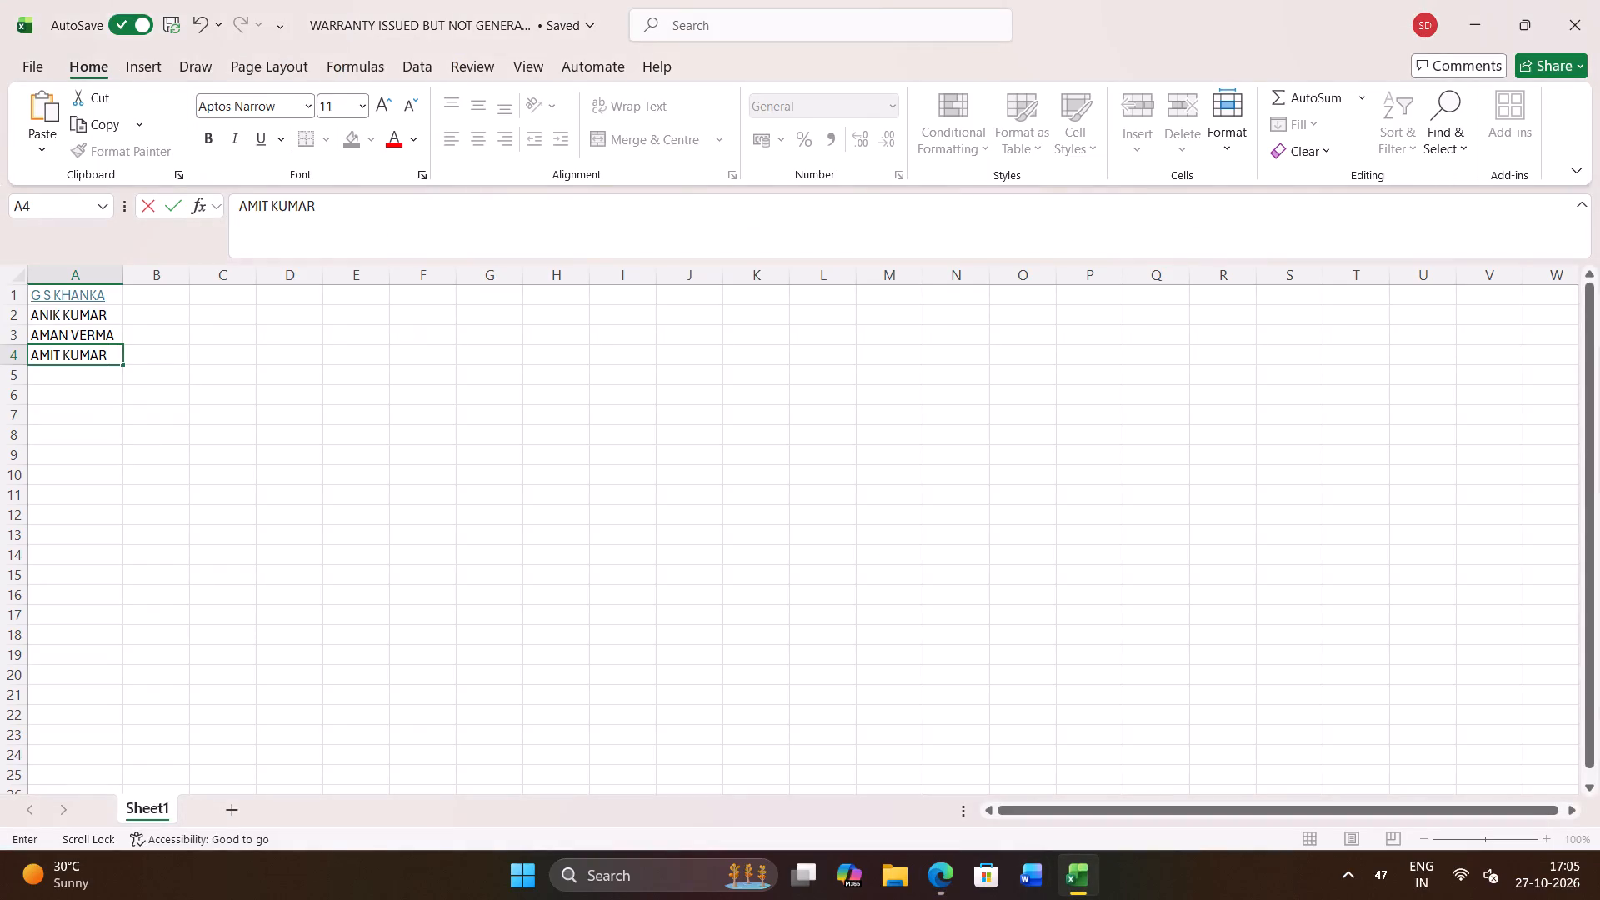
pyautogui.doubleClick(84, 373)
pyautogui.hotkey('ctrl', 'v')
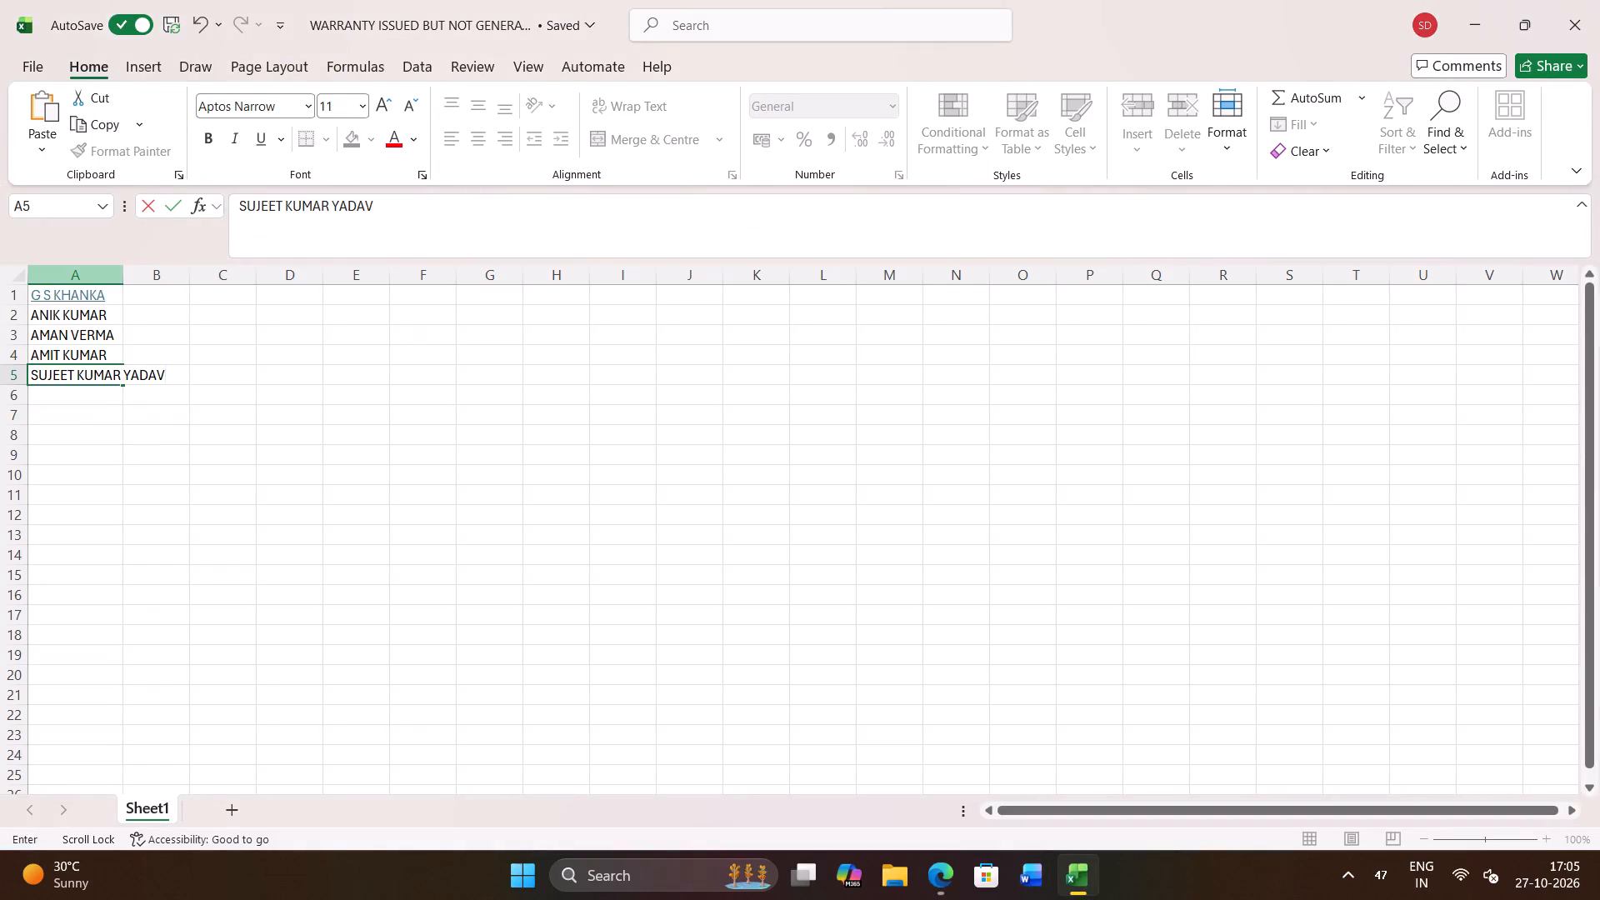
# Widen column A so the longest name fits, and open cell A6 for entry.
pyautogui.click(117, 274)
pyautogui.moveTo(123, 277); pyautogui.dragTo(204, 277)
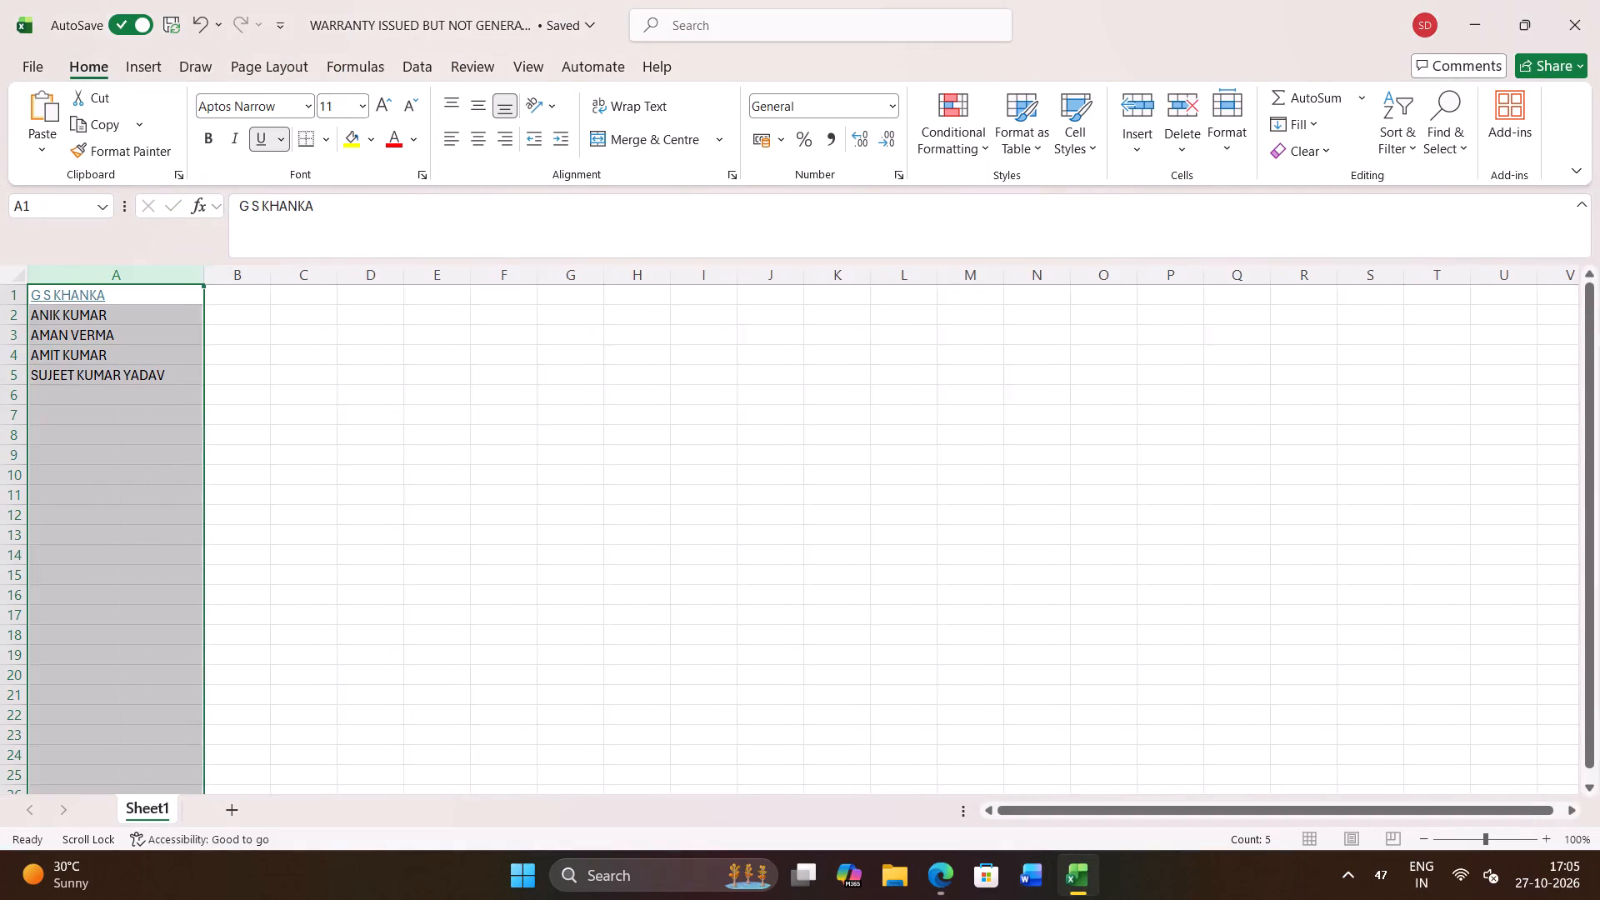
pyautogui.click(201, 277)
pyautogui.doubleClick(187, 277)
pyautogui.click(222, 349)
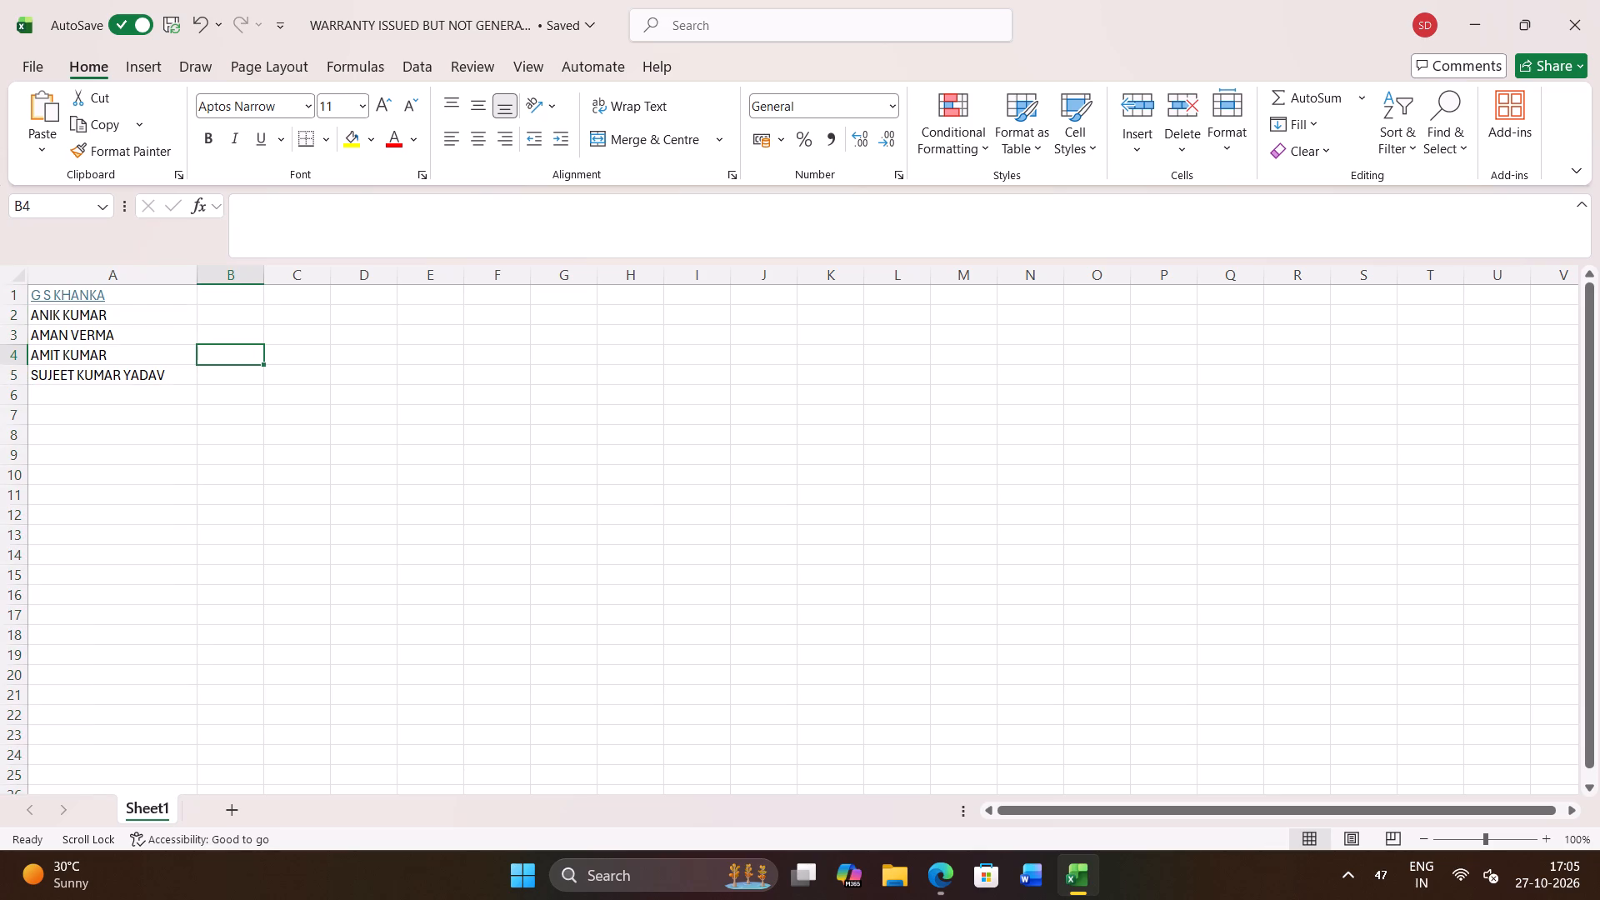
pyautogui.scroll(-2, 260, 409)
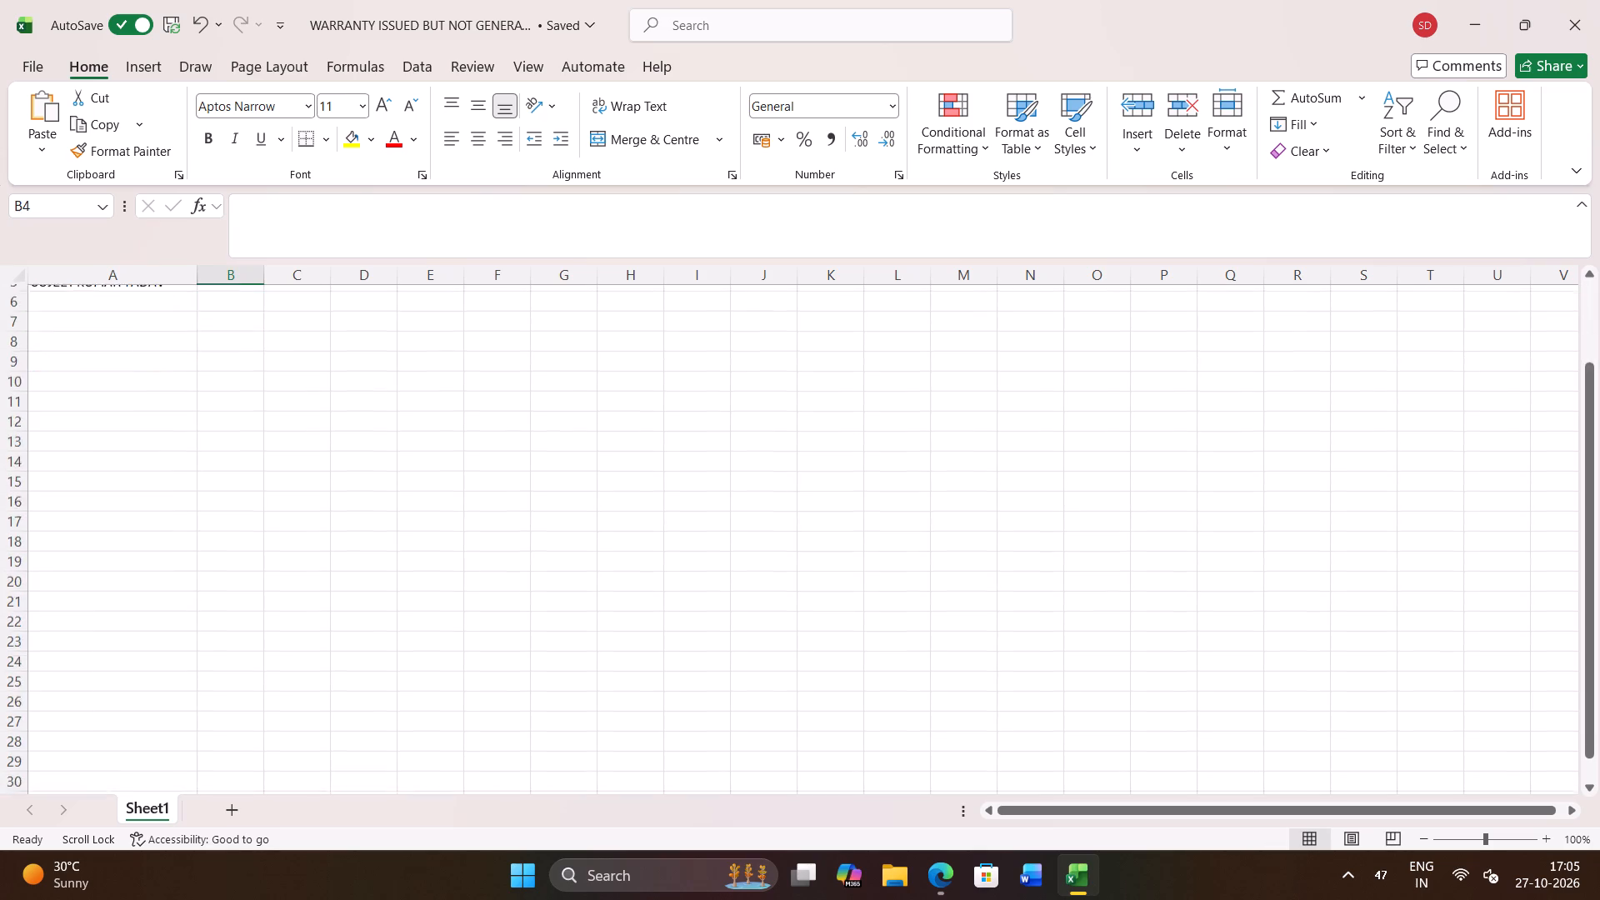
pyautogui.scroll(4, 167, 425)
pyautogui.click(102, 385)
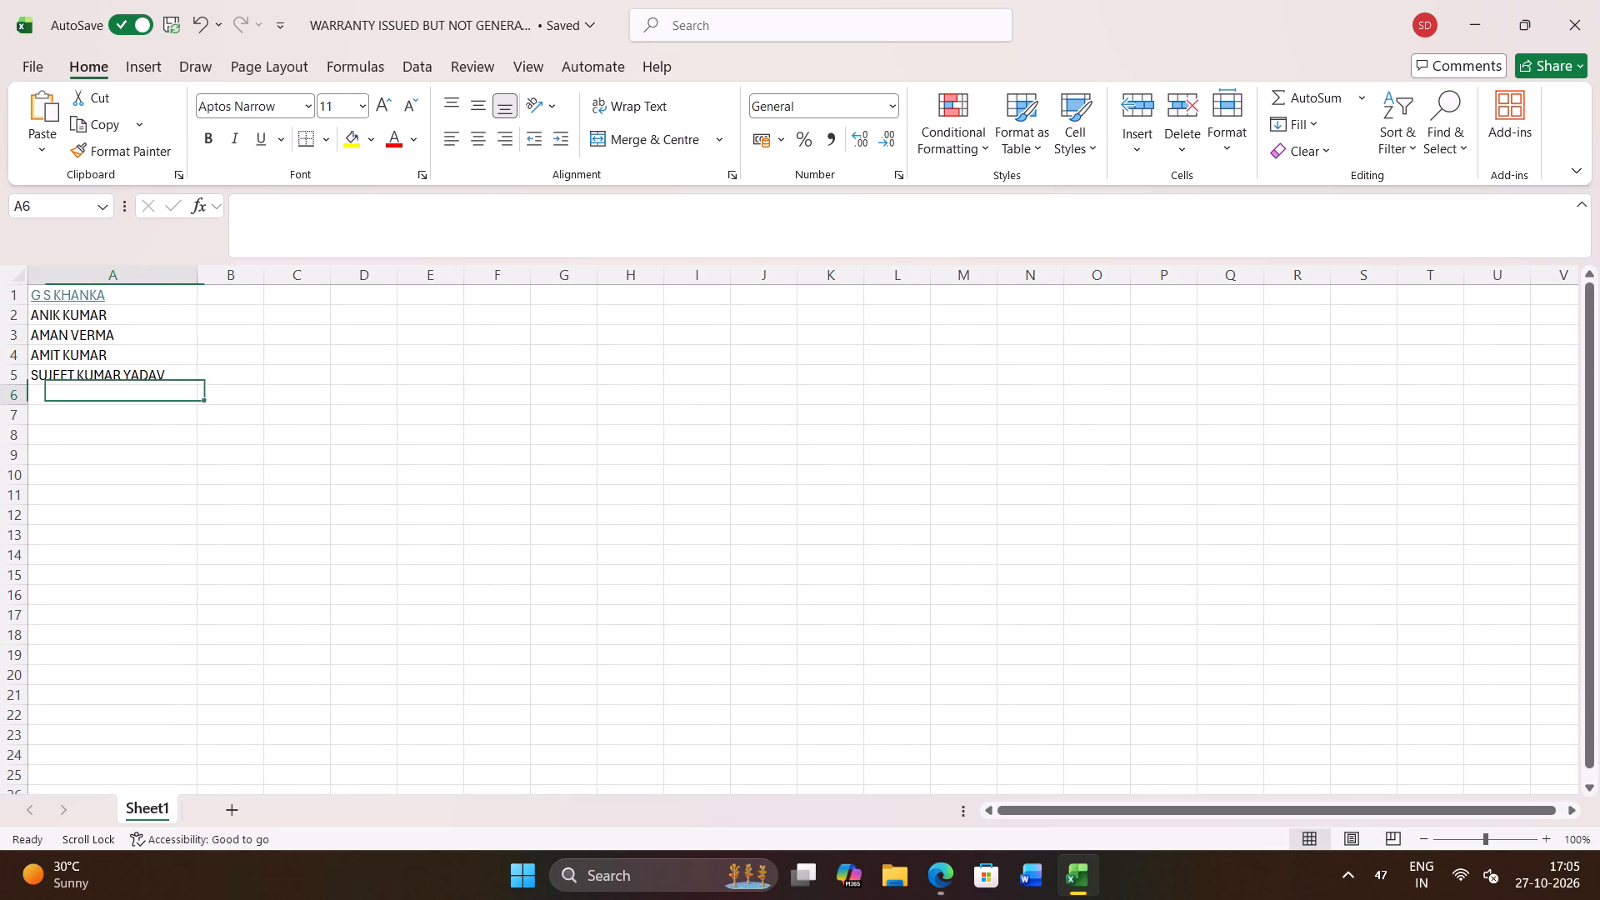
pyautogui.doubleClick(100, 392)
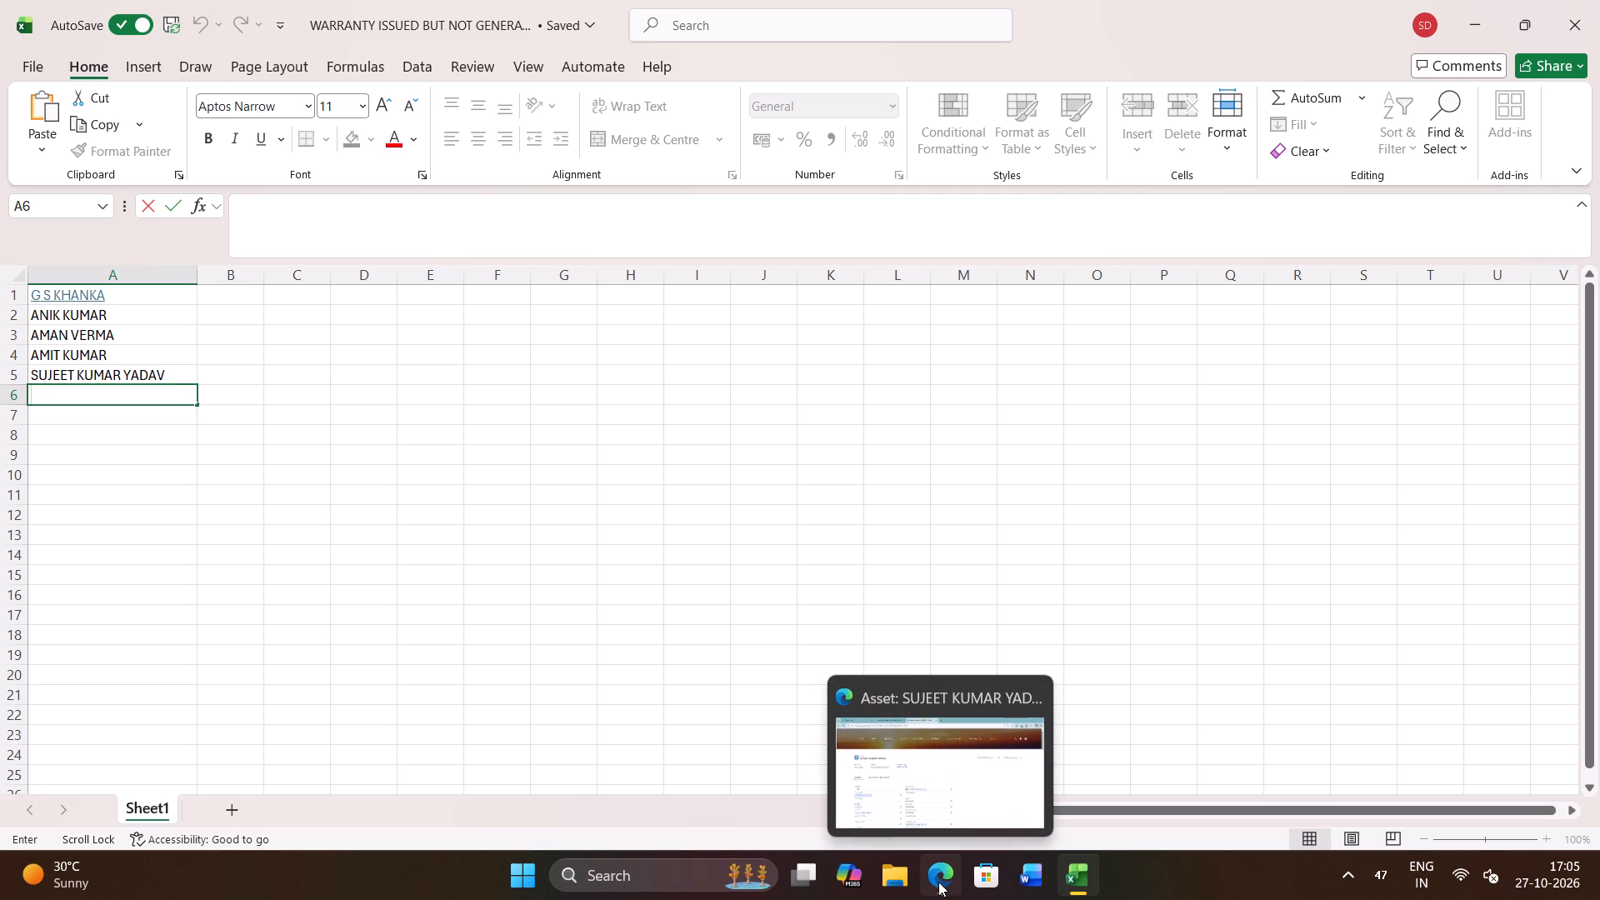
# Return to the dealer portal in the browser and search for "pawan".
pyautogui.click(938, 882)
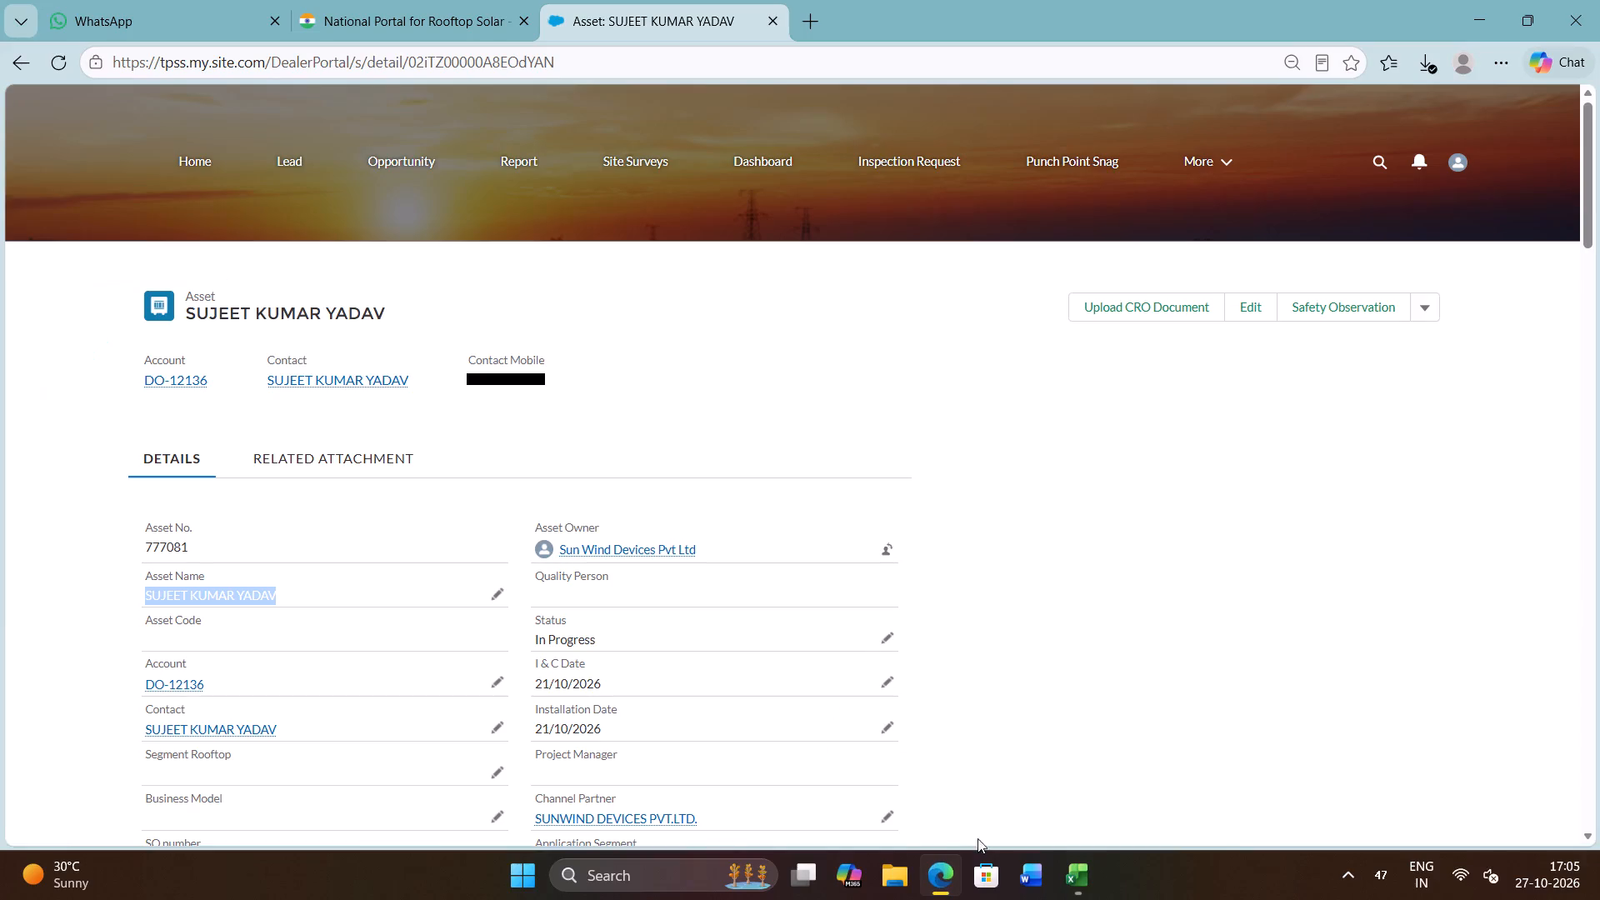
pyautogui.click(1380, 169)
pyautogui.moveTo(1227, 159); pyautogui.dragTo(724, 167)
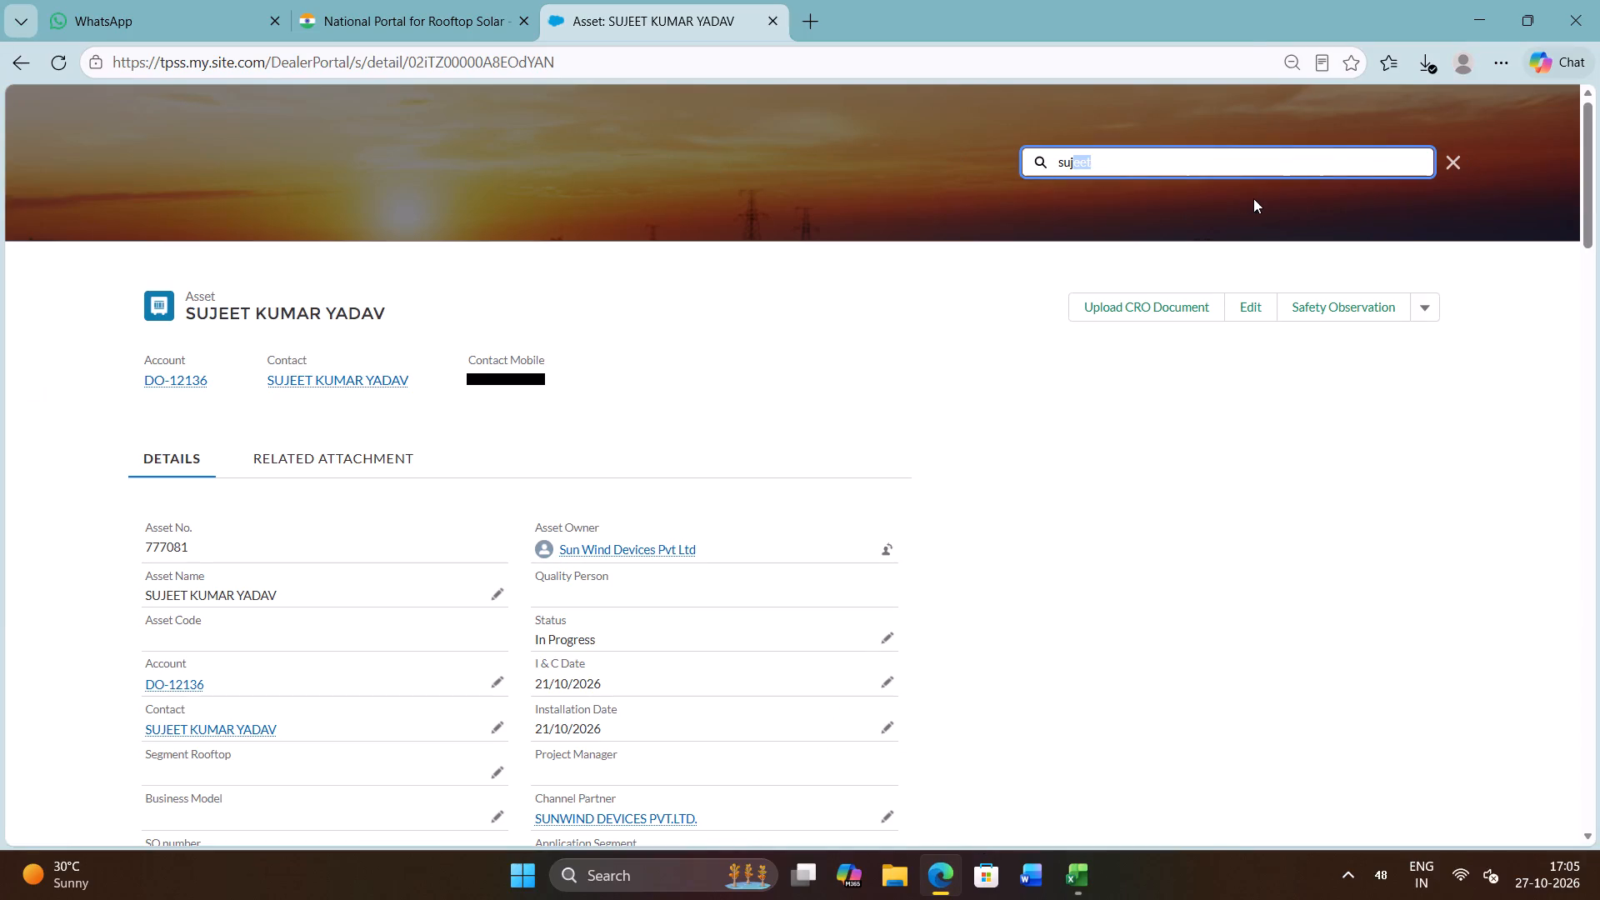
pyautogui.press('p')
pyautogui.write('awan')
pyautogui.press('Return')
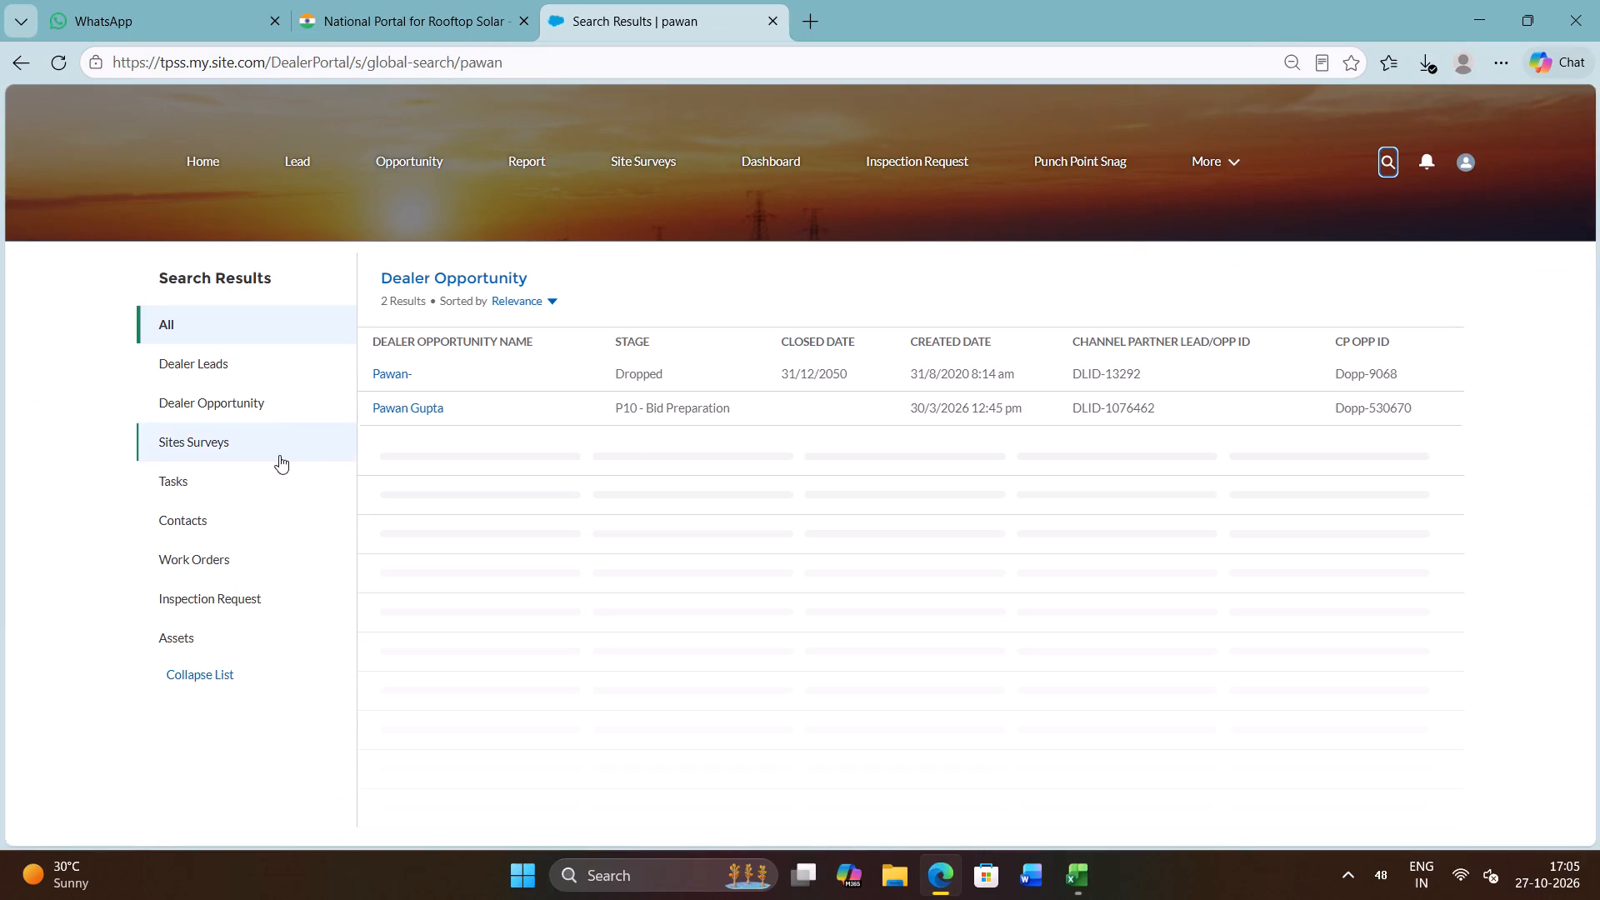
pyautogui.scroll(-20, 467, 568)
pyautogui.scroll(-12, 467, 568)
pyautogui.scroll(-6, 484, 732)
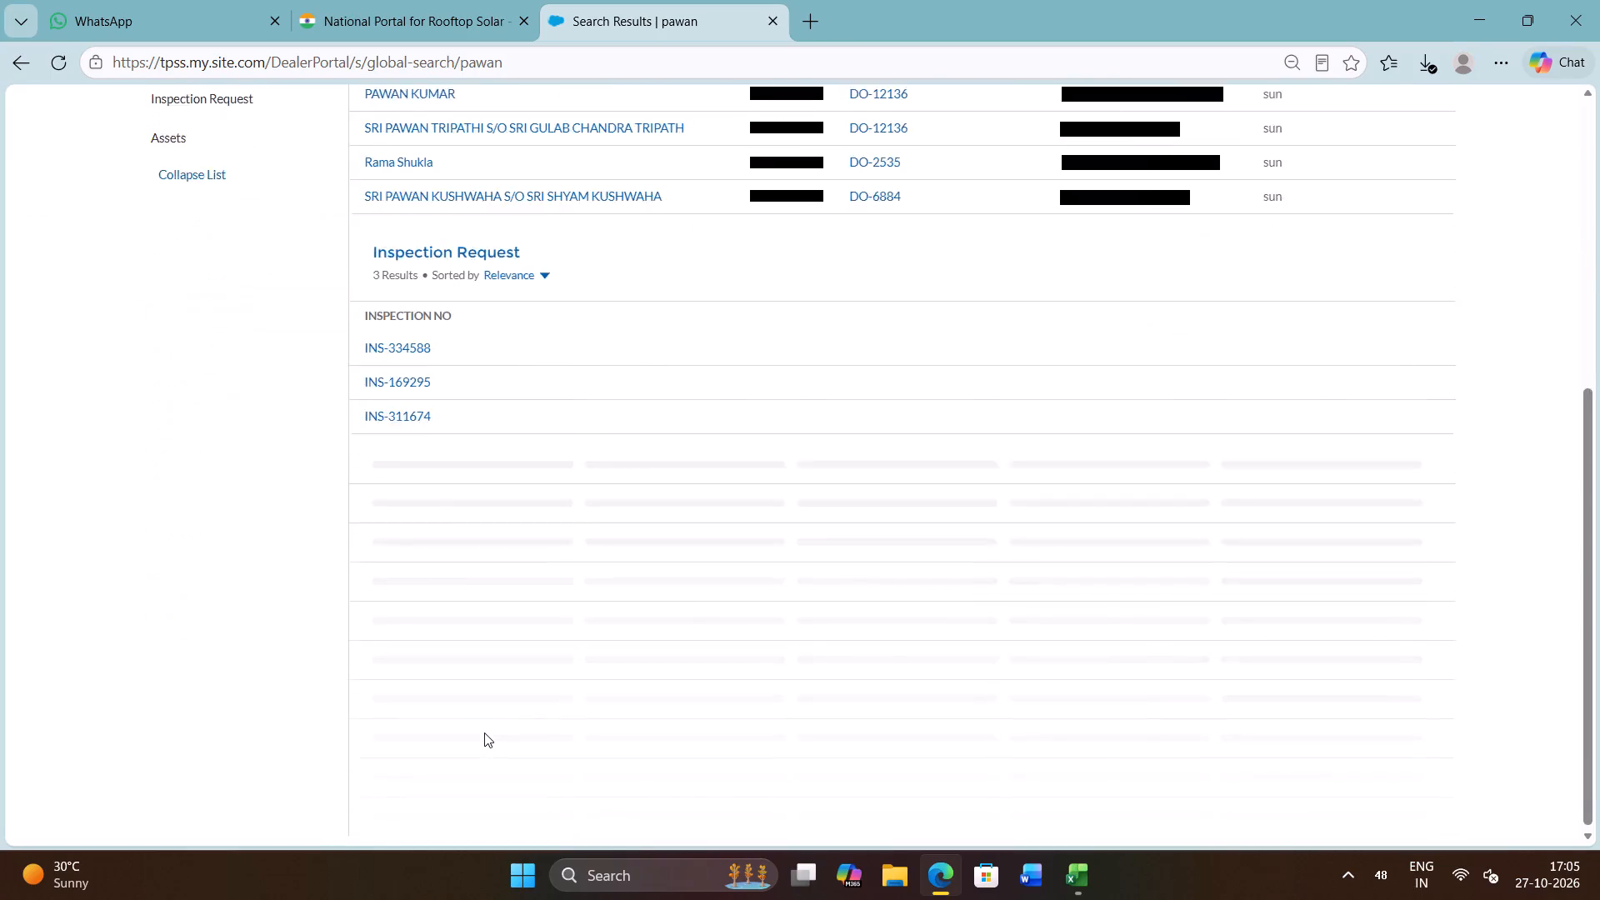
pyautogui.scroll(-11, 484, 732)
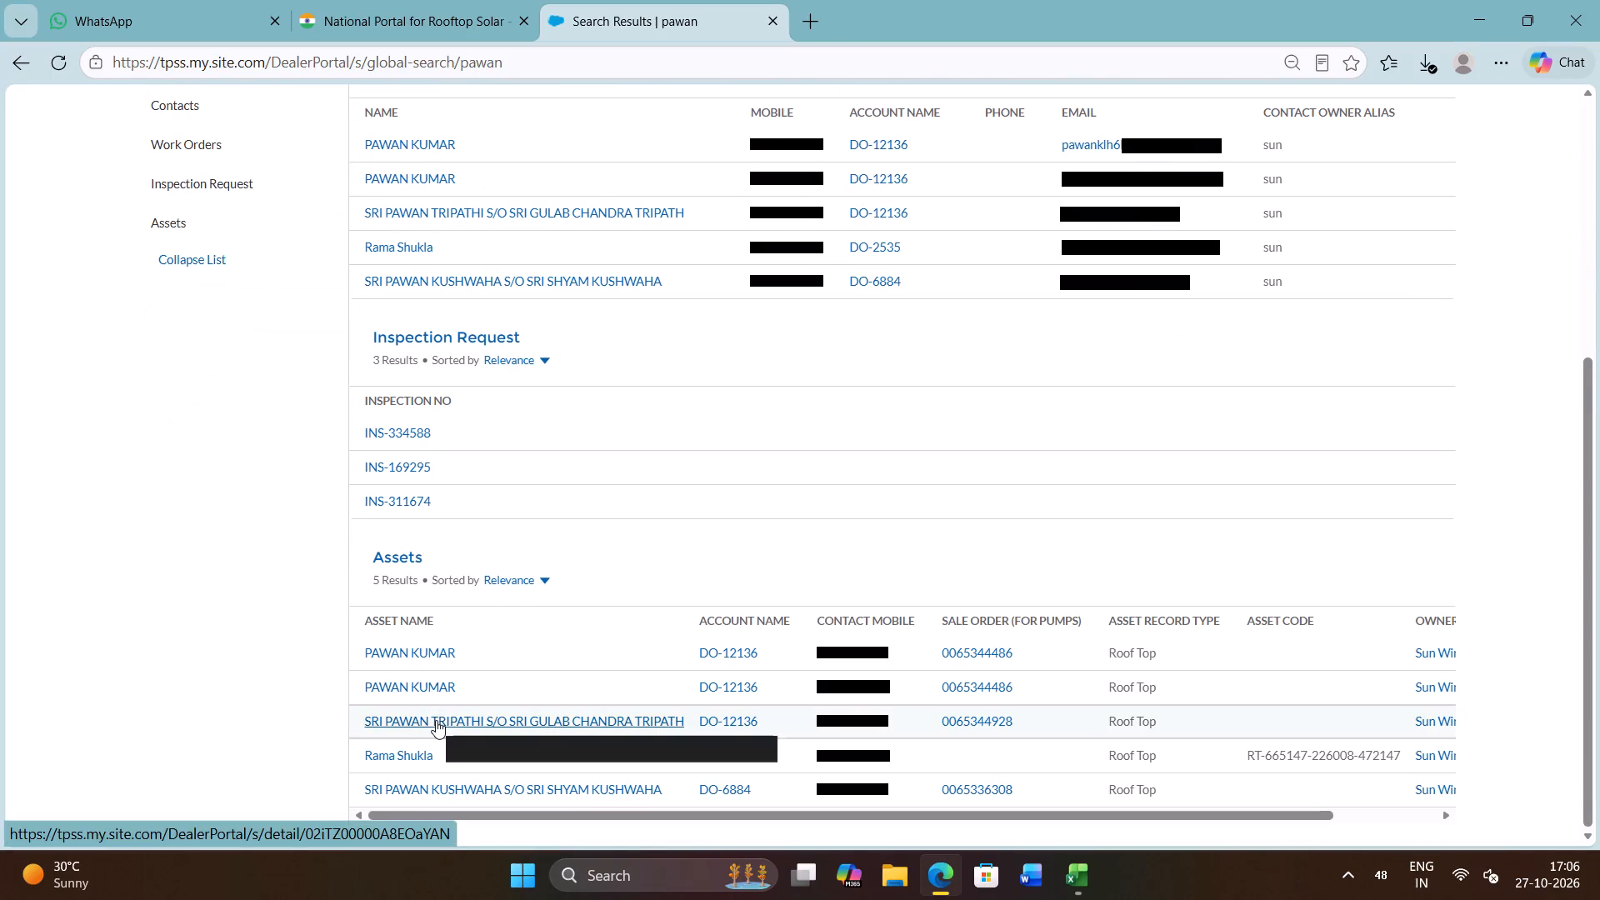
pyautogui.click(436, 720)
pyautogui.moveTo(310, 494); pyautogui.dragTo(306, 482)
pyautogui.click(302, 454)
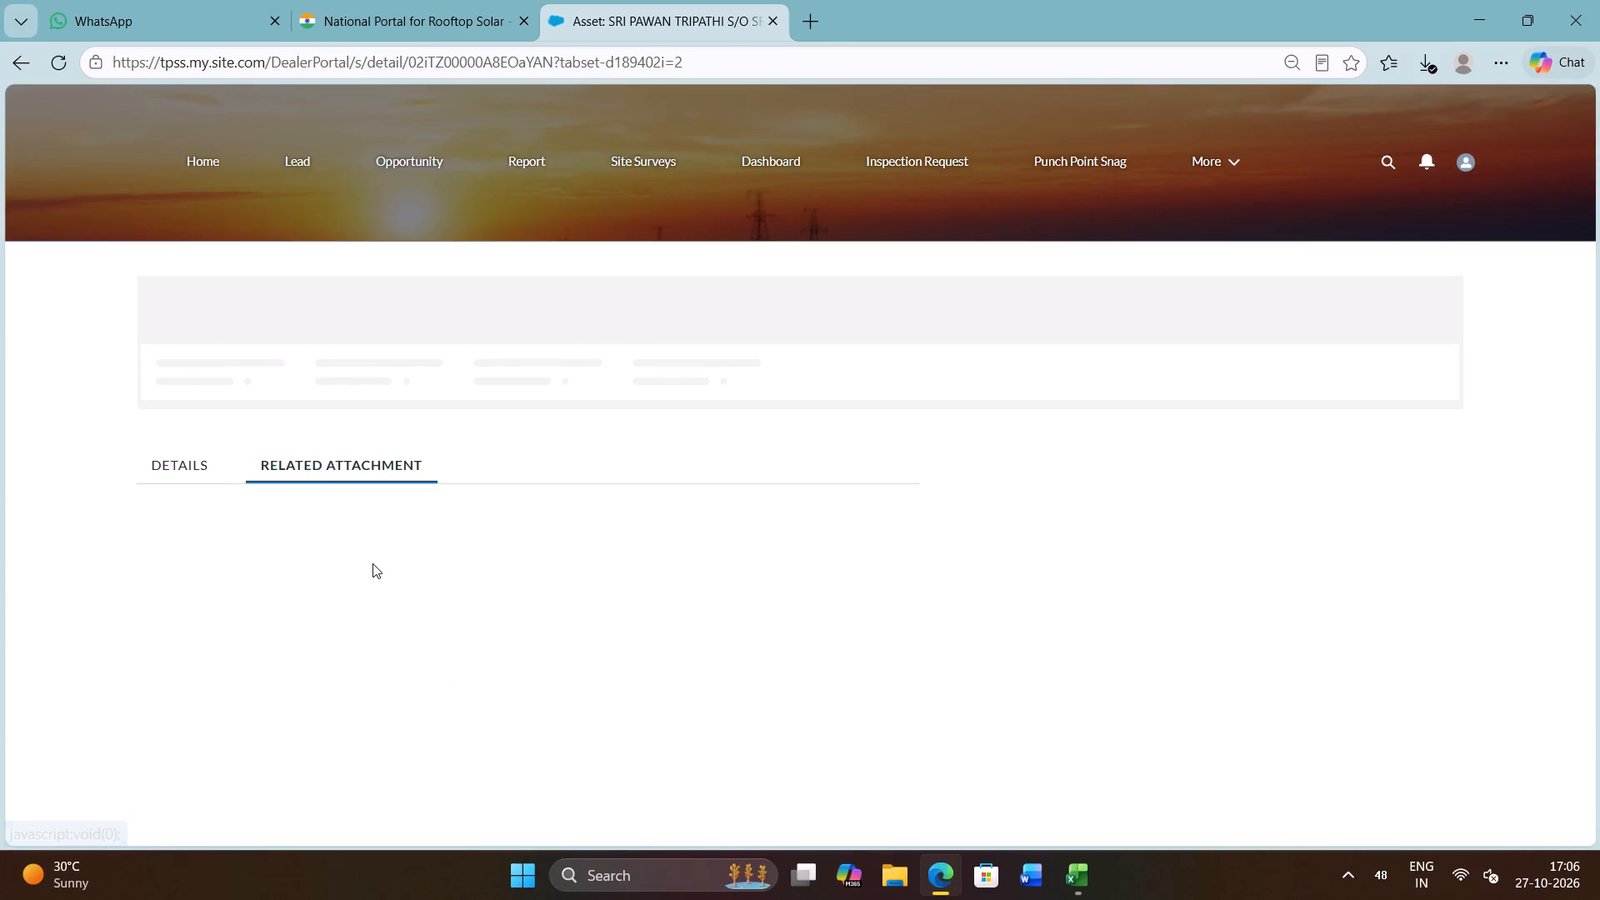
pyautogui.scroll(-6, 582, 563)
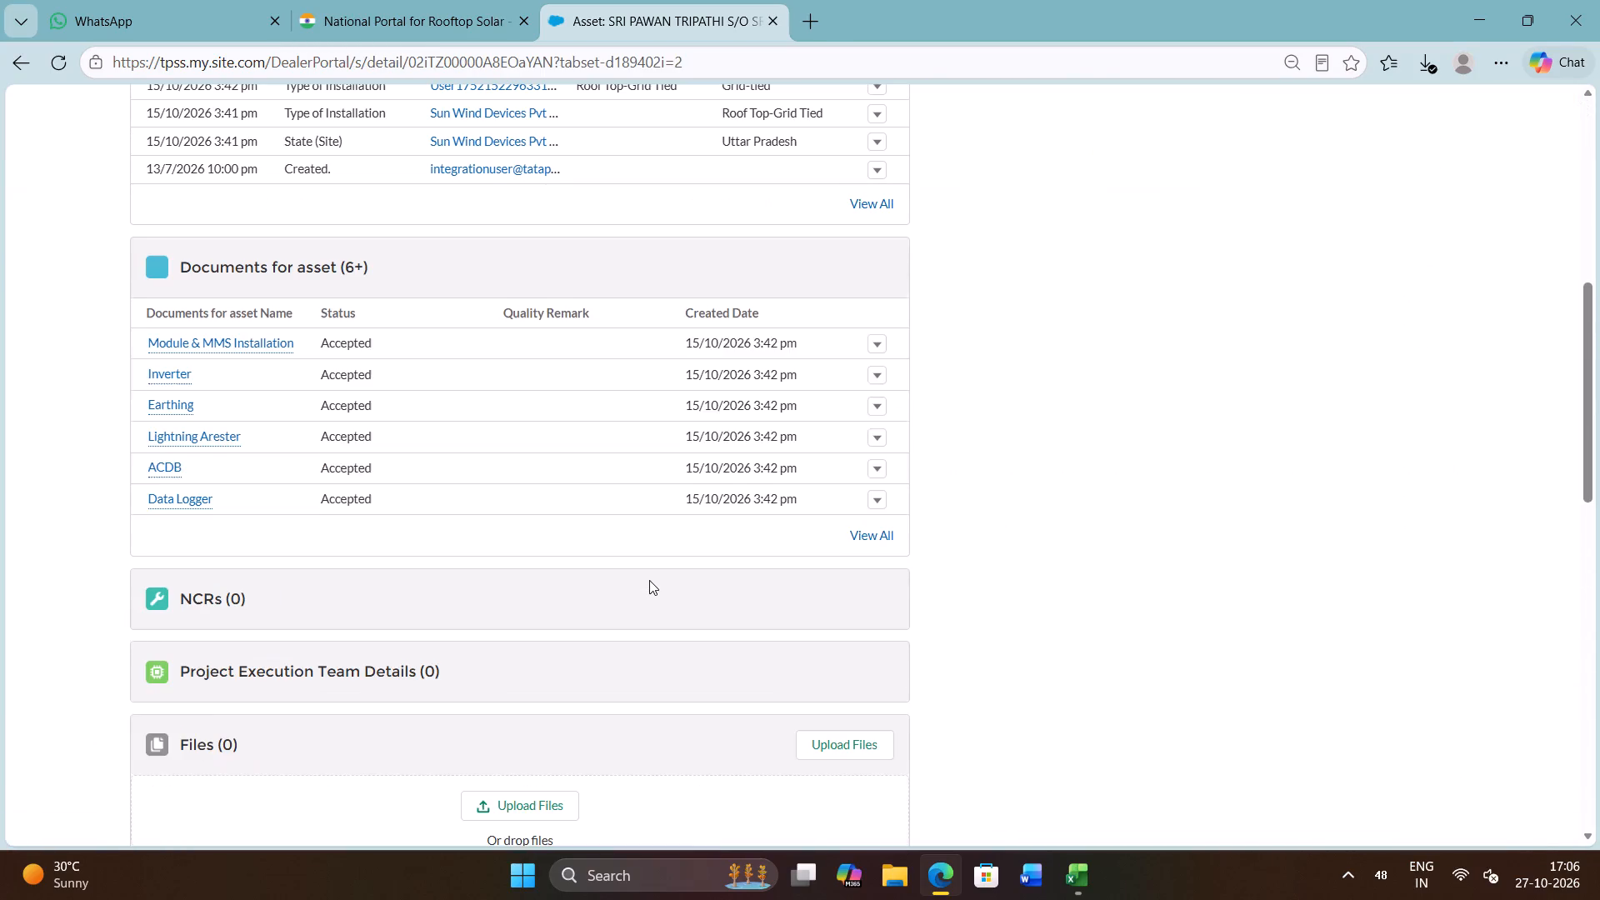
pyautogui.scroll(-2, 649, 580)
pyautogui.scroll(12, 531, 562)
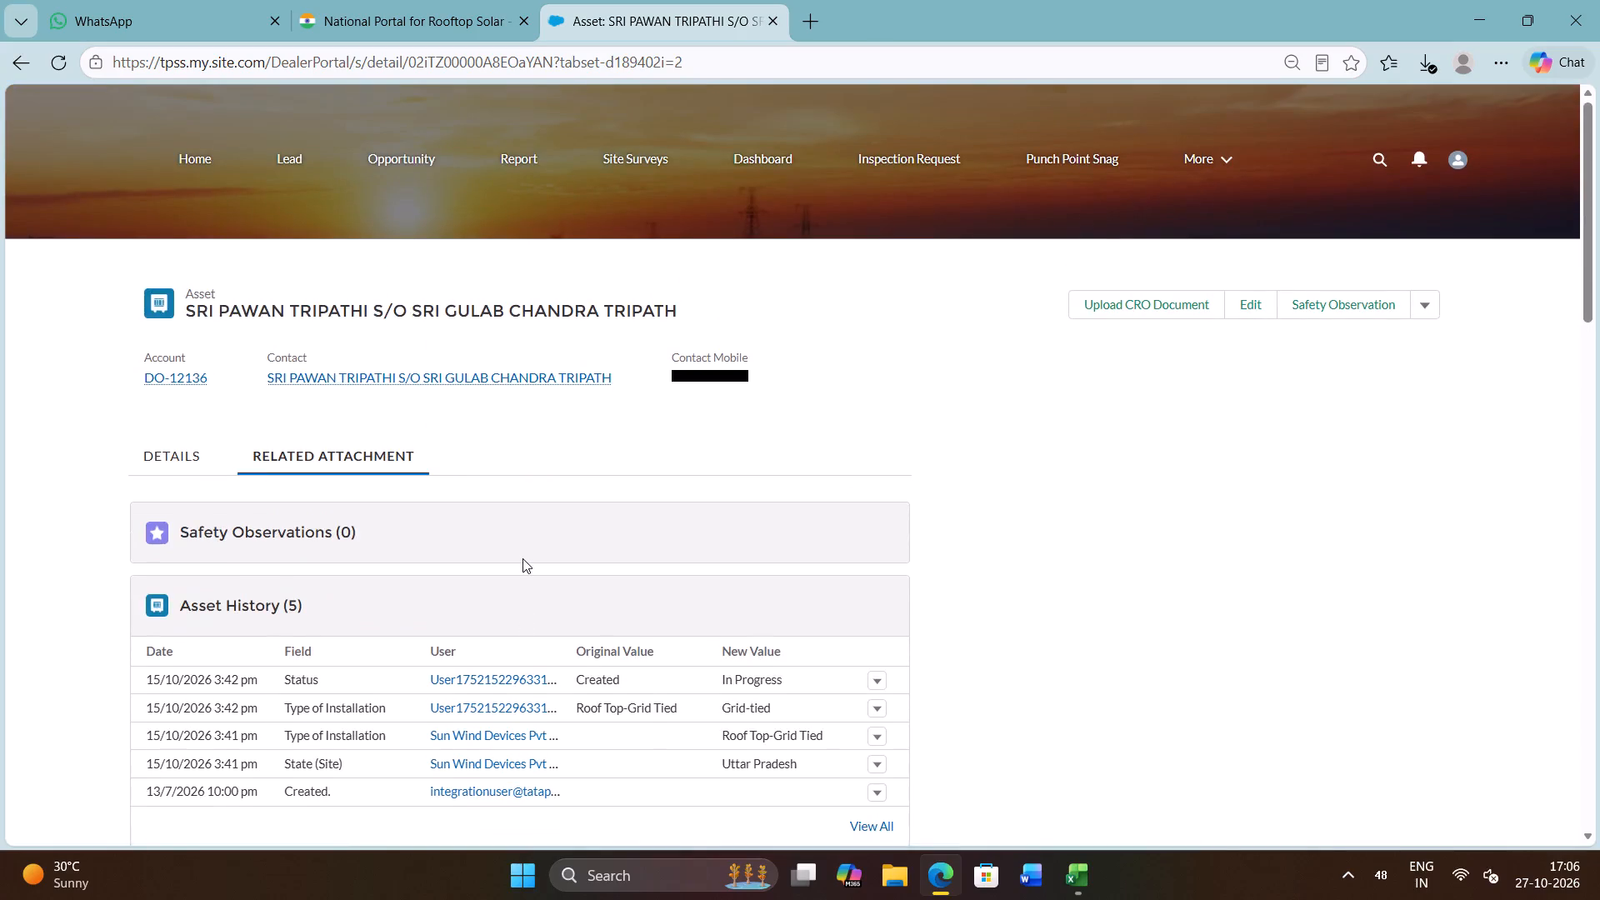
pyautogui.scroll(20, 522, 558)
pyautogui.scroll(7, 531, 558)
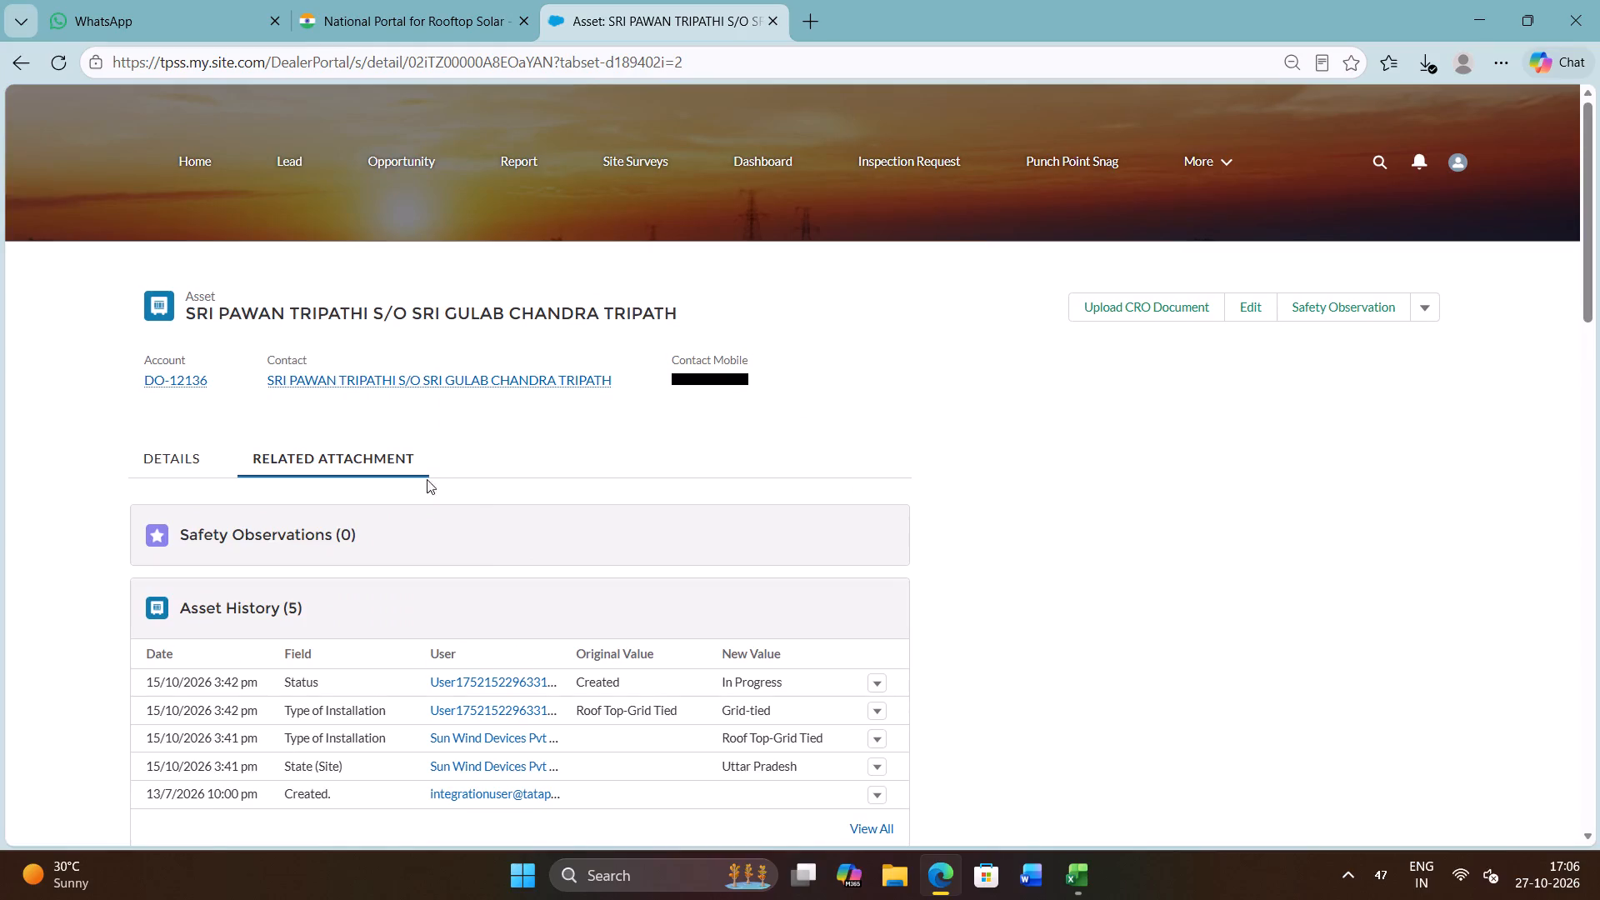
# Copy the first name and surname from the asset's details into cell A6 of the Excel workbook, without the title or leading space.
pyautogui.click(173, 457)
pyautogui.moveTo(148, 592); pyautogui.dragTo(267, 595)
pyautogui.click(251, 595)
pyautogui.click(132, 599)
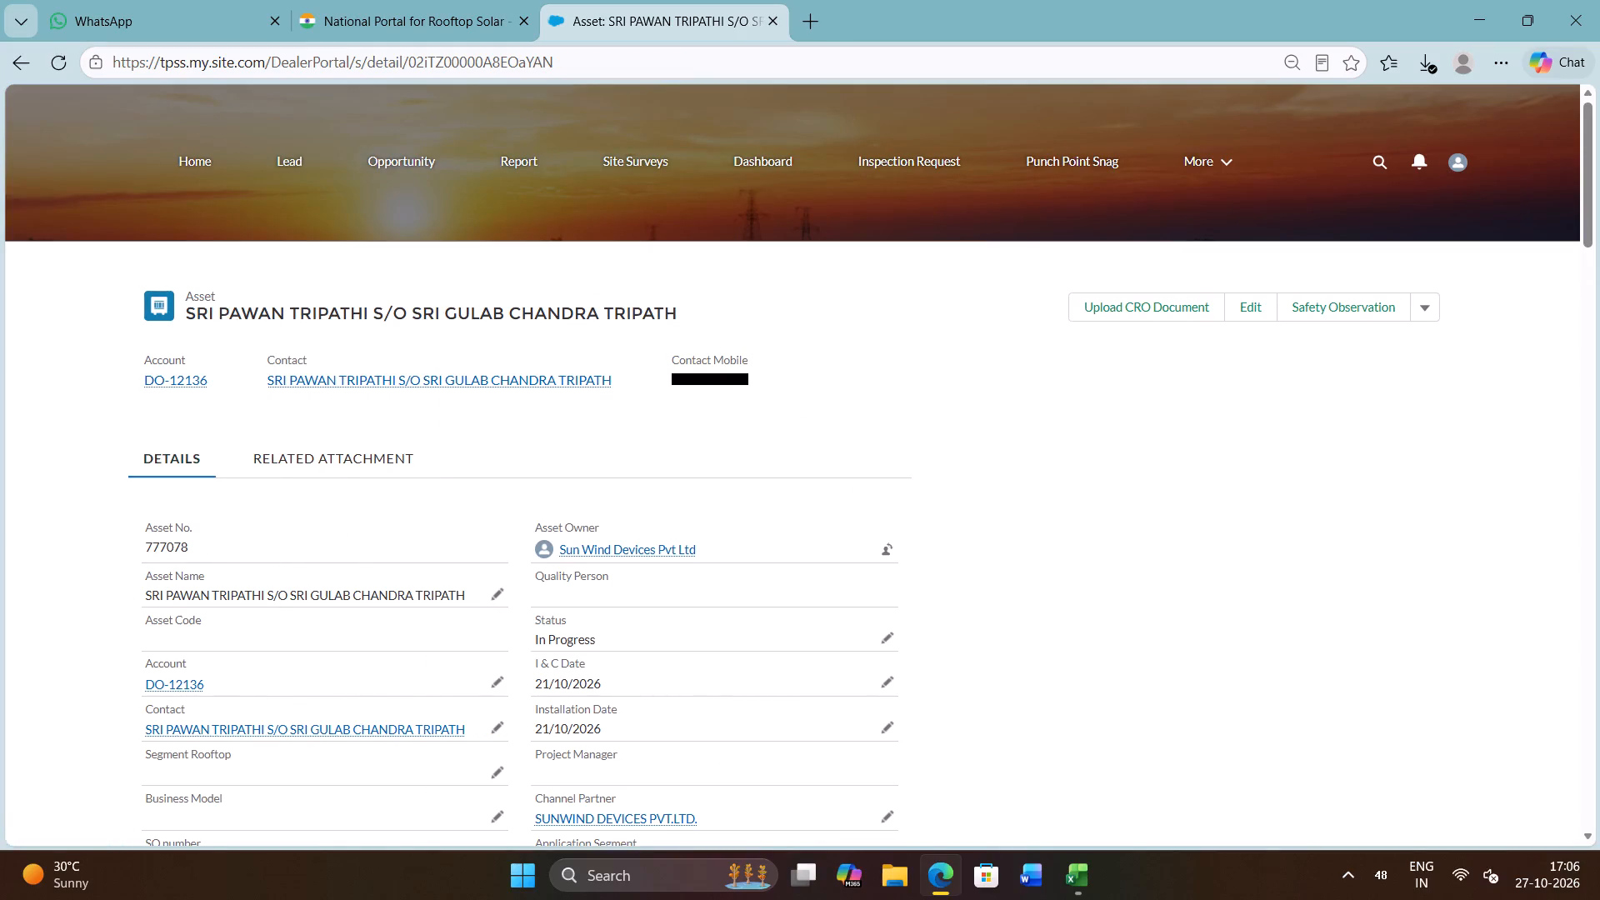
pyautogui.moveTo(163, 598); pyautogui.dragTo(261, 601)
pyautogui.hotkey('ctrl', 'c')
pyautogui.hotkey('ctrl', 'space')
pyautogui.hotkey('ctrl', 'c')
pyautogui.hotkey('ctrl', 'c')
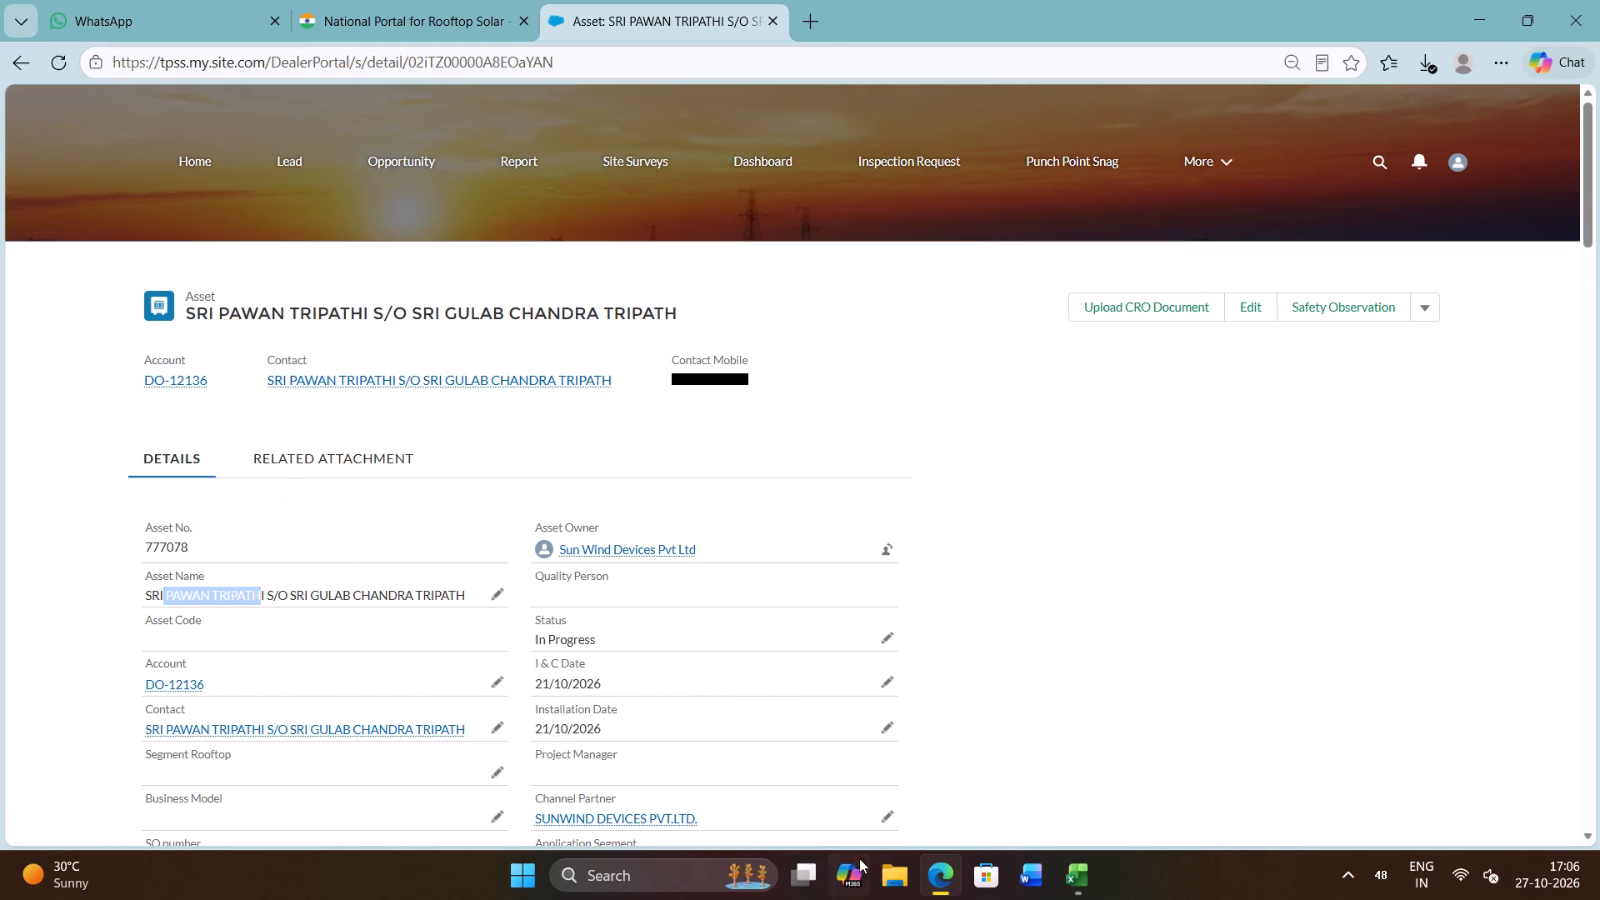
pyautogui.click(1086, 887)
pyautogui.doubleClick(82, 391)
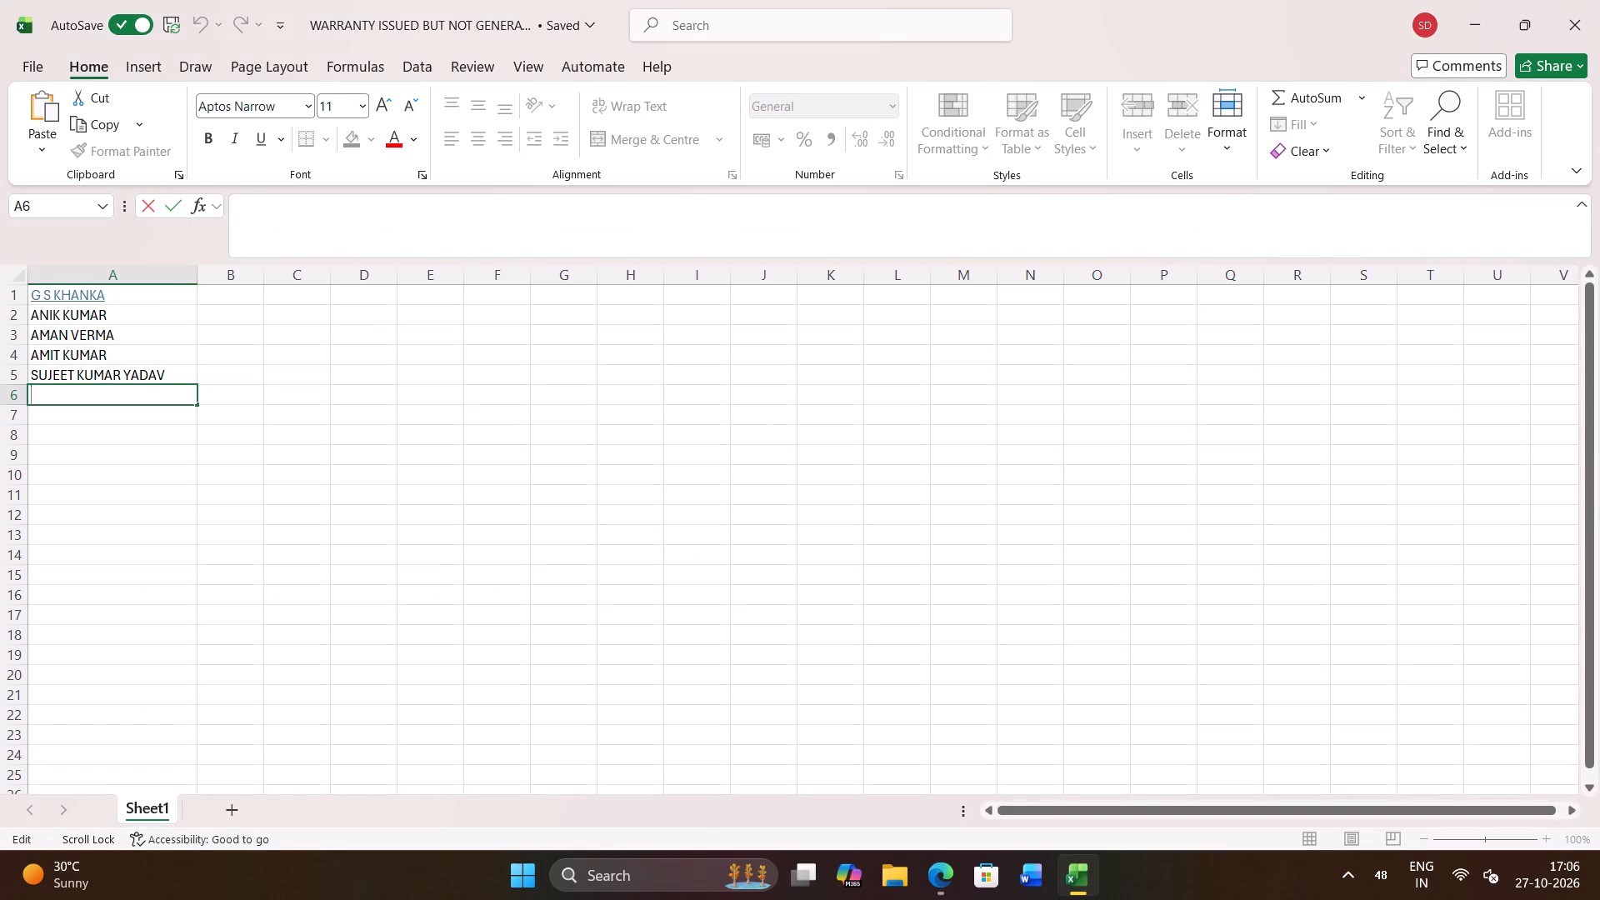
pyautogui.hotkey('ctrl', 'v')
pyautogui.click(34, 394)
pyautogui.press('BackSpace')
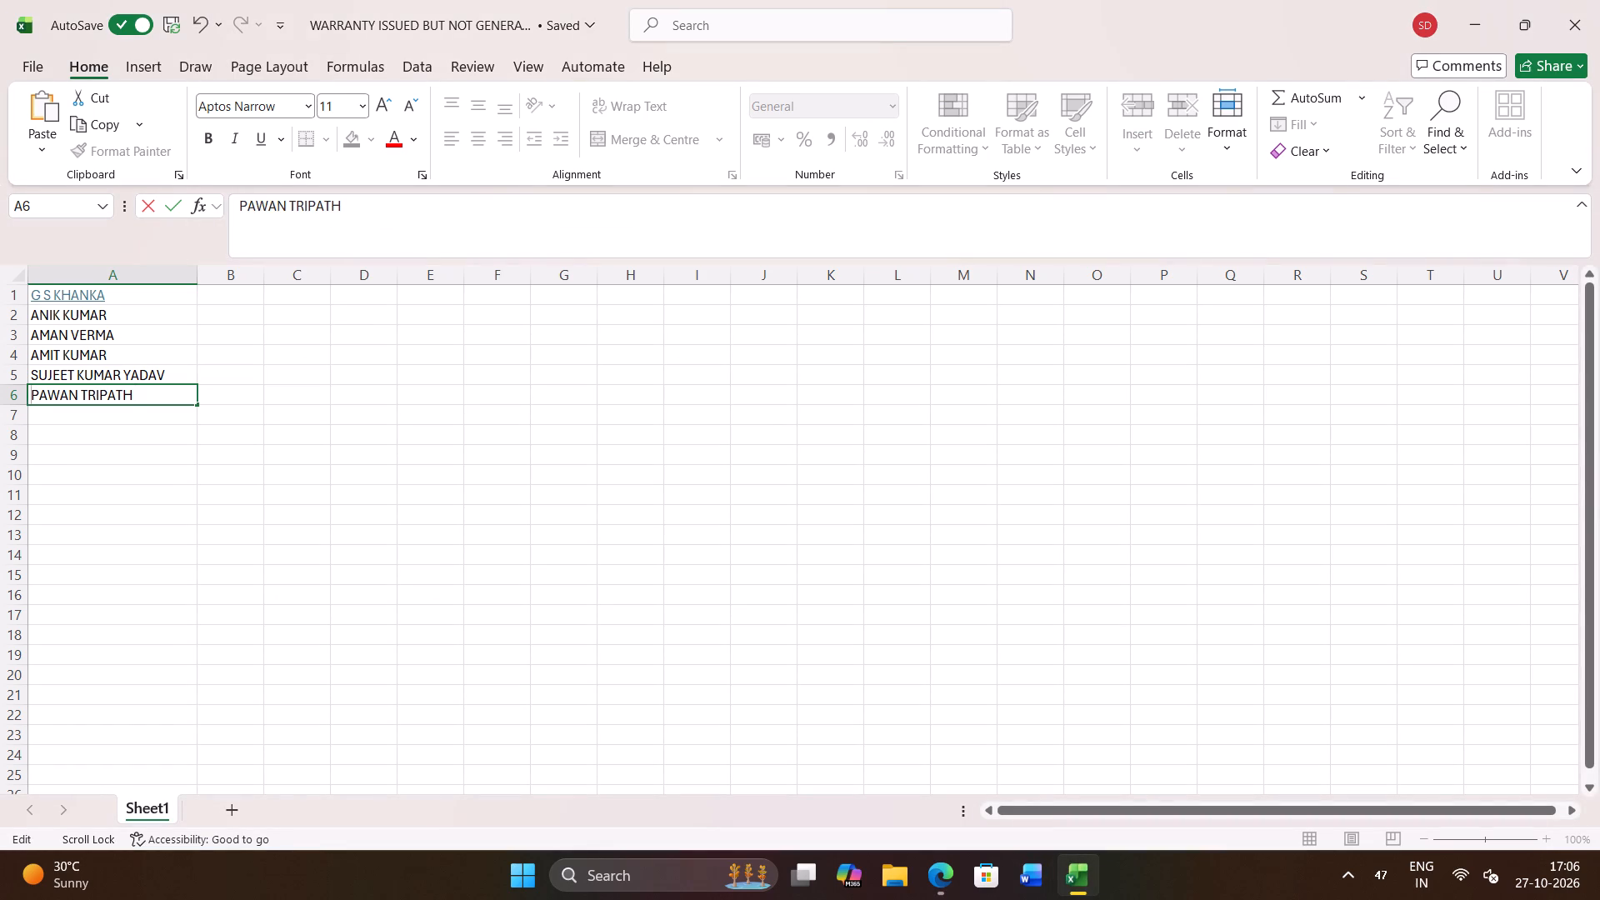
# Add the missing final "I" to the surname in cell A6 and select cell A7.
pyautogui.doubleClick(154, 398)
pyautogui.click(149, 394)
pyautogui.press('i')
pyautogui.press('BackSpace')
pyautogui.hotkey('shift', 'i')
pyautogui.click(282, 363)
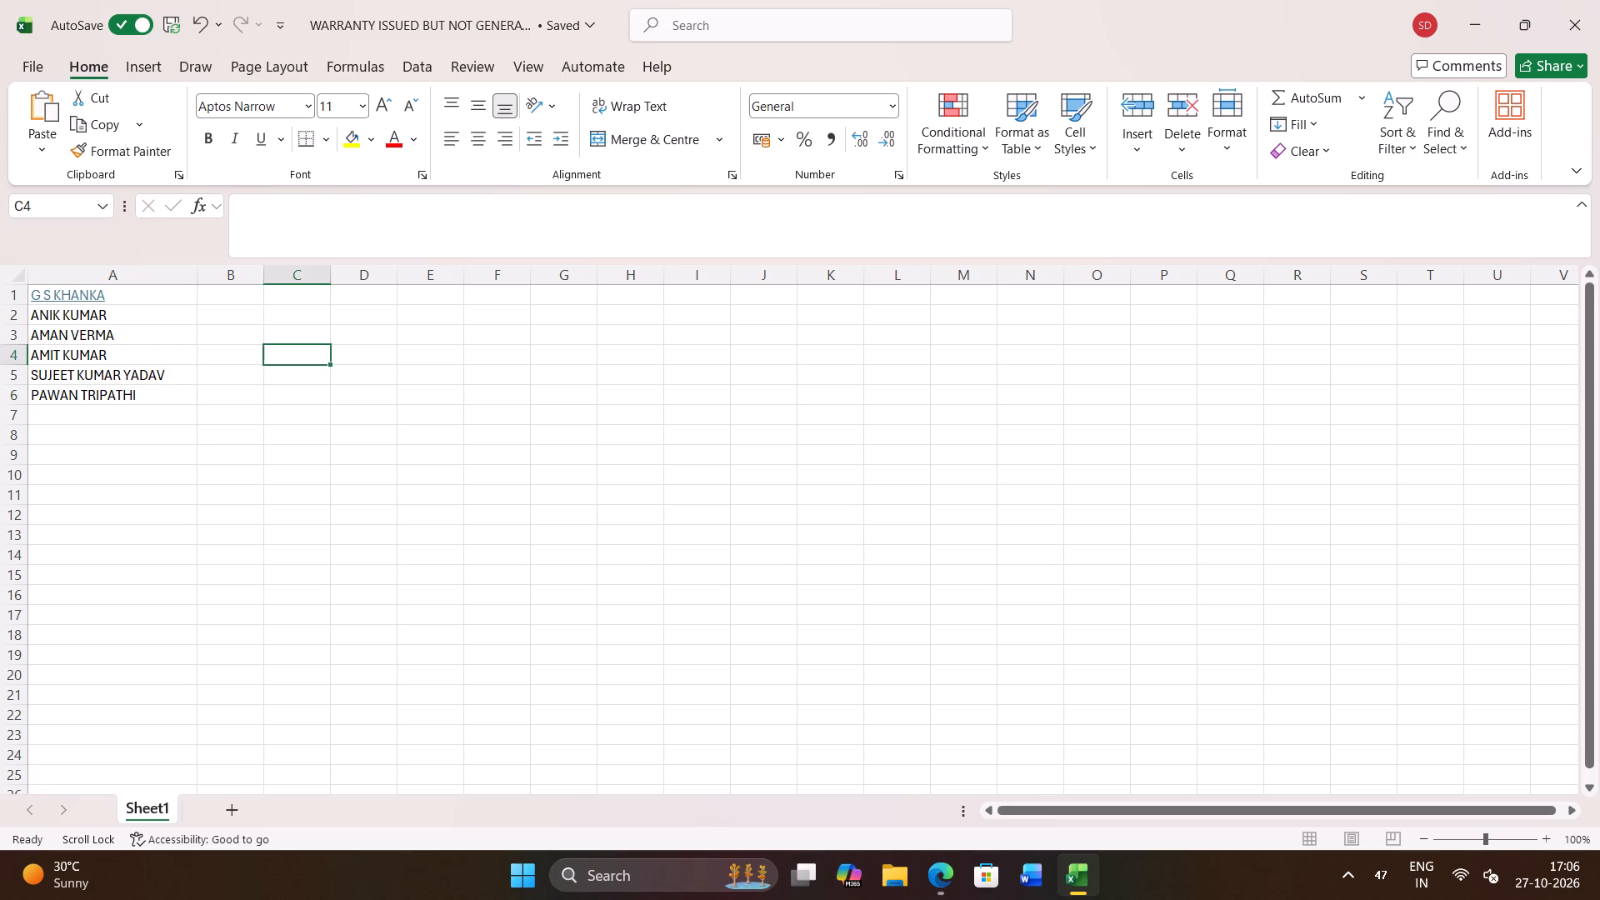
pyautogui.click(116, 419)
# Return to the dealer portal in the browser and search for "tara".
pyautogui.click(931, 883)
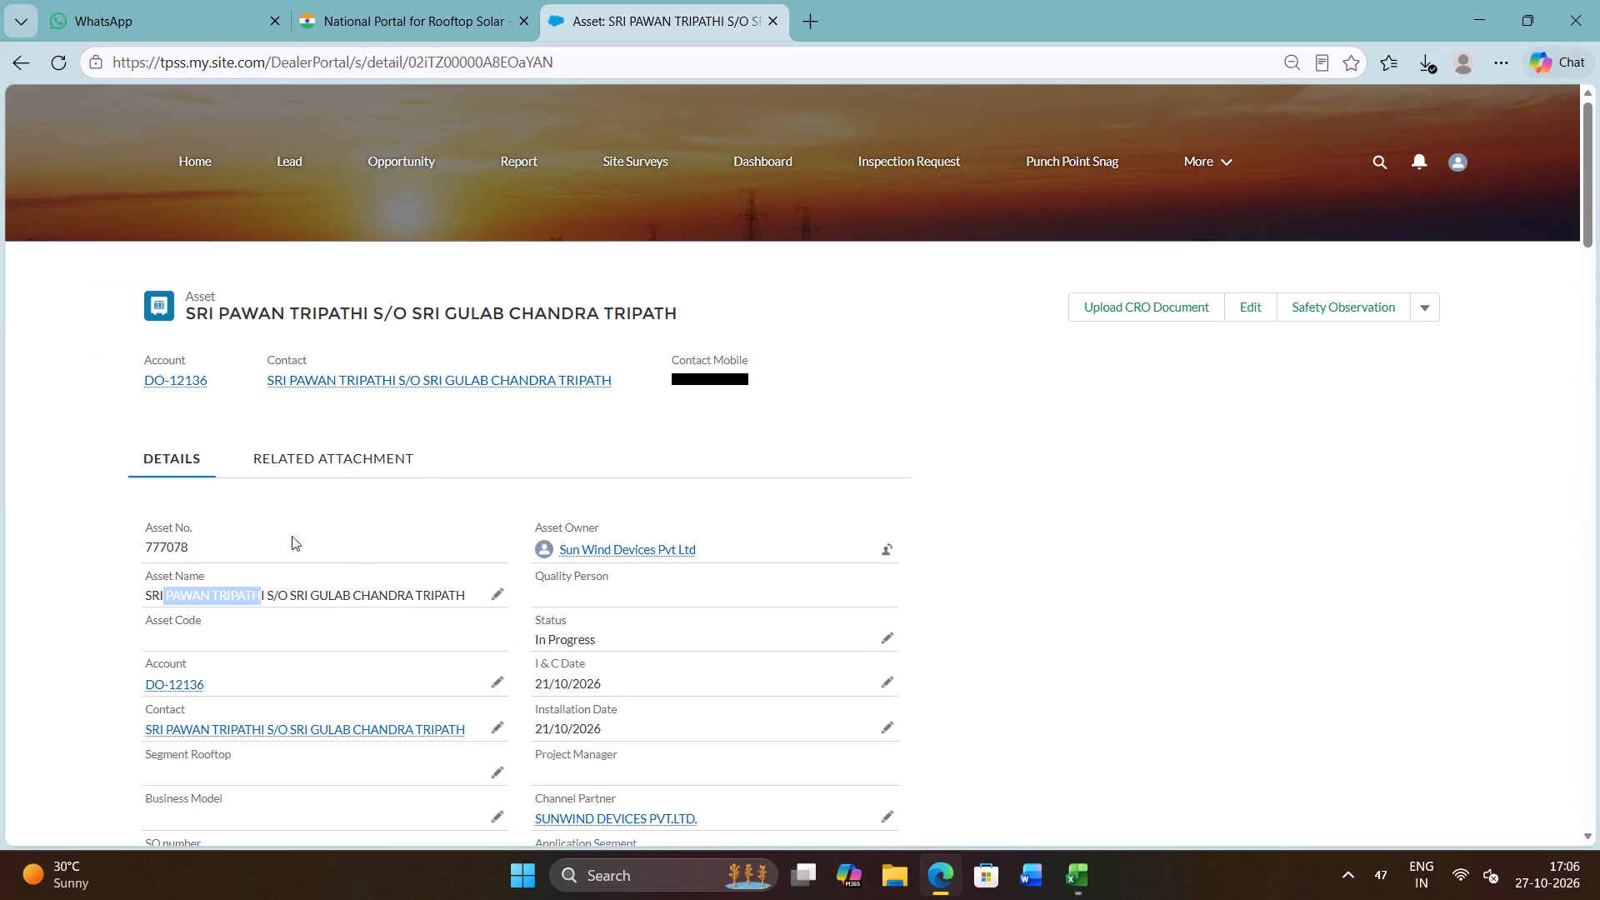
pyautogui.click(1384, 165)
pyautogui.moveTo(1316, 170); pyautogui.dragTo(1262, 164)
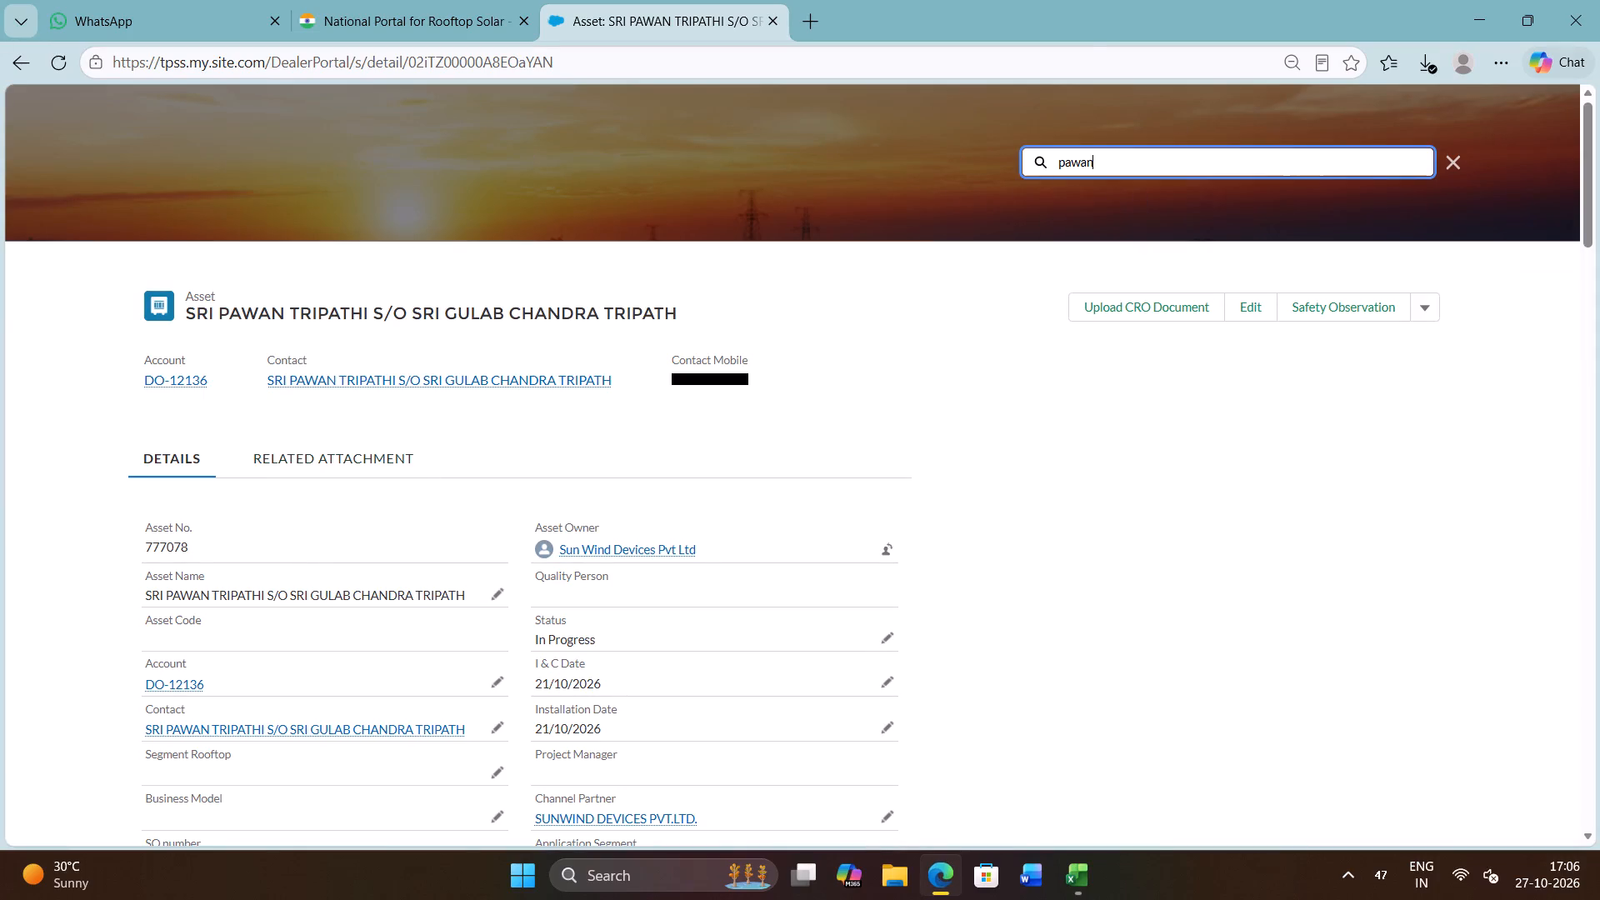
pyautogui.moveTo(1262, 164); pyautogui.dragTo(558, 215)
pyautogui.press('BackSpace')
pyautogui.write('tara')
pyautogui.press('Return')
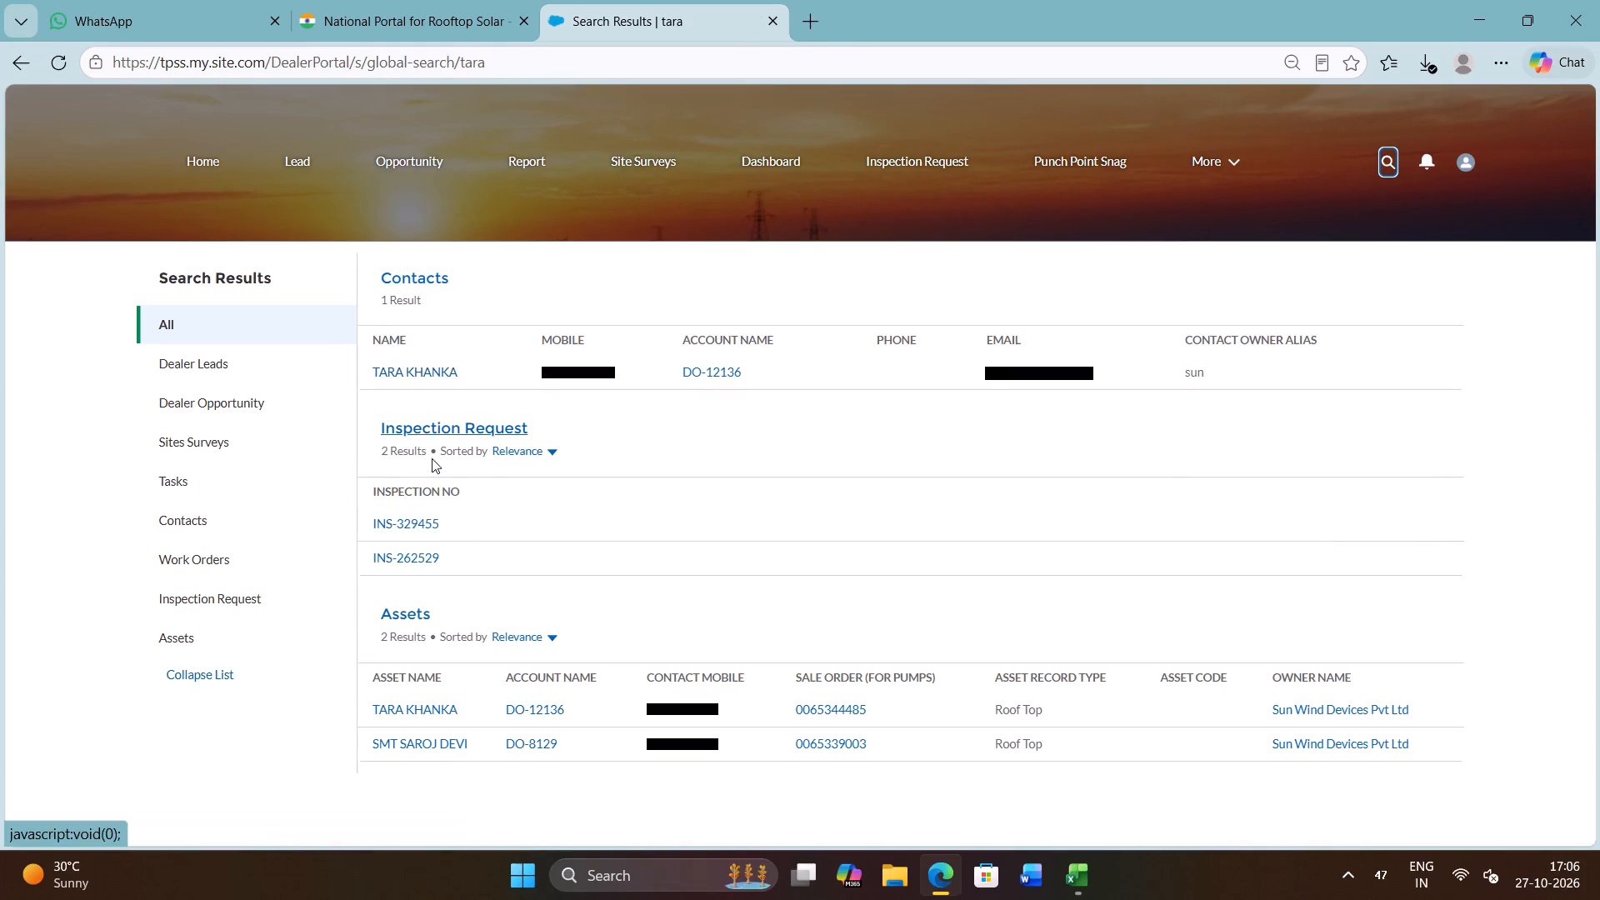
pyautogui.scroll(-15, 434, 466)
pyautogui.click(412, 716)
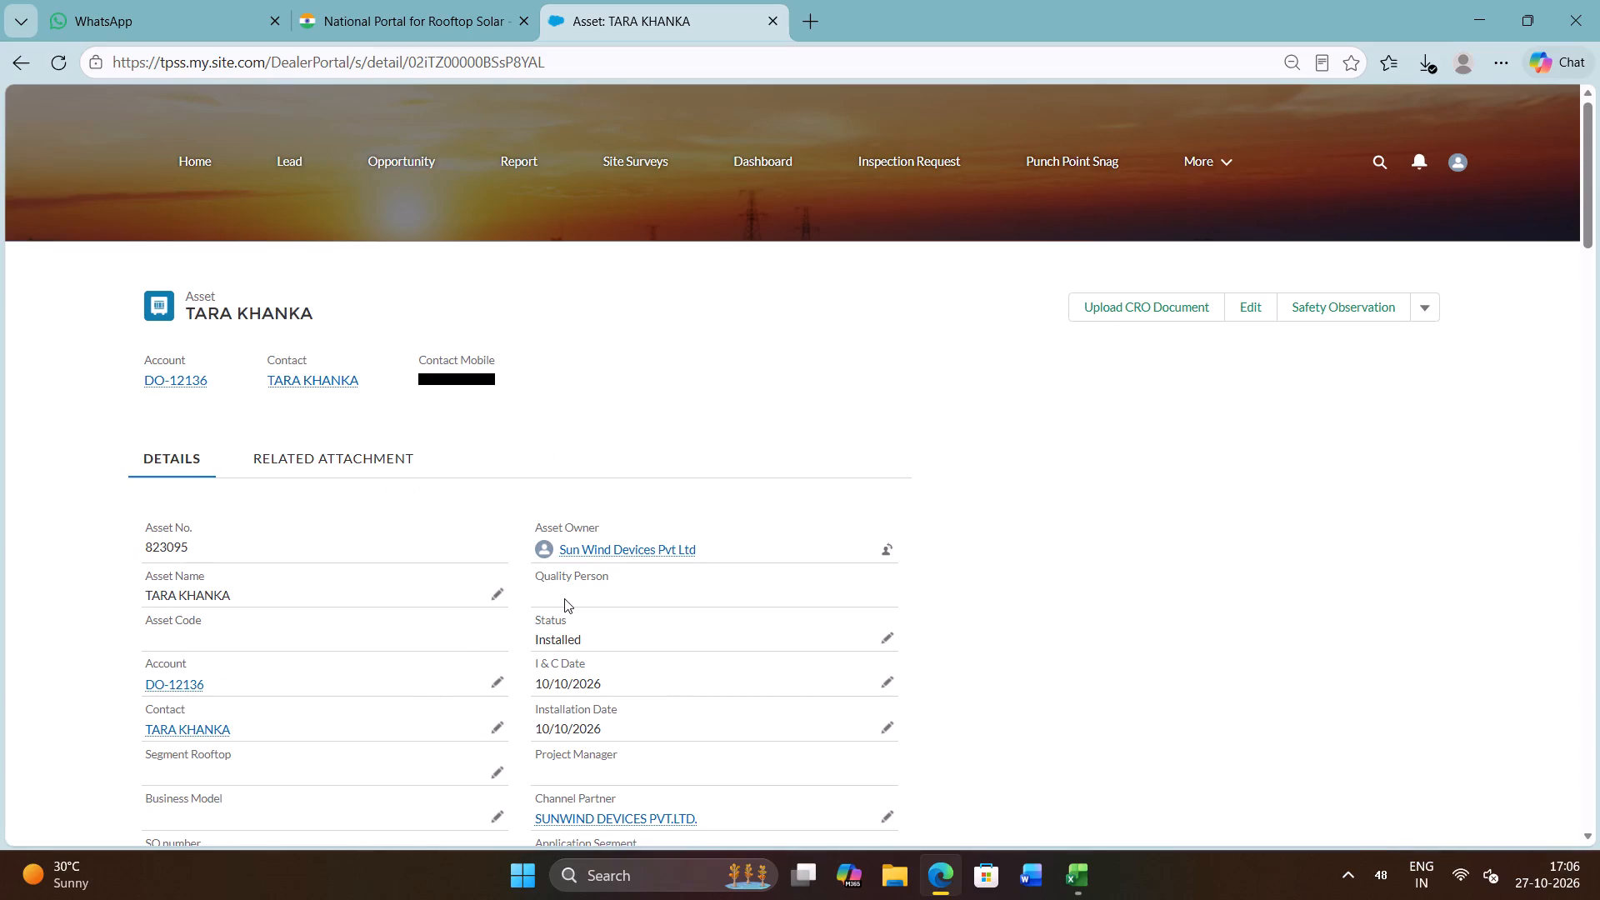
pyautogui.click(398, 469)
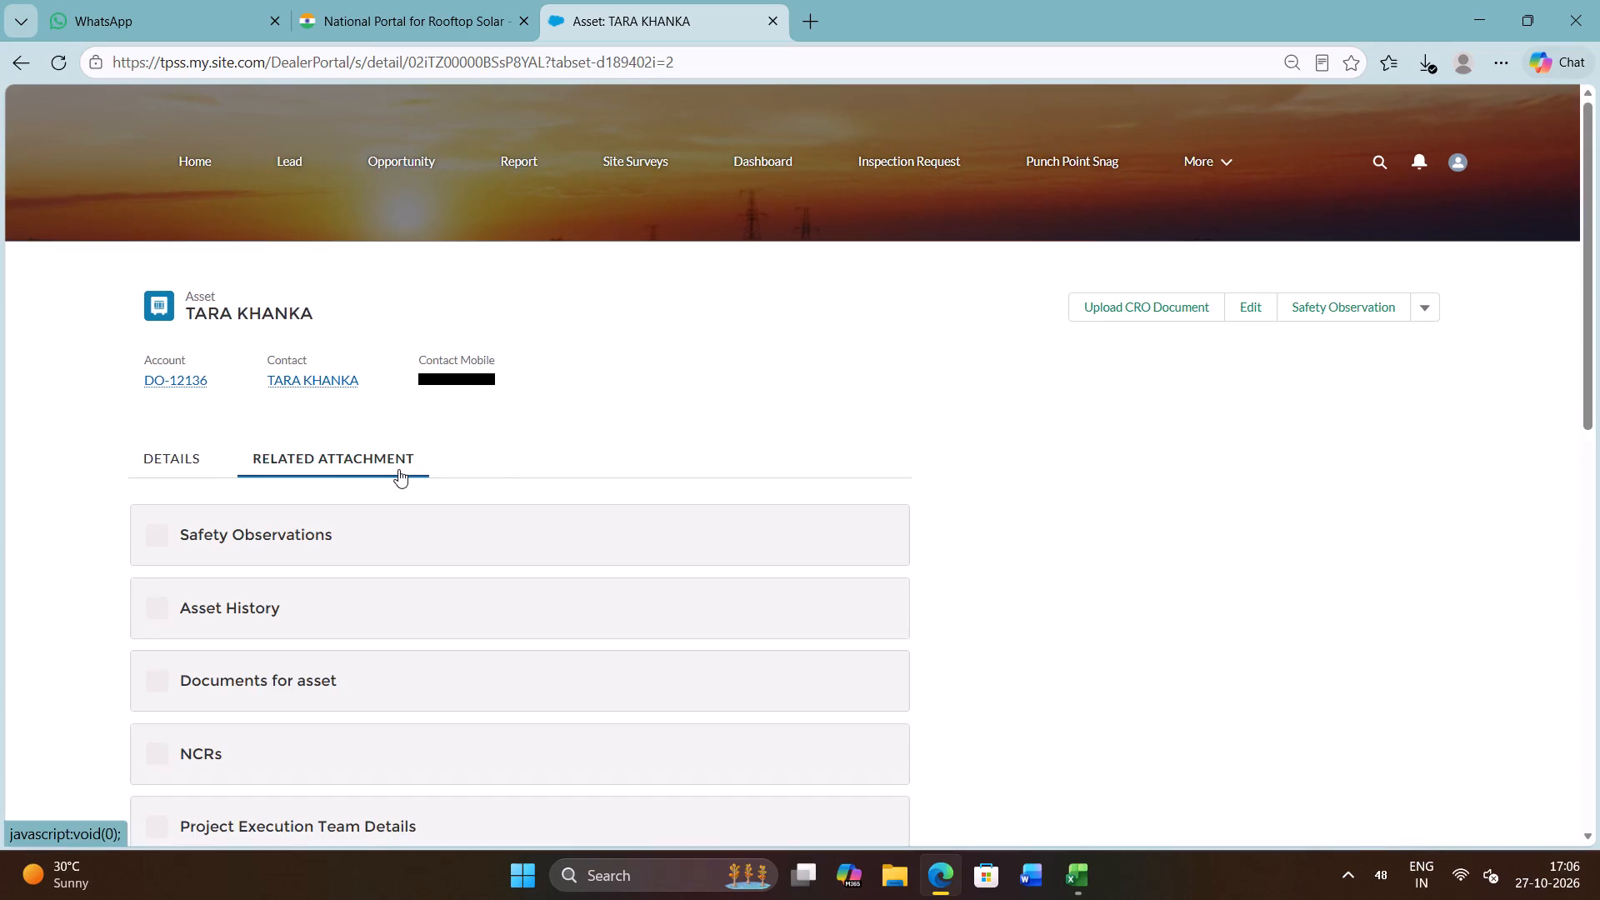
pyautogui.scroll(-11, 398, 469)
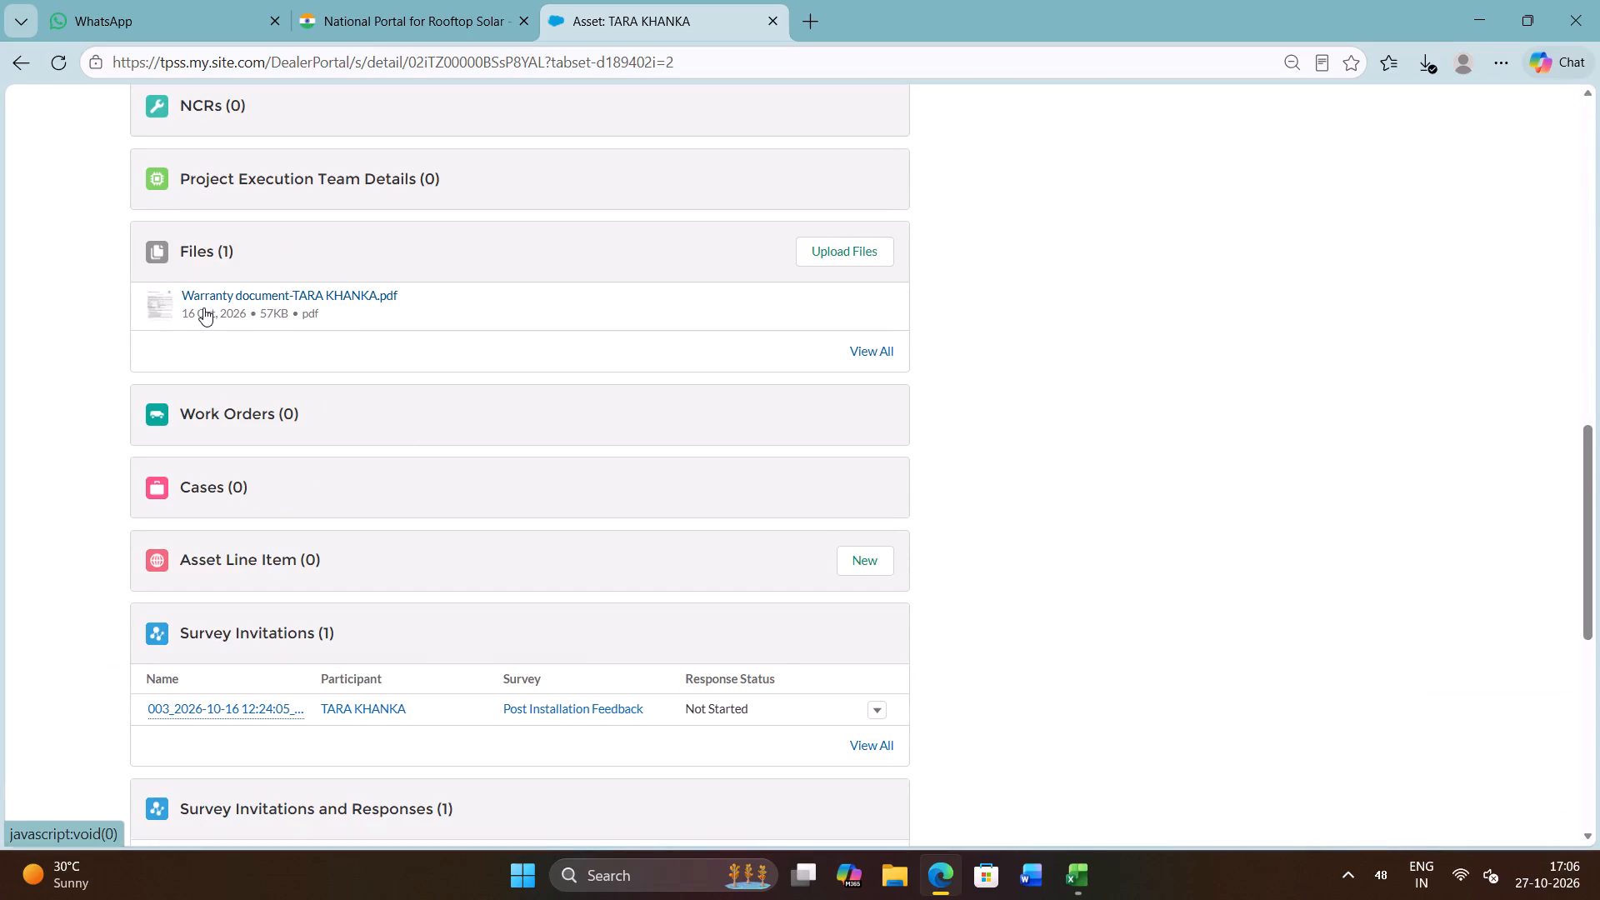
pyautogui.scroll(18, 1111, 392)
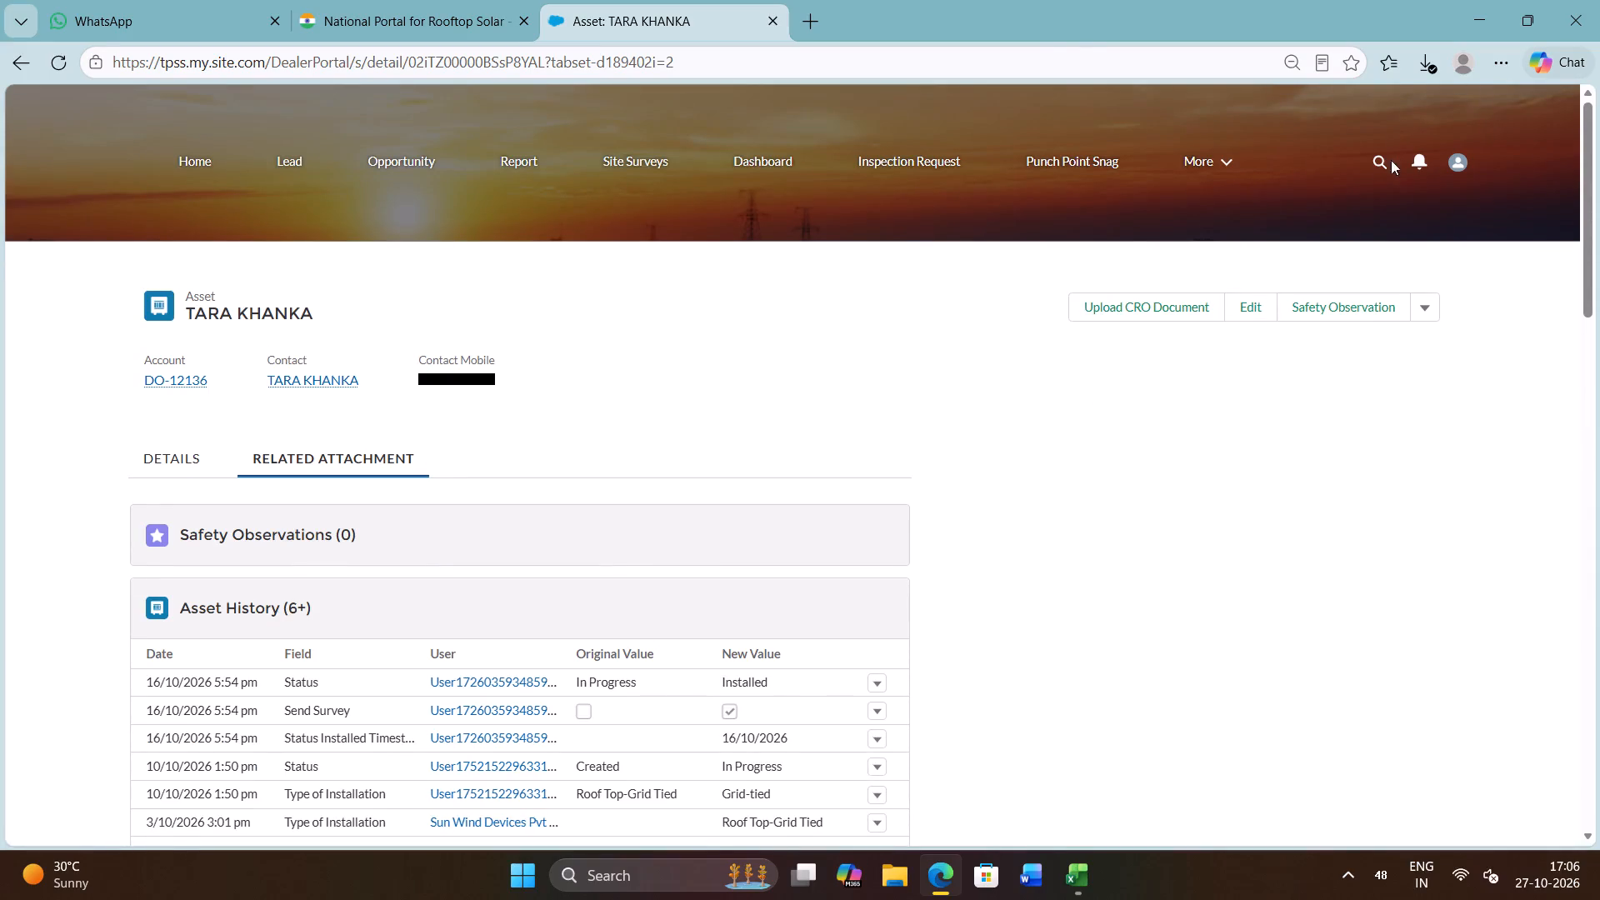
# Search the dealer portal for "seema".
pyautogui.click(1382, 156)
pyautogui.moveTo(1336, 164); pyautogui.dragTo(616, 124)
pyautogui.write('sun')
pyautogui.press('a')
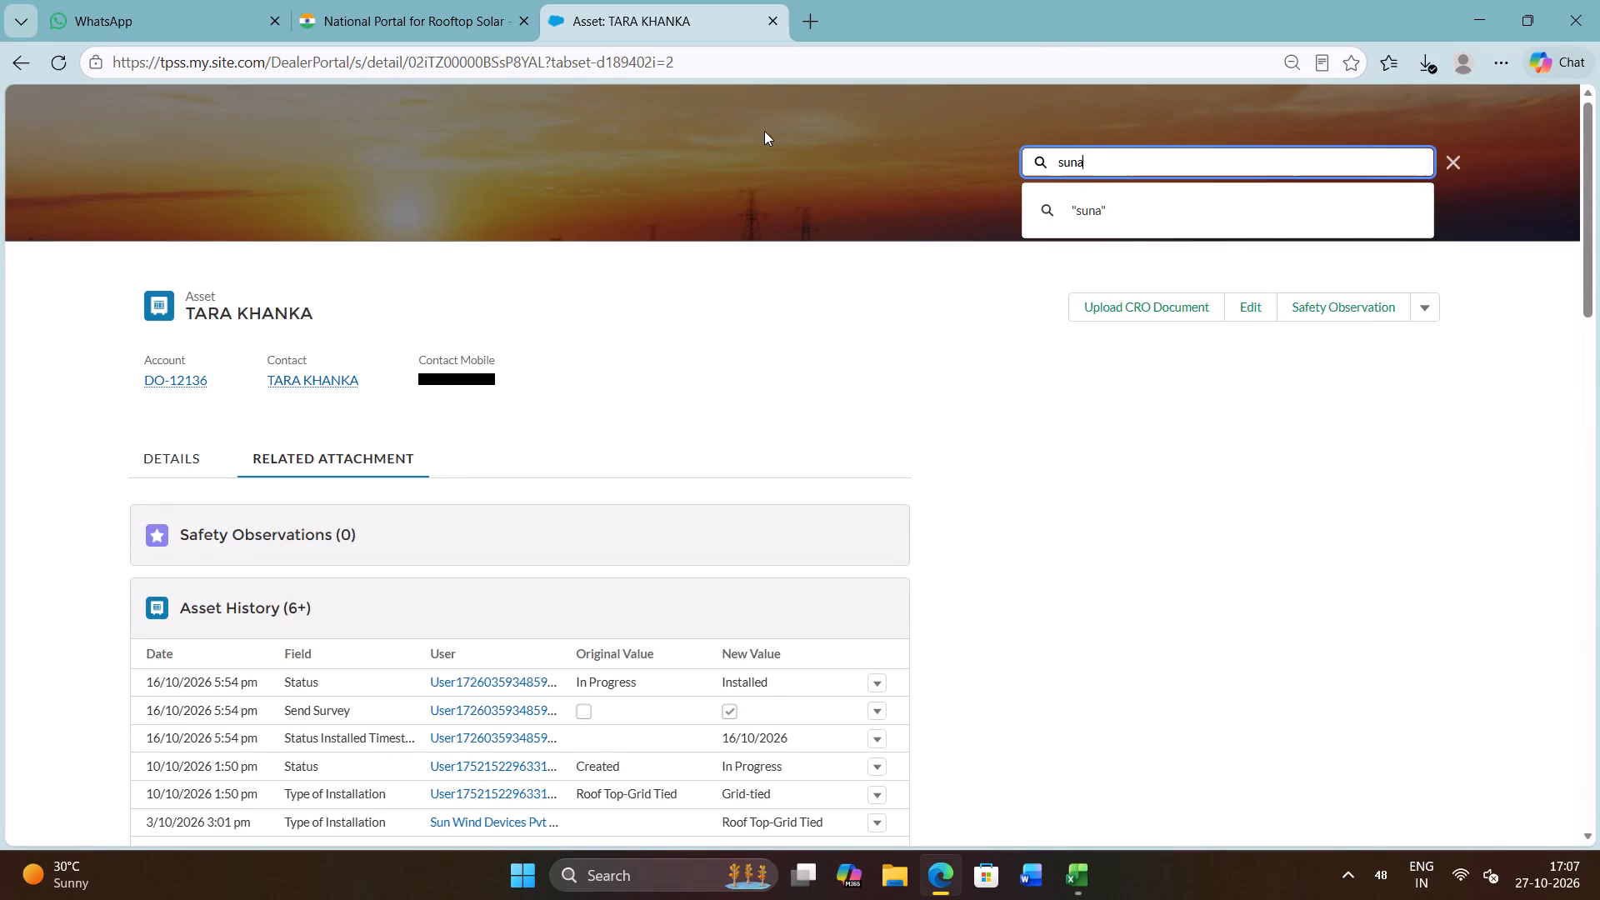
pyautogui.press('BackSpace')
pyautogui.press('BackSpace')
pyautogui.press('BackSpace')
pyautogui.press('BackSpace')
pyautogui.press('BackSpace')
pyautogui.write('see')
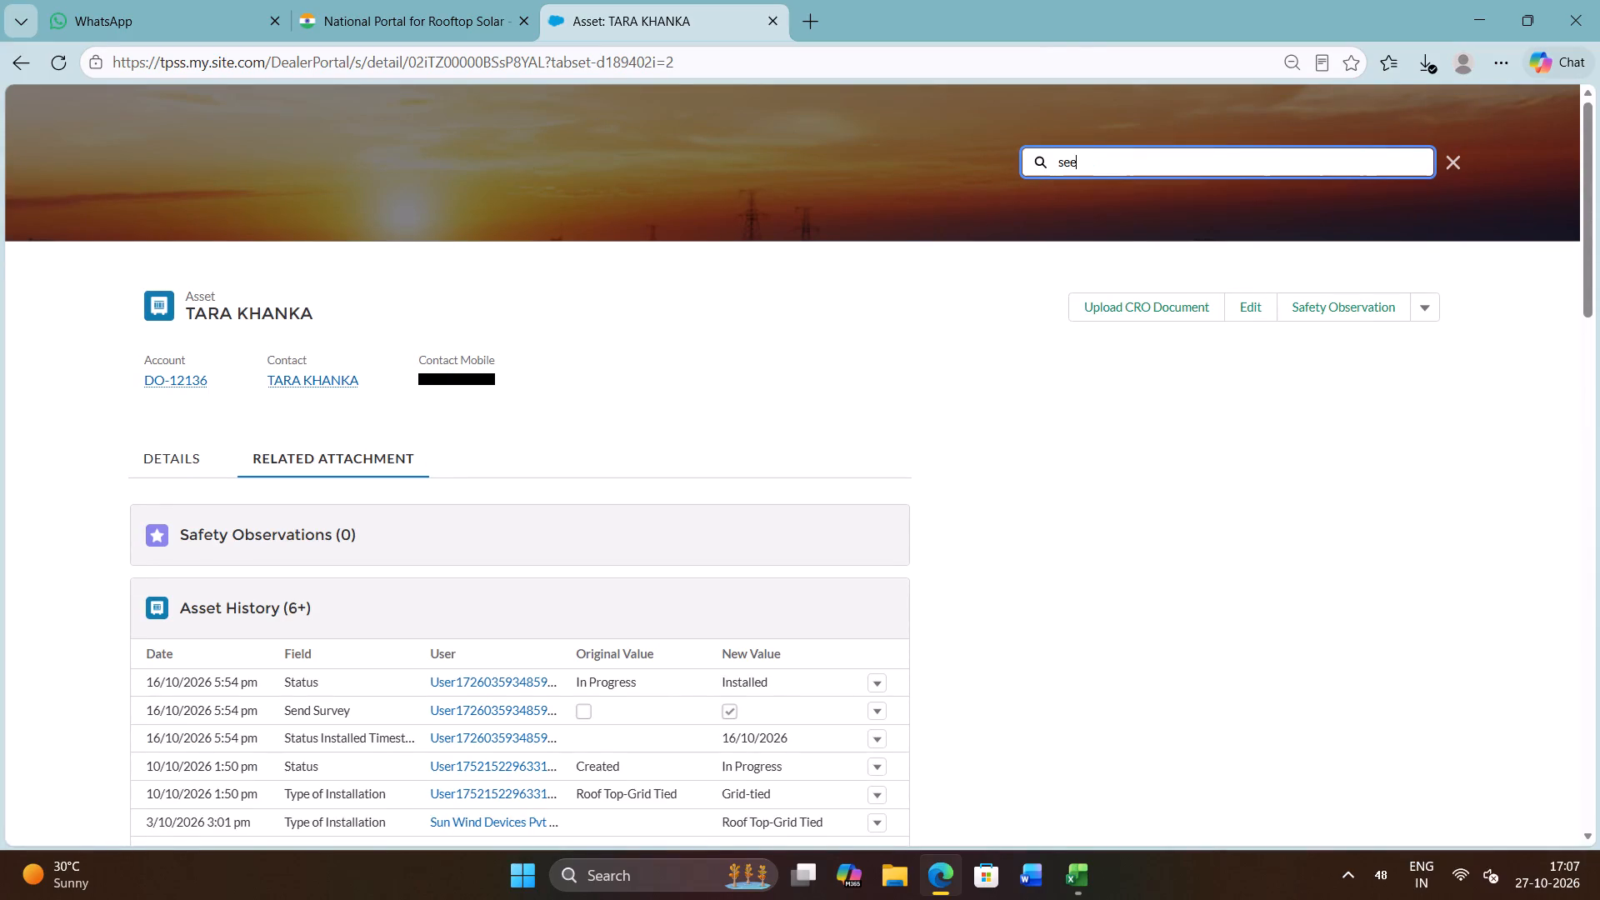
pyautogui.write('ma')
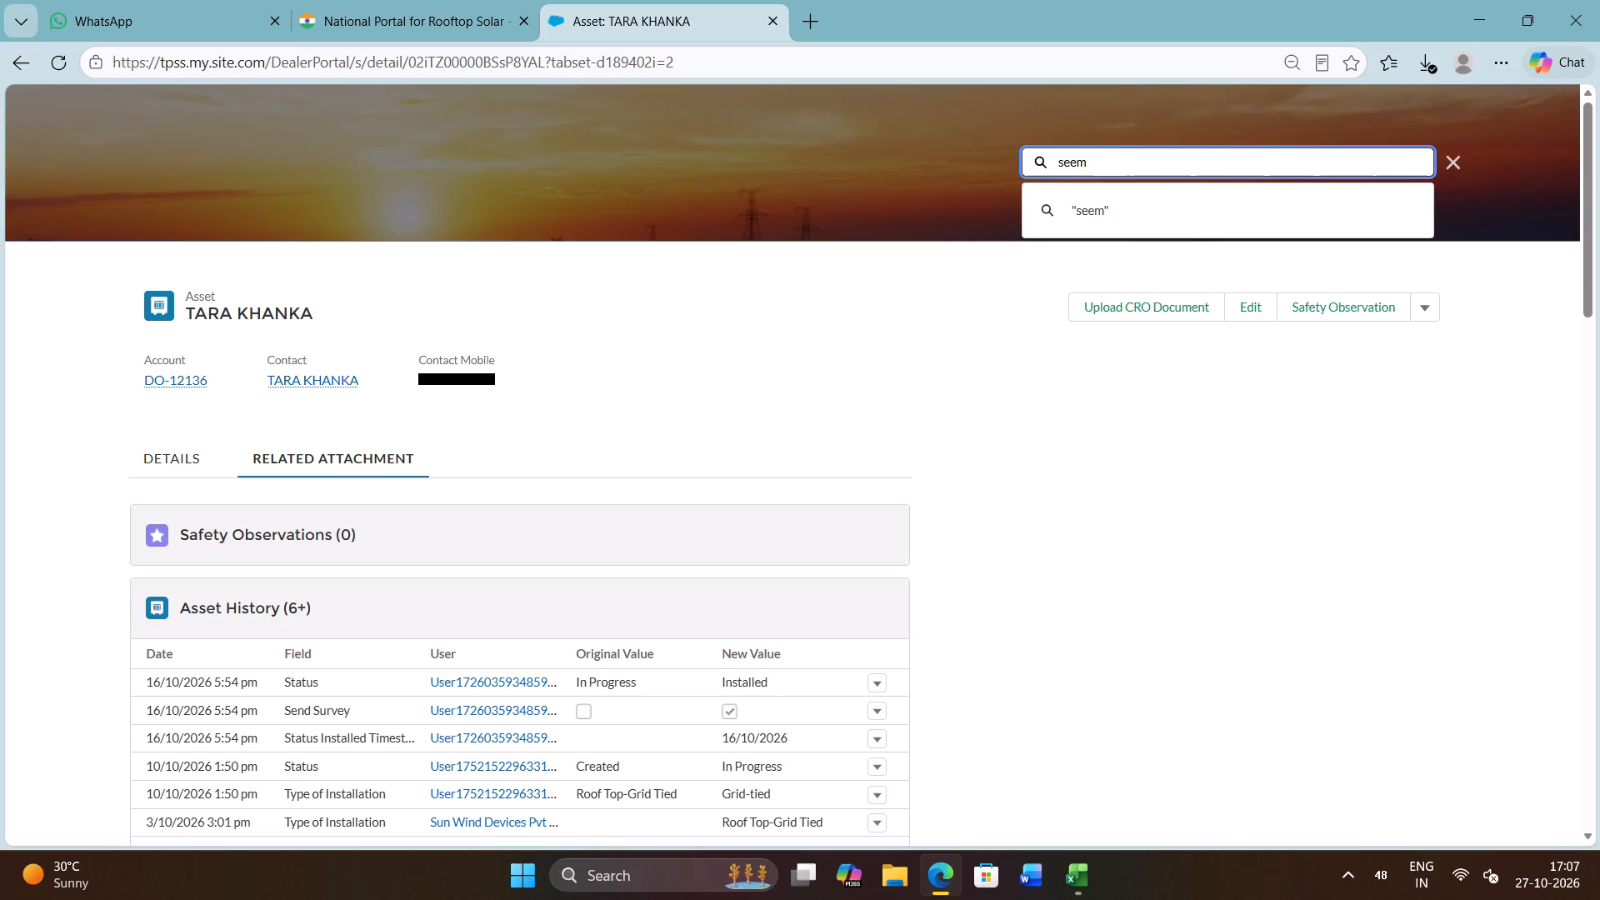
pyautogui.press('Return')
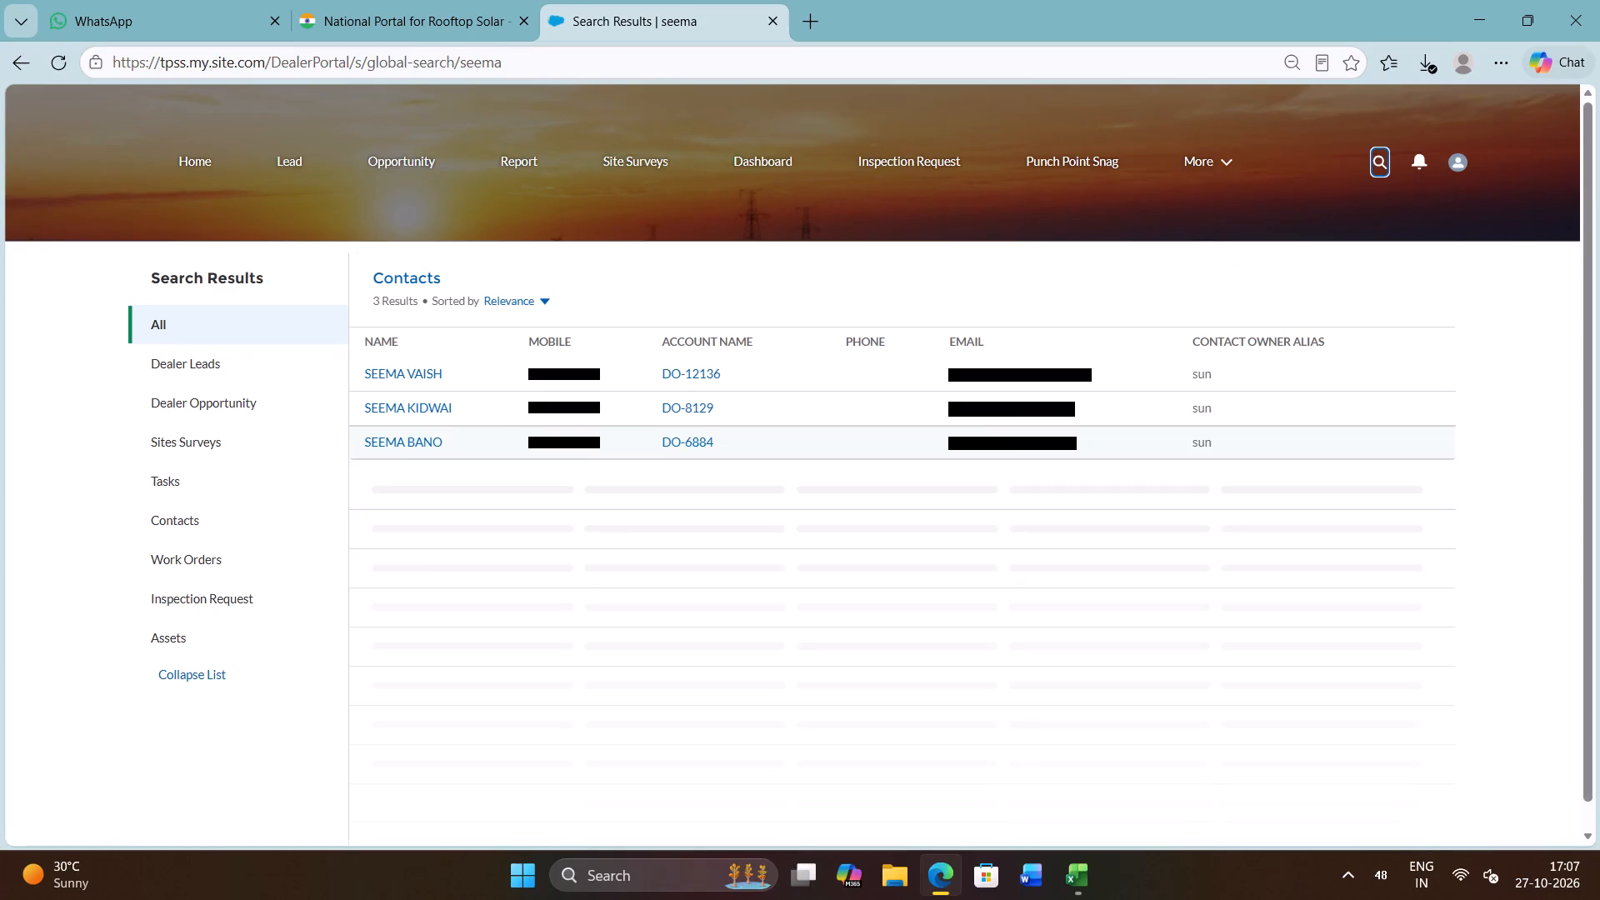
pyautogui.scroll(-6, 474, 492)
pyautogui.scroll(-12, 456, 559)
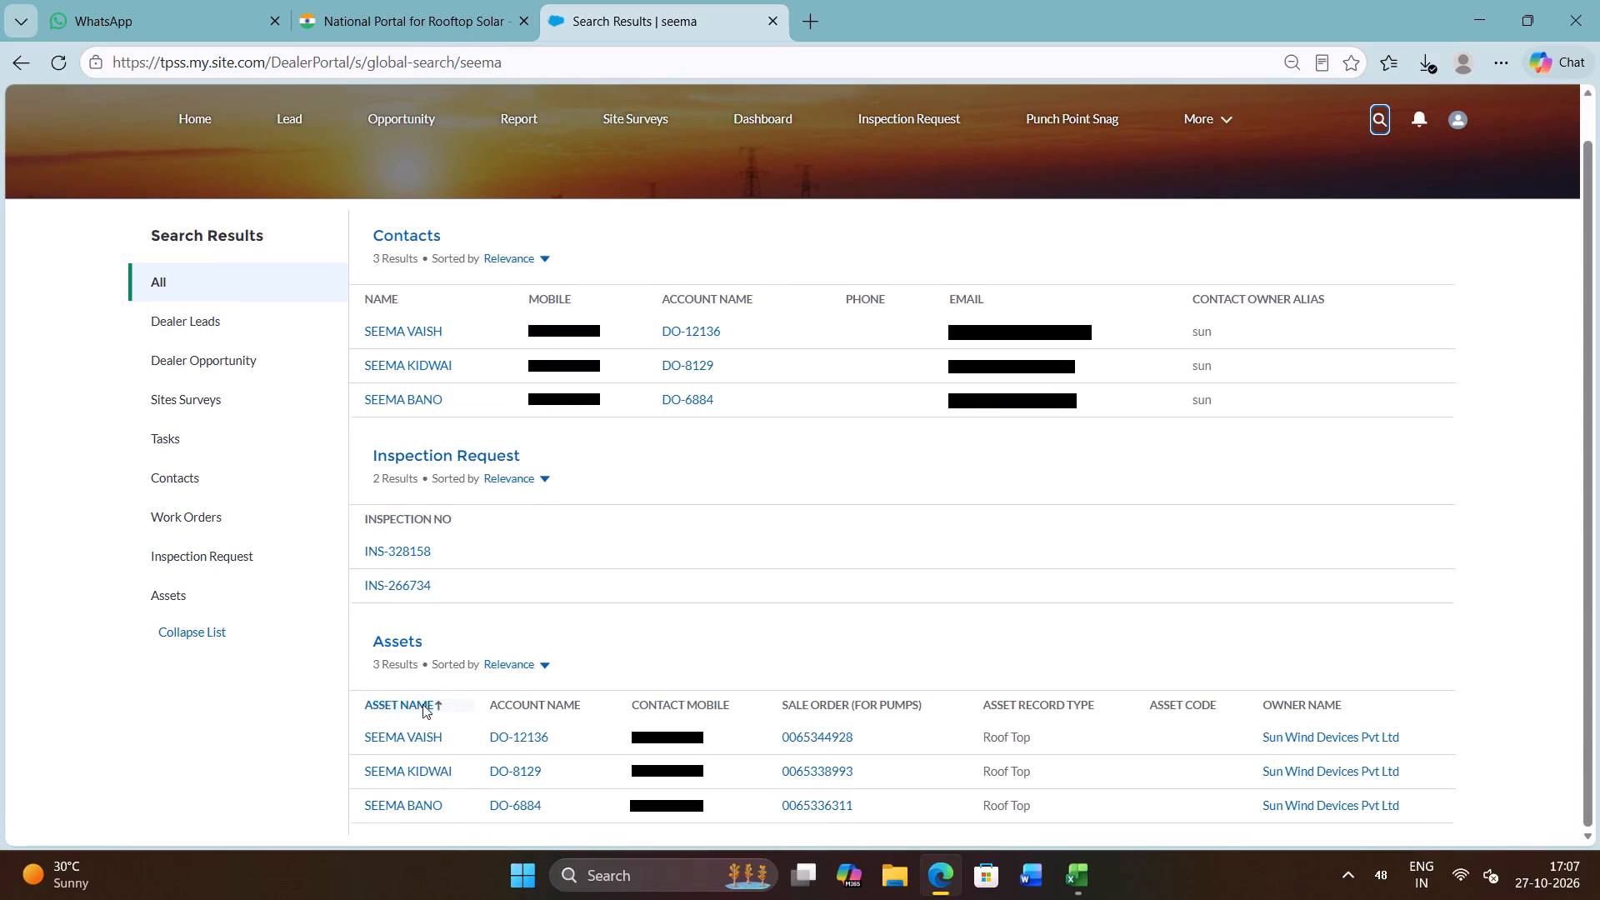
pyautogui.click(410, 737)
pyautogui.click(380, 461)
pyautogui.scroll(-3, 774, 498)
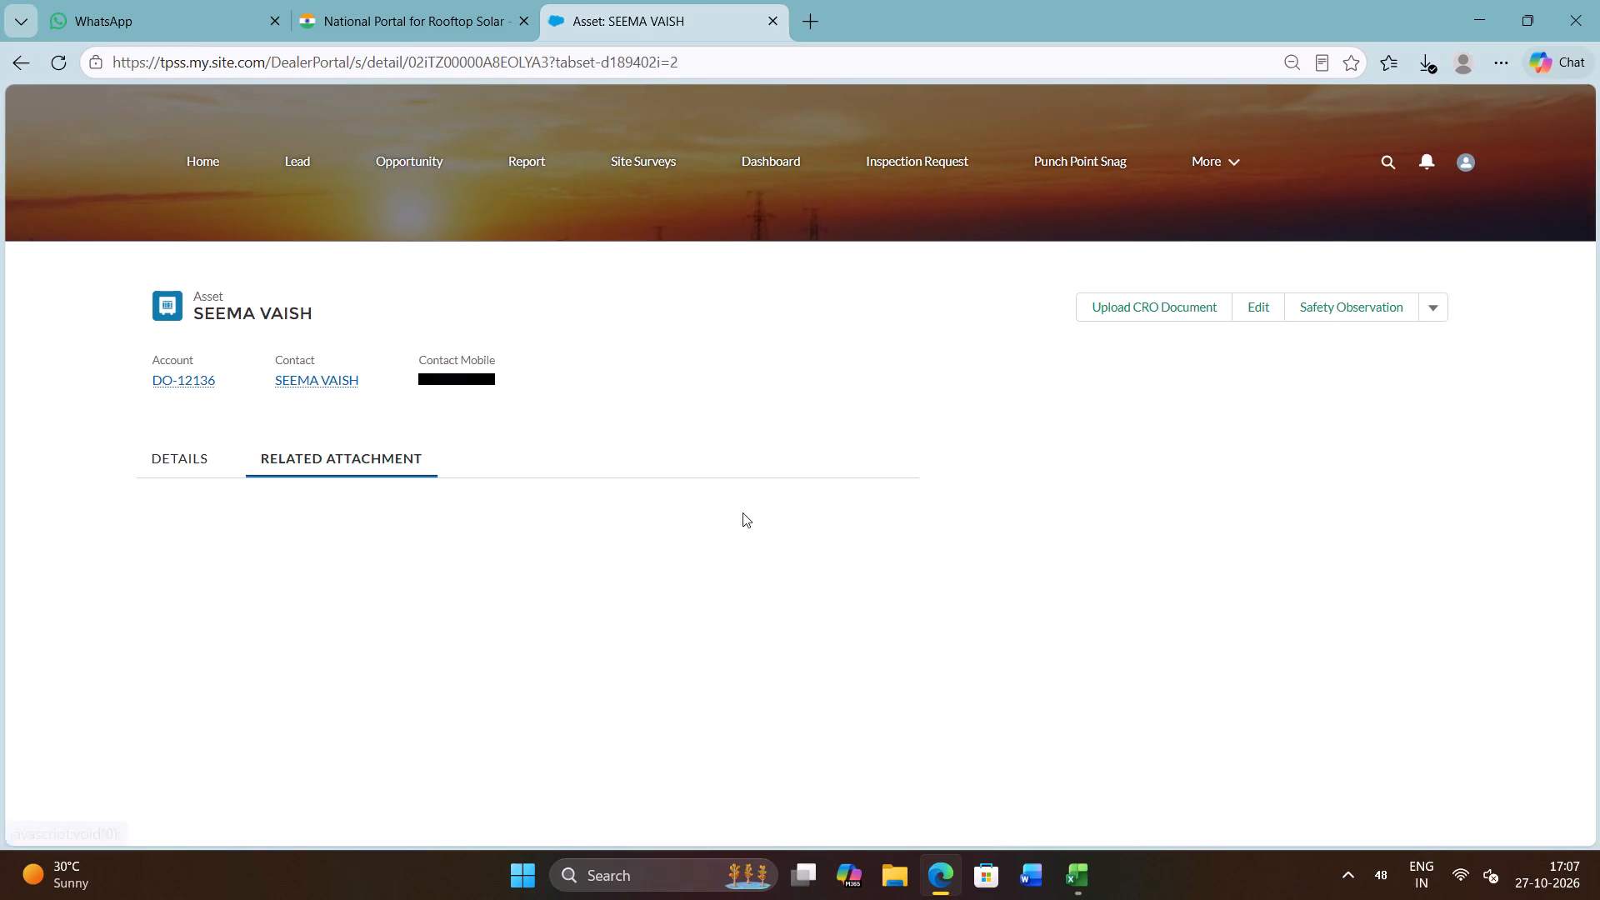
pyautogui.scroll(-9, 742, 512)
pyautogui.scroll(-6, 631, 531)
pyautogui.scroll(4, 644, 528)
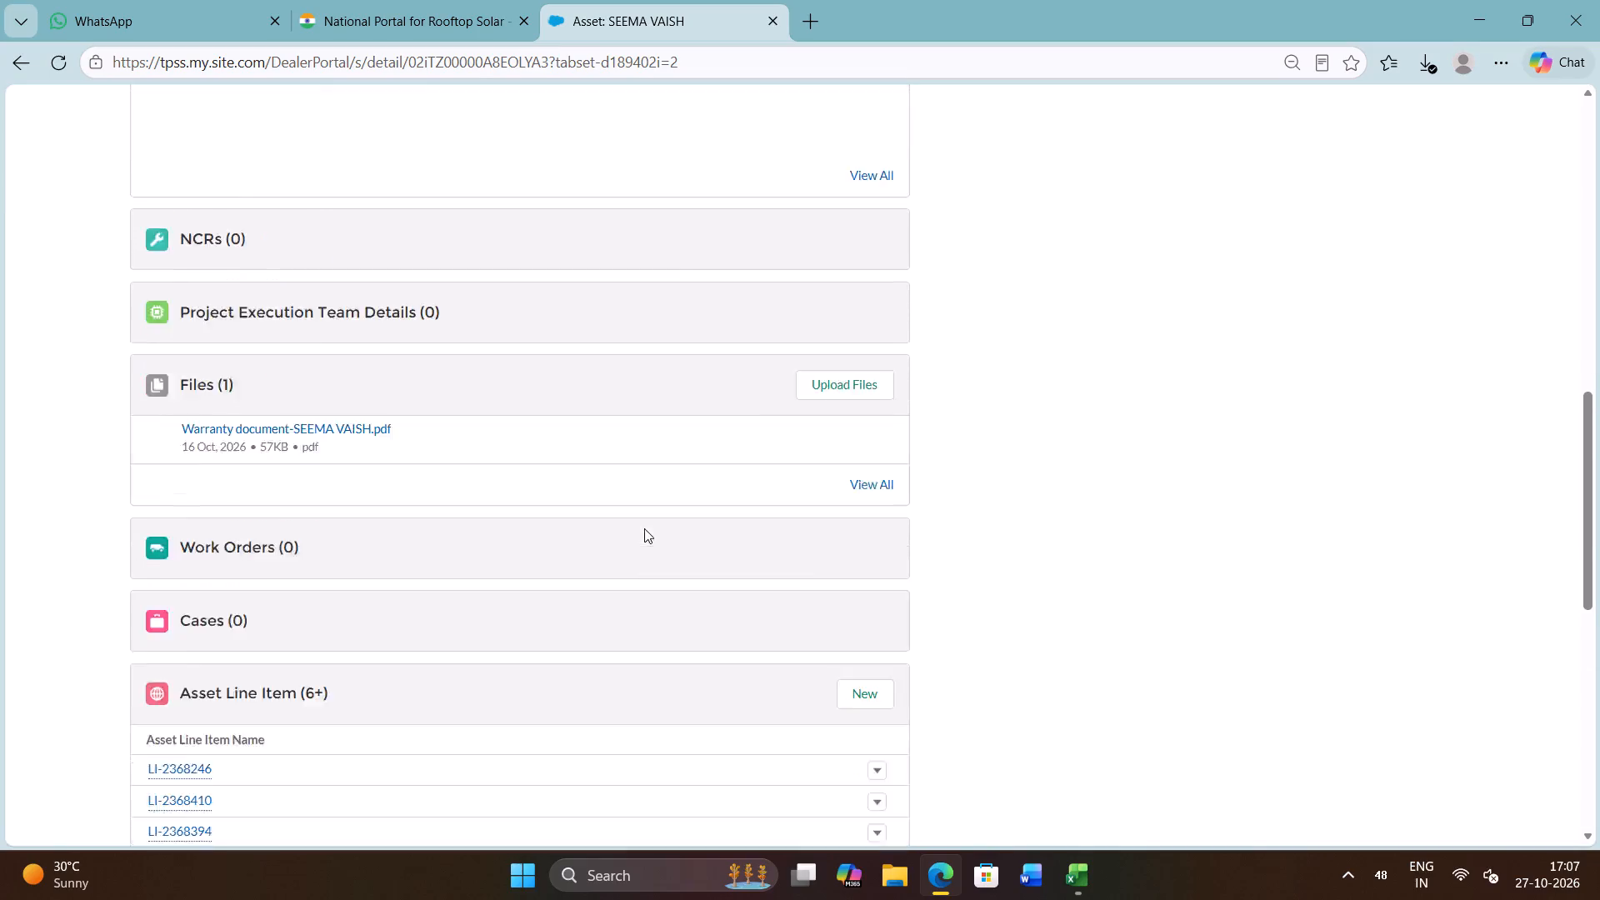
pyautogui.scroll(-1, 1173, 232)
pyautogui.scroll(16, 1178, 228)
# Search the dealer portal for "nath".
pyautogui.click(1364, 162)
pyautogui.click(1381, 163)
pyautogui.moveTo(1346, 164); pyautogui.dragTo(742, 250)
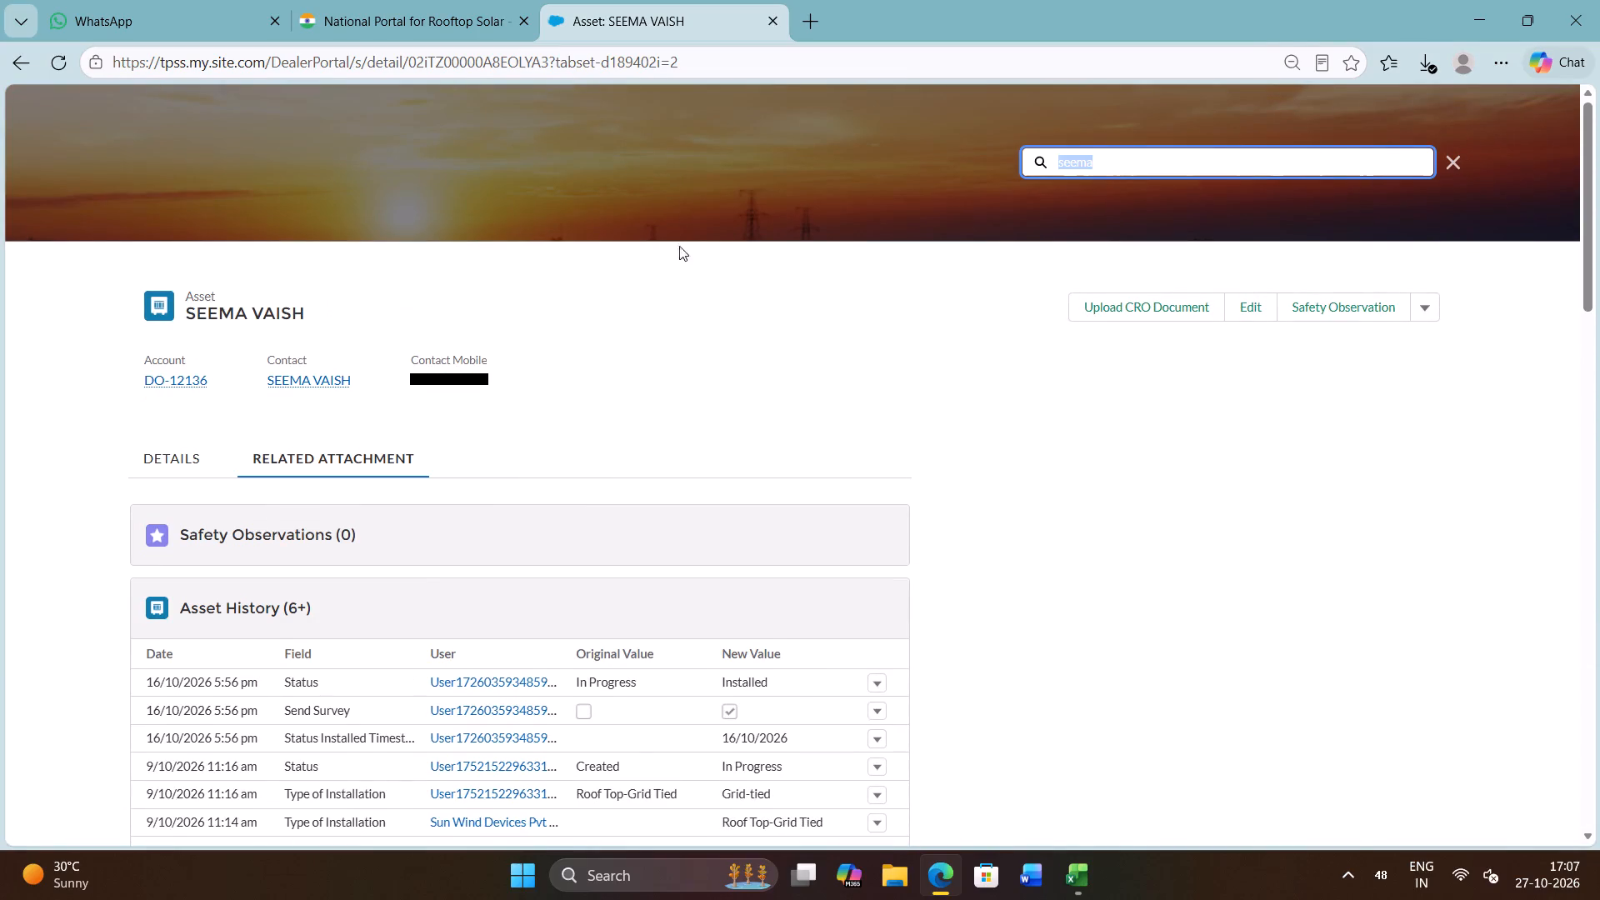
pyautogui.press('BackSpace')
pyautogui.write('nath \\')
pyautogui.press('BackSpace')
pyautogui.press('BackSpace')
pyautogui.press('Delete')
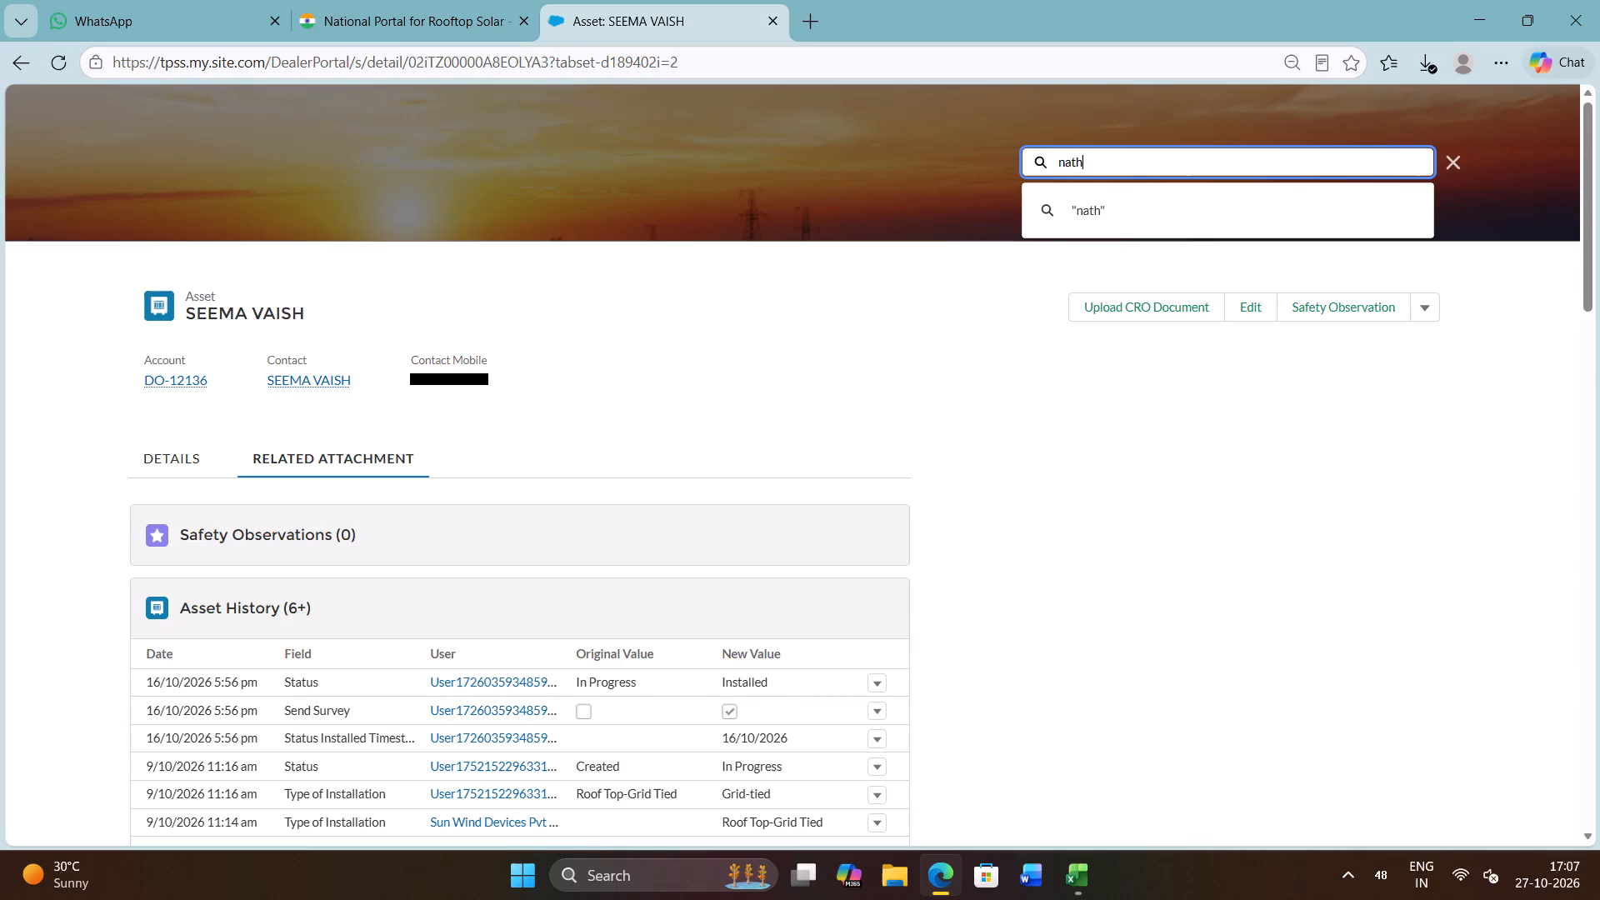
pyautogui.press('Return')
pyautogui.scroll(-6, 547, 546)
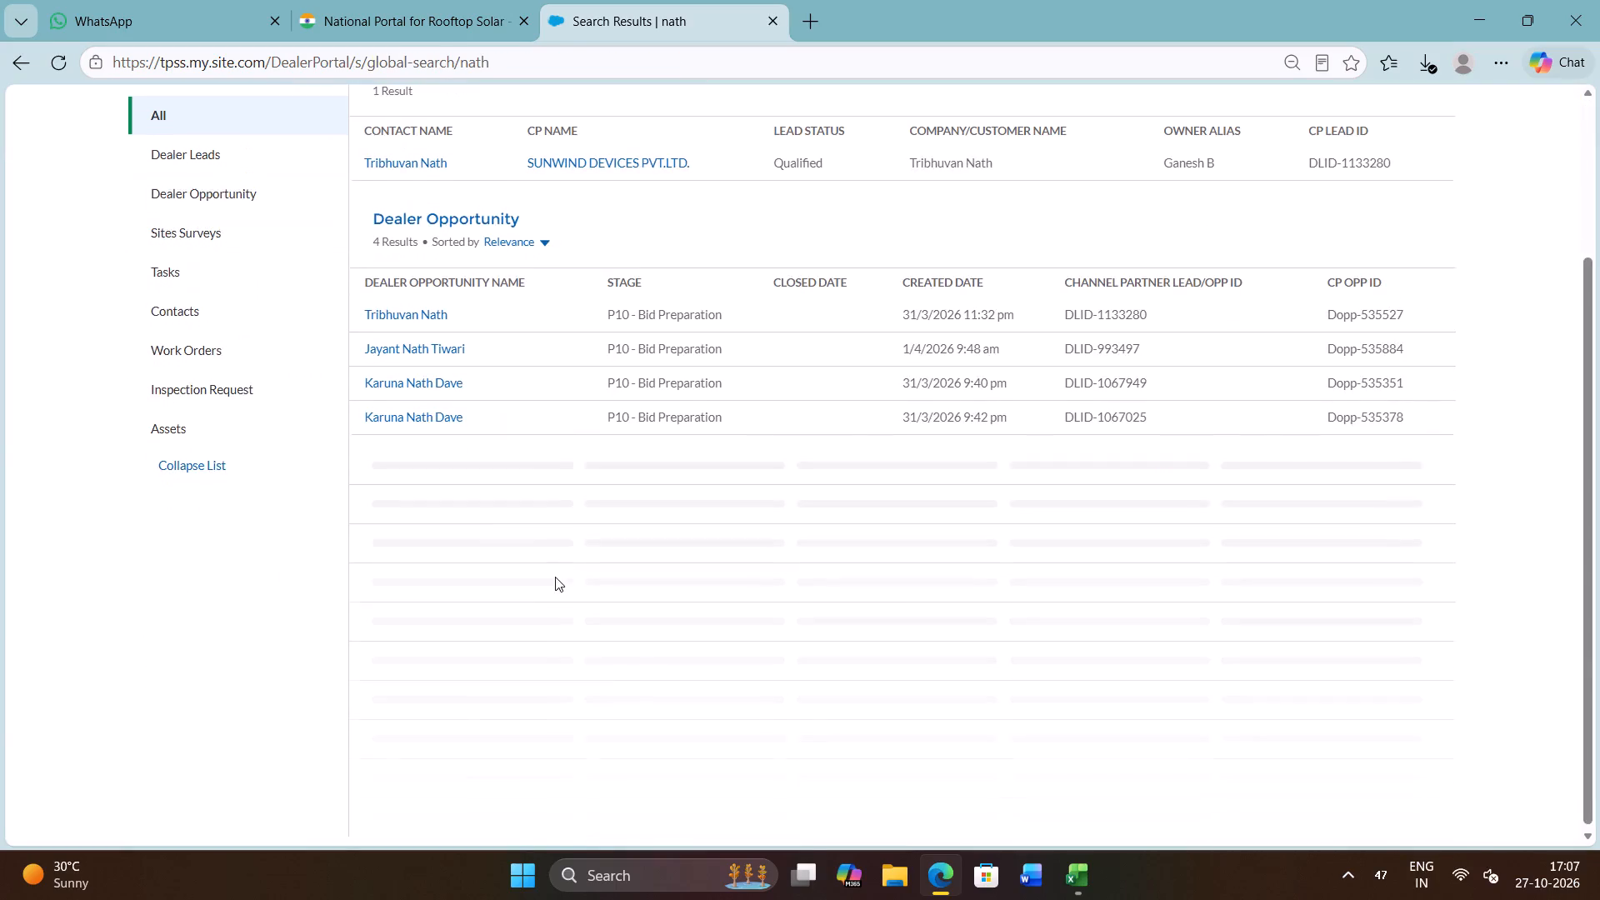
pyautogui.scroll(-5, 519, 567)
pyautogui.scroll(-5, 472, 669)
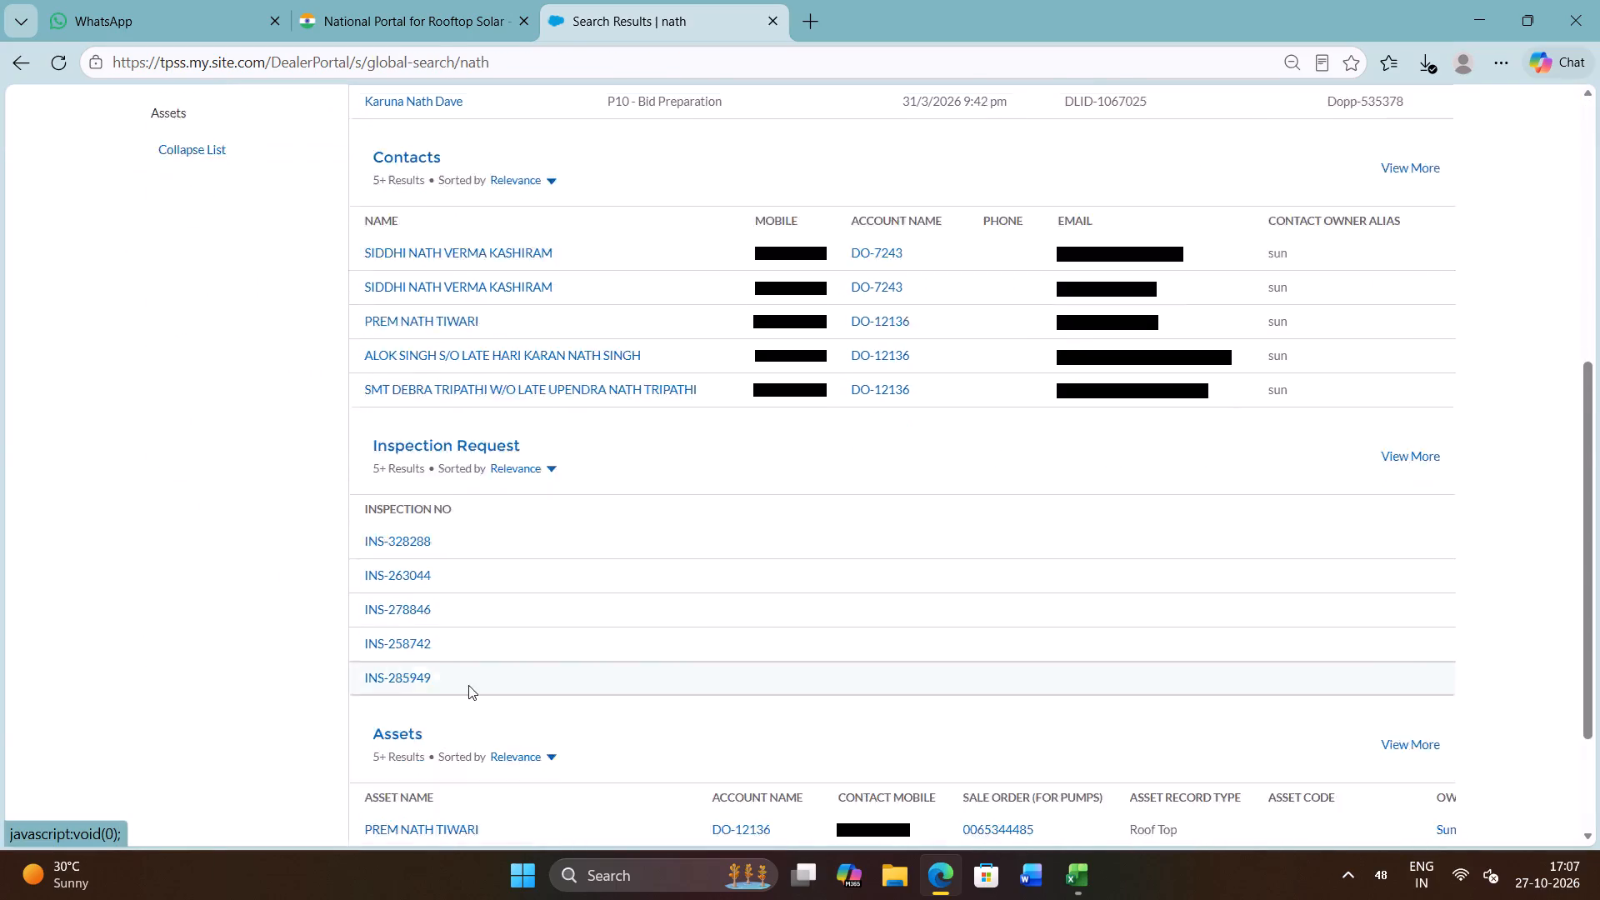
pyautogui.scroll(-1, 468, 685)
pyautogui.click(434, 649)
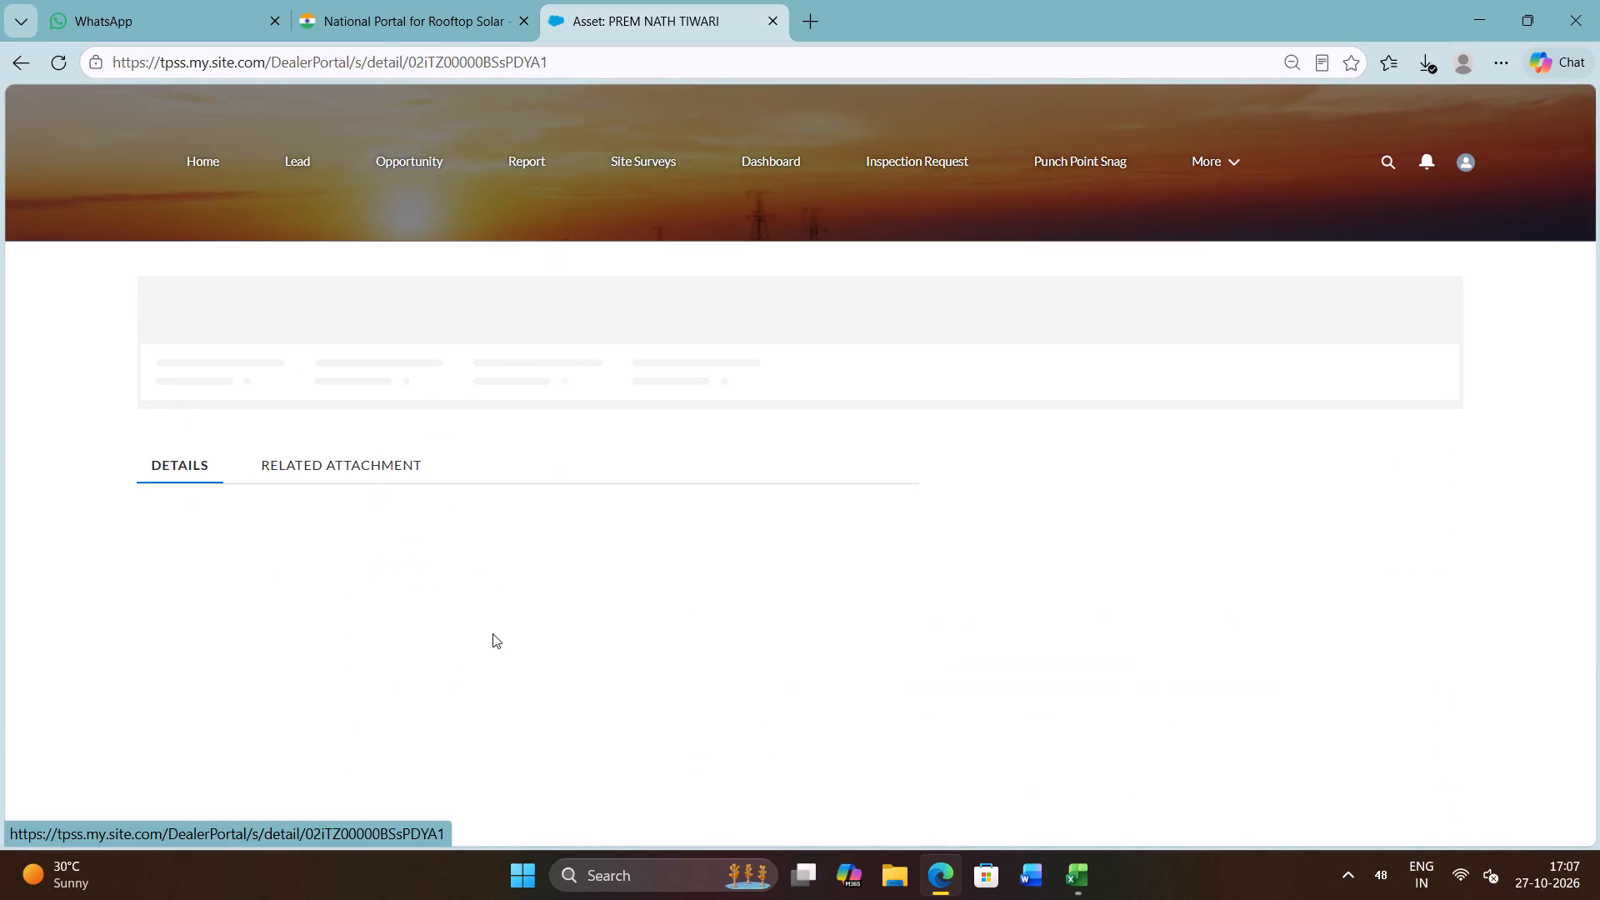
pyautogui.click(317, 458)
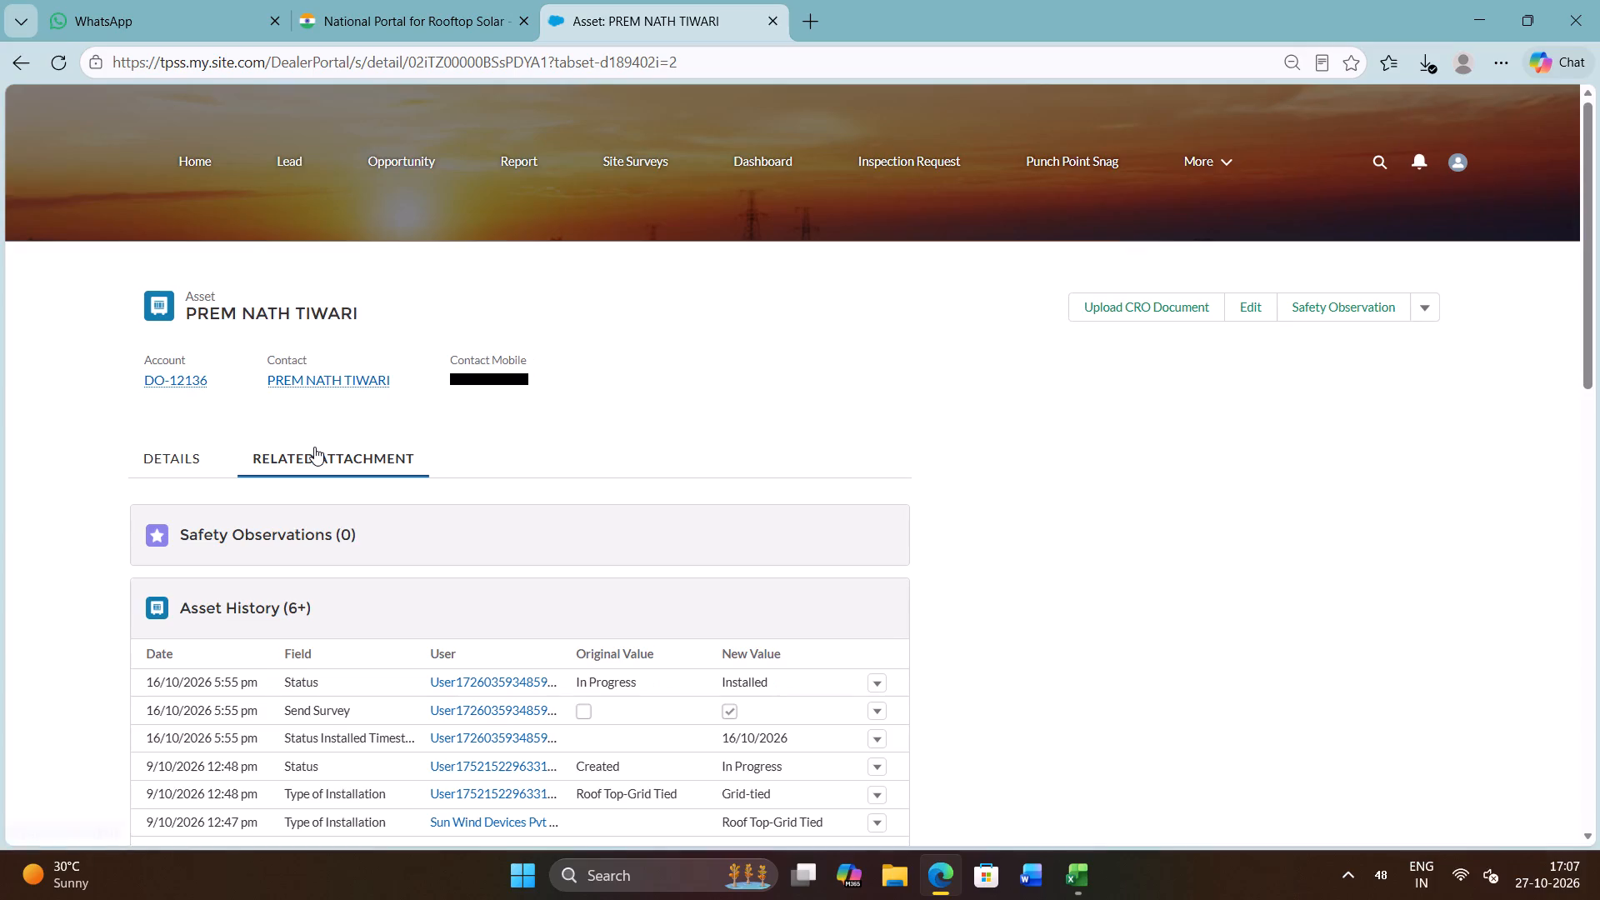
pyautogui.scroll(-6, 597, 495)
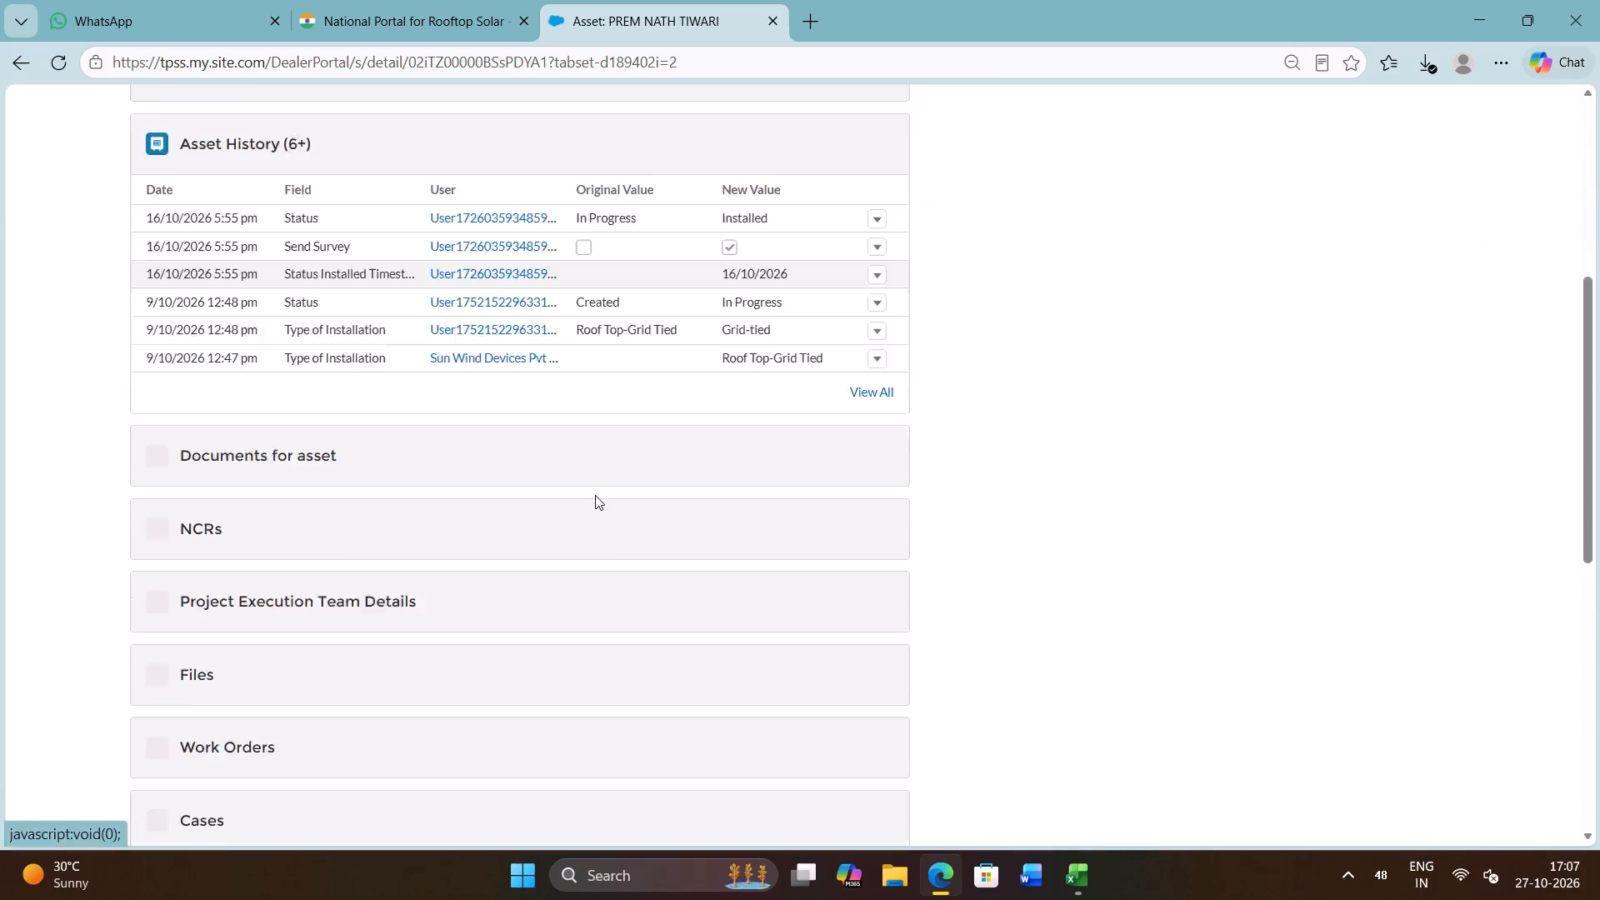
pyautogui.scroll(-5, 617, 521)
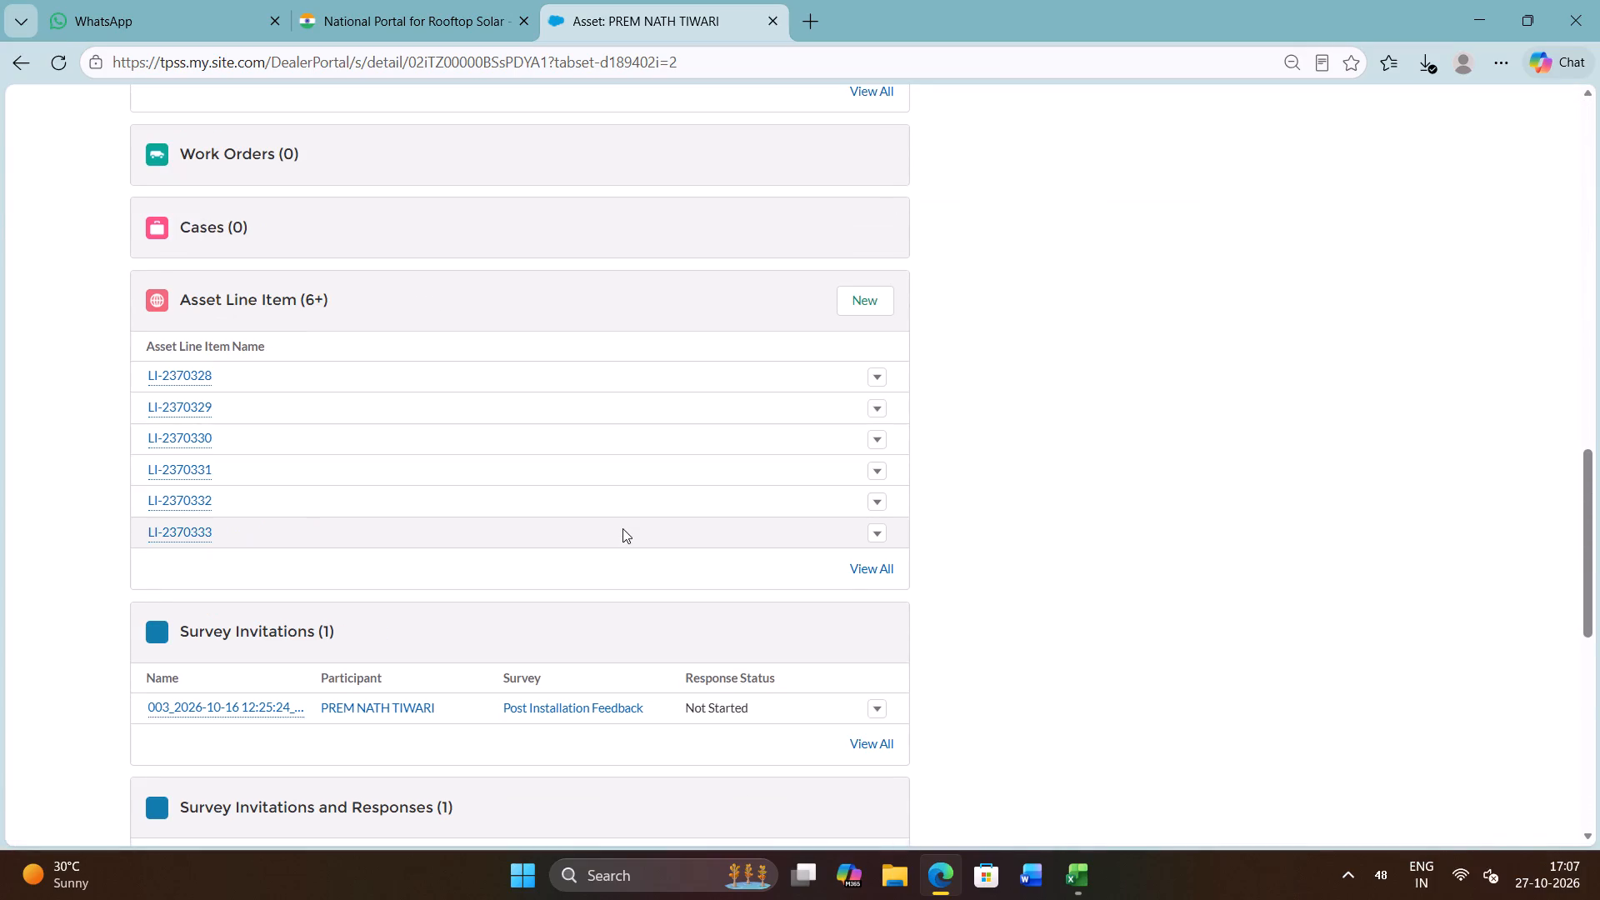
pyautogui.scroll(5, 547, 525)
pyautogui.scroll(-5, 547, 524)
pyautogui.scroll(3, 547, 524)
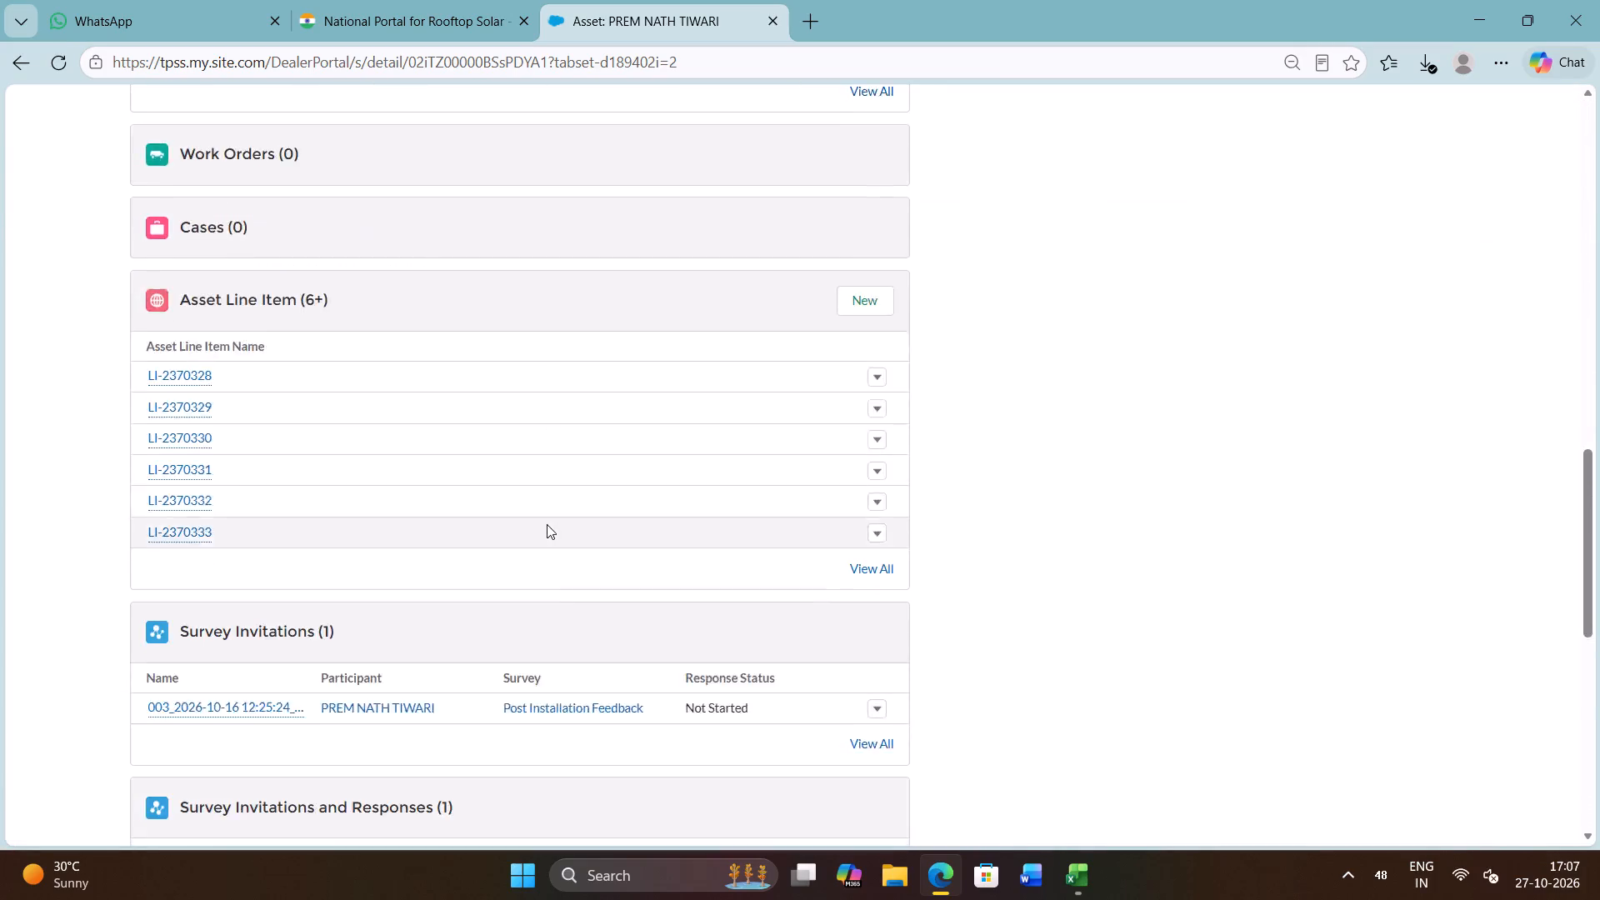
pyautogui.scroll(14, 547, 524)
# Search the dealer portal for "praveen".
pyautogui.click(1379, 161)
pyautogui.press('BackSpace')
pyautogui.press('BackSpace')
pyautogui.press('BackSpace')
pyautogui.press('BackSpace')
pyautogui.press('BackSpace')
pyautogui.press('BackSpace')
pyautogui.press('BackSpace')
pyautogui.press('BackSpace')
pyautogui.press('BackSpace')
pyautogui.press('BackSpace')
pyautogui.press('BackSpace')
pyautogui.press('BackSpace')
pyautogui.press('BackSpace')
pyautogui.press('BackSpace')
pyautogui.press('BackSpace')
pyautogui.press('BackSpace')
pyautogui.press('BackSpace')
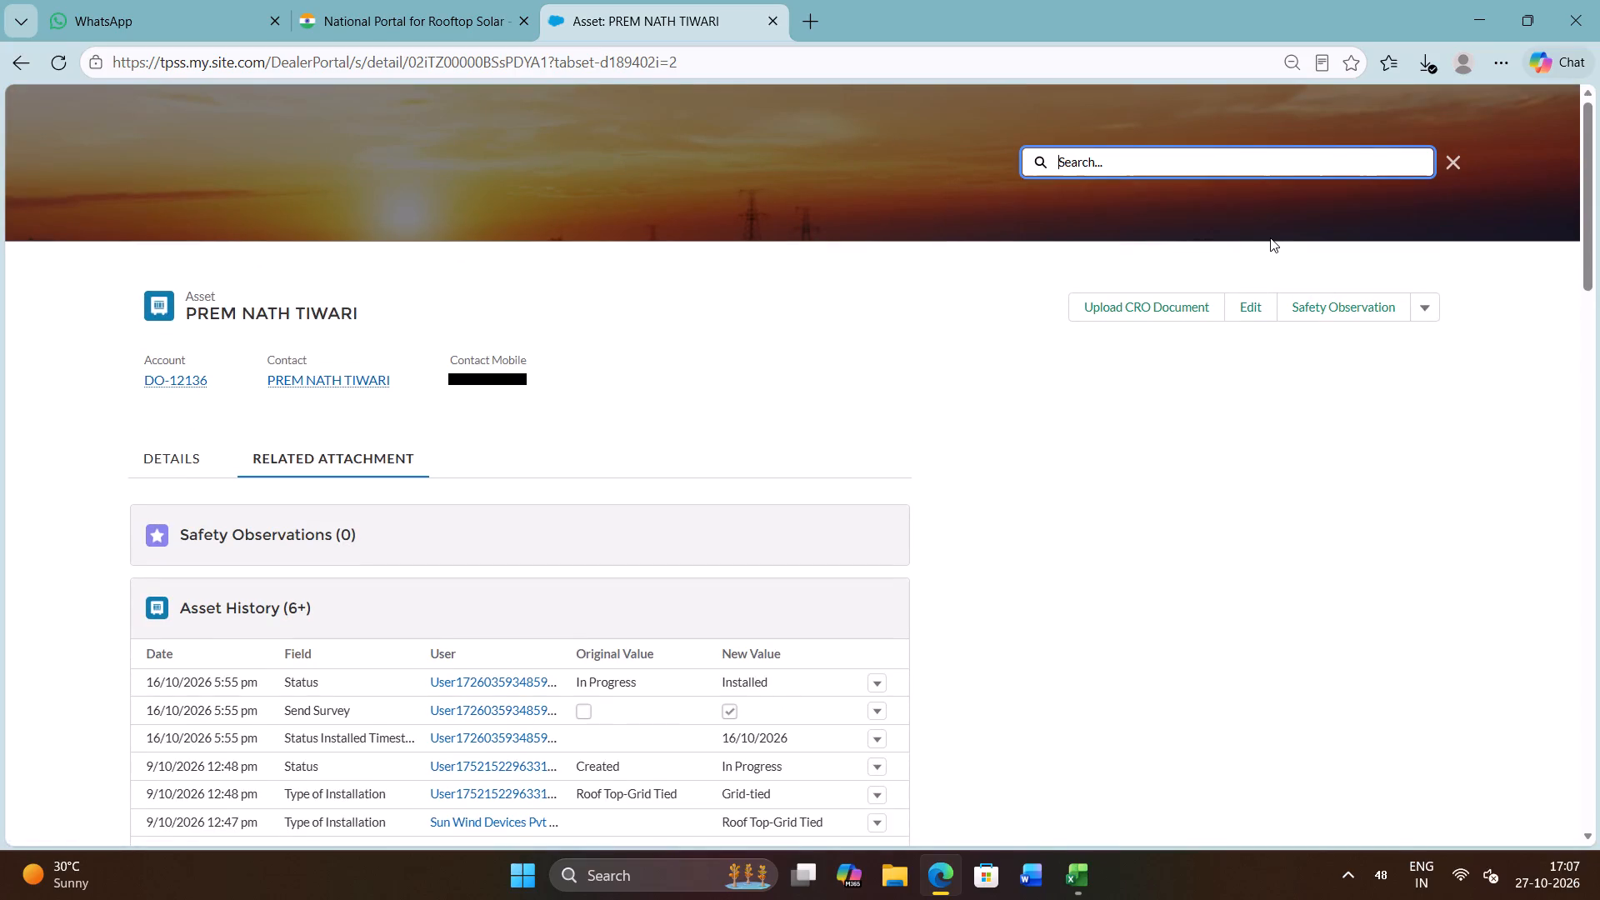
pyautogui.press('p')
pyautogui.write('ra')
pyautogui.write('veen')
pyautogui.press('Return')
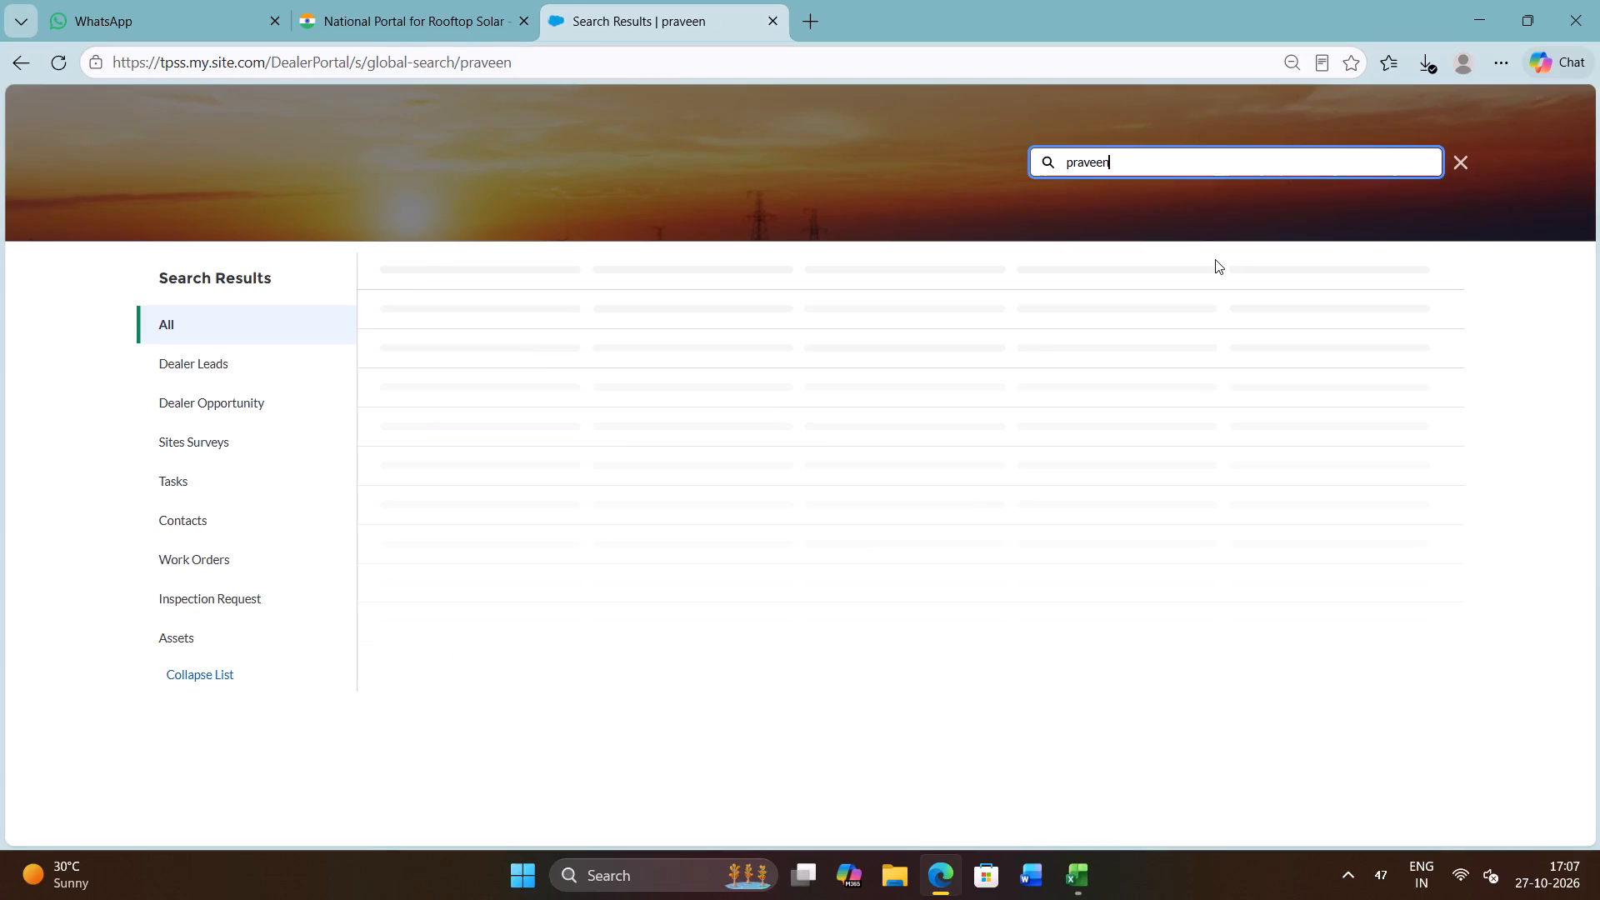
pyautogui.scroll(-12, 675, 534)
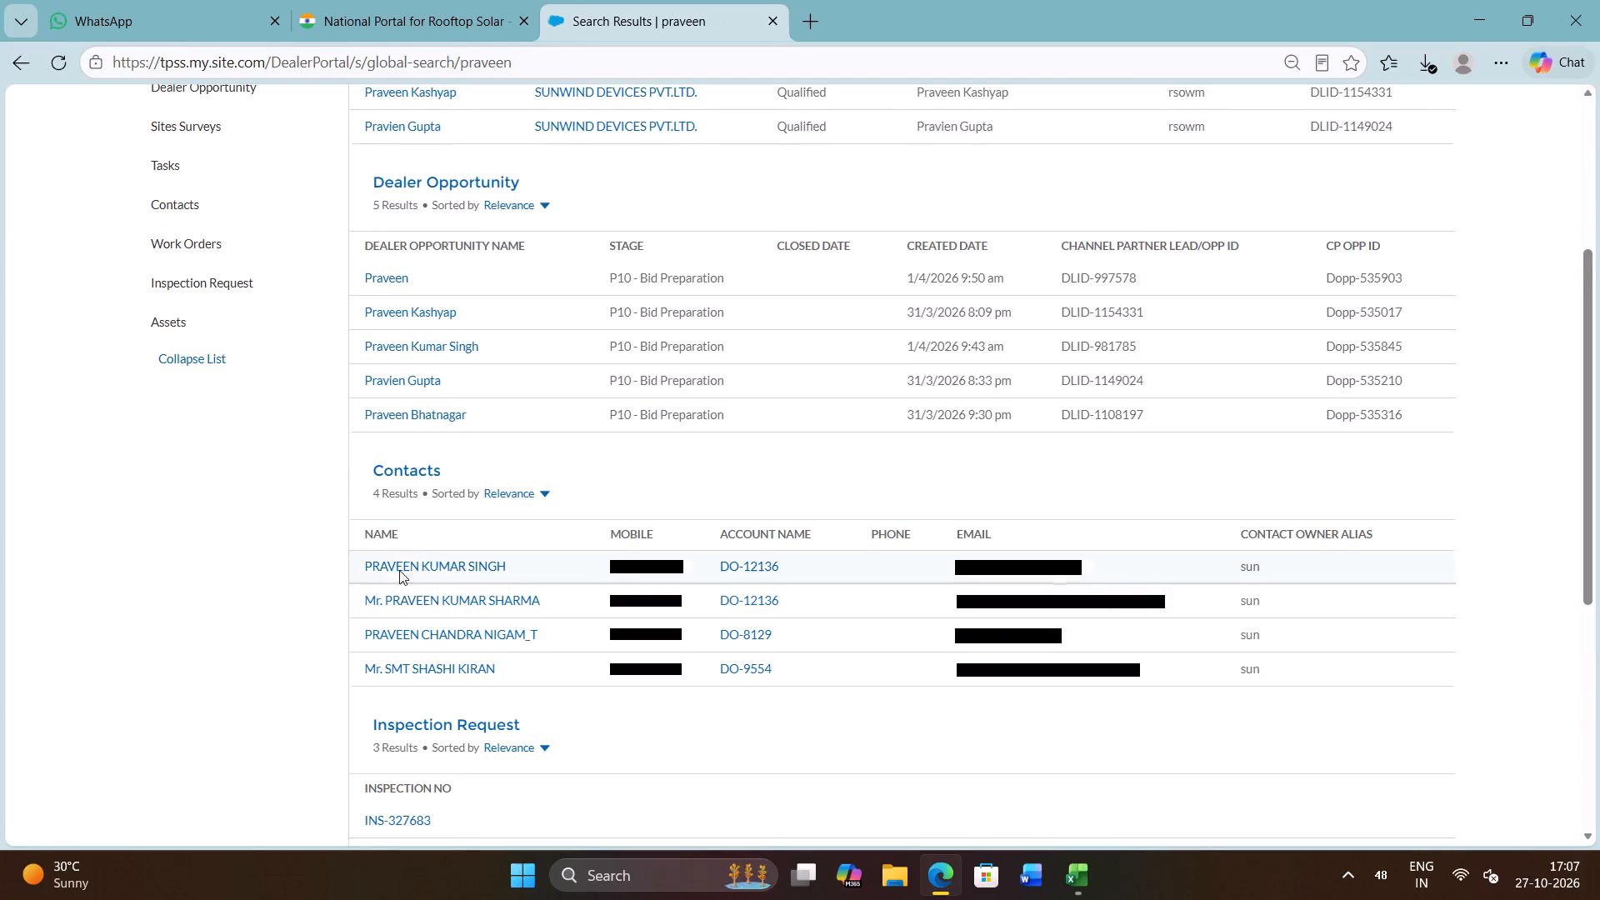
pyautogui.click(407, 559)
pyautogui.click(363, 478)
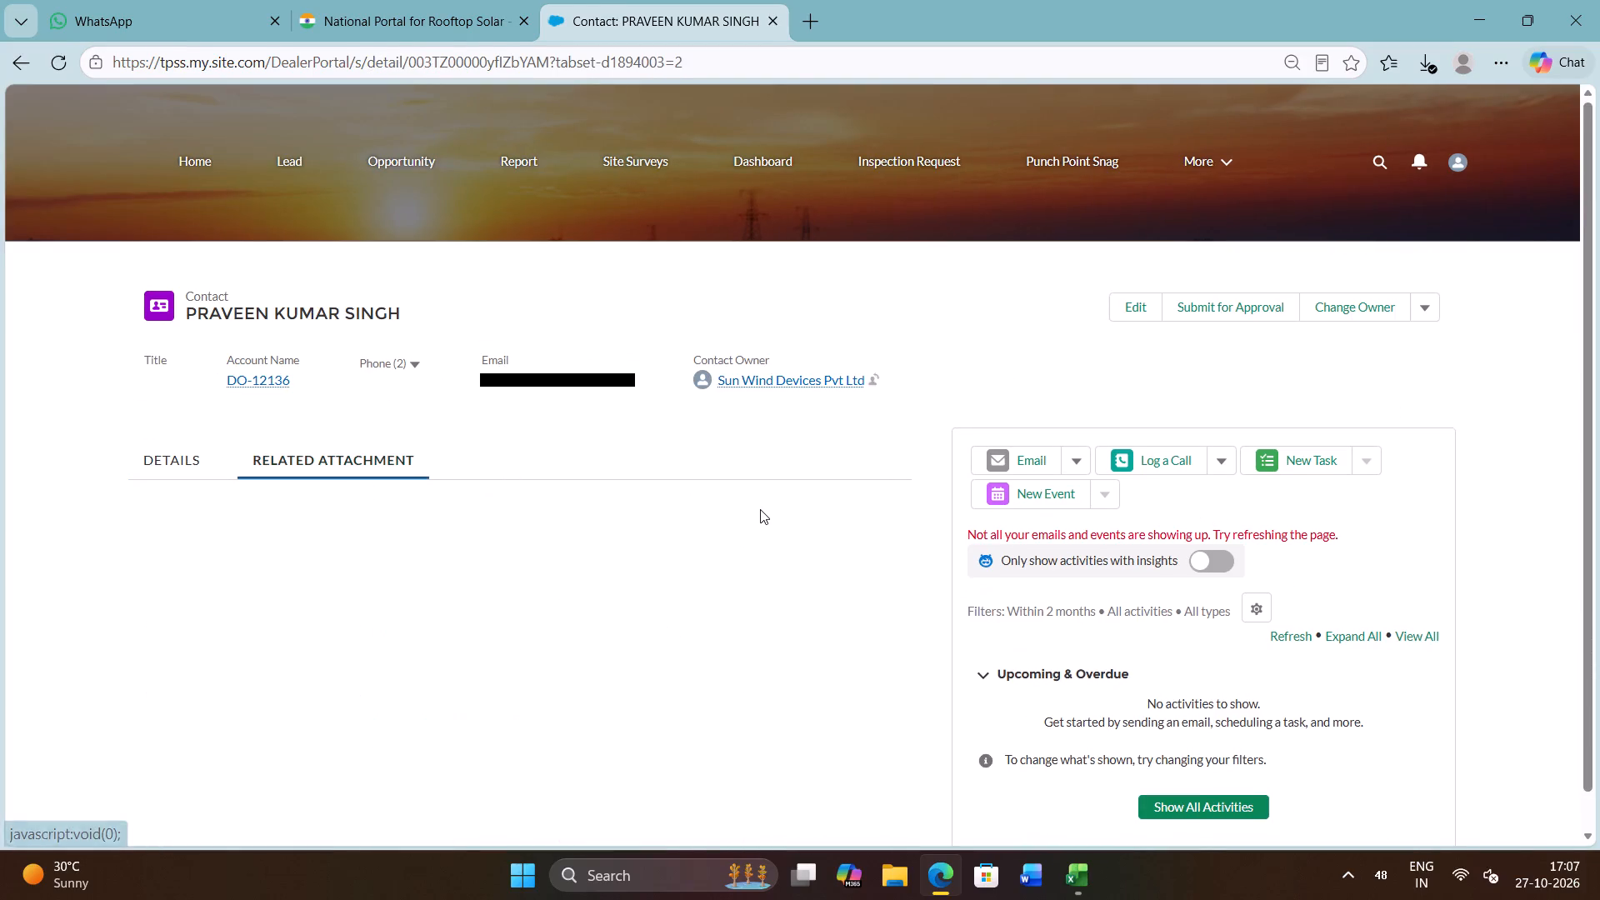
pyautogui.scroll(-6, 479, 491)
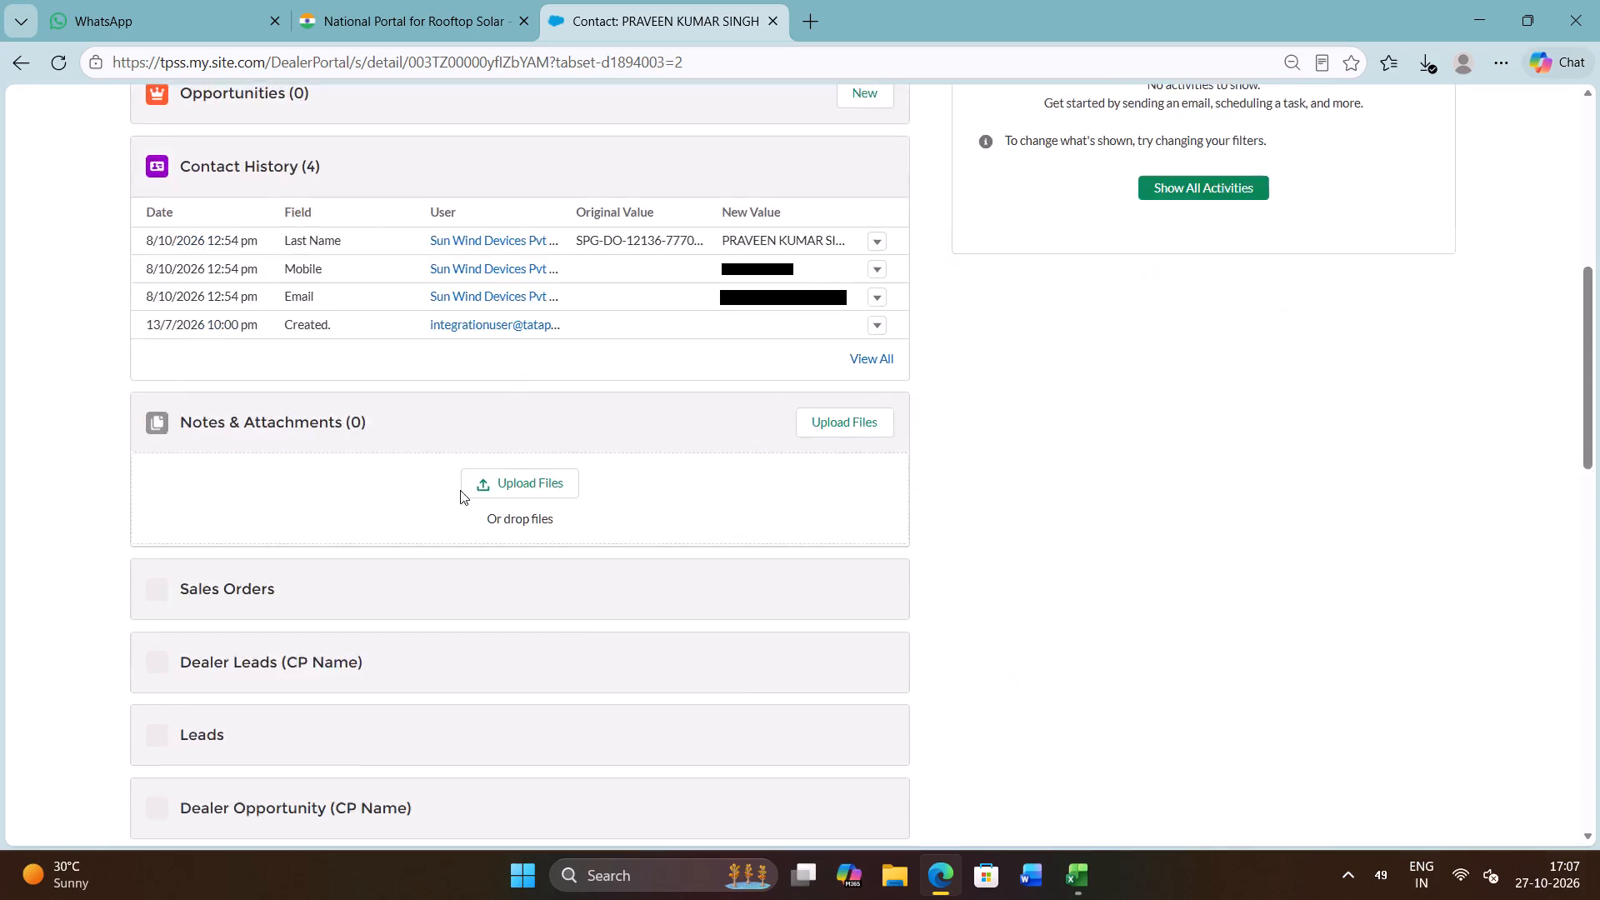
pyautogui.scroll(-5, 453, 491)
pyautogui.scroll(5, 459, 454)
pyautogui.scroll(9, 272, 486)
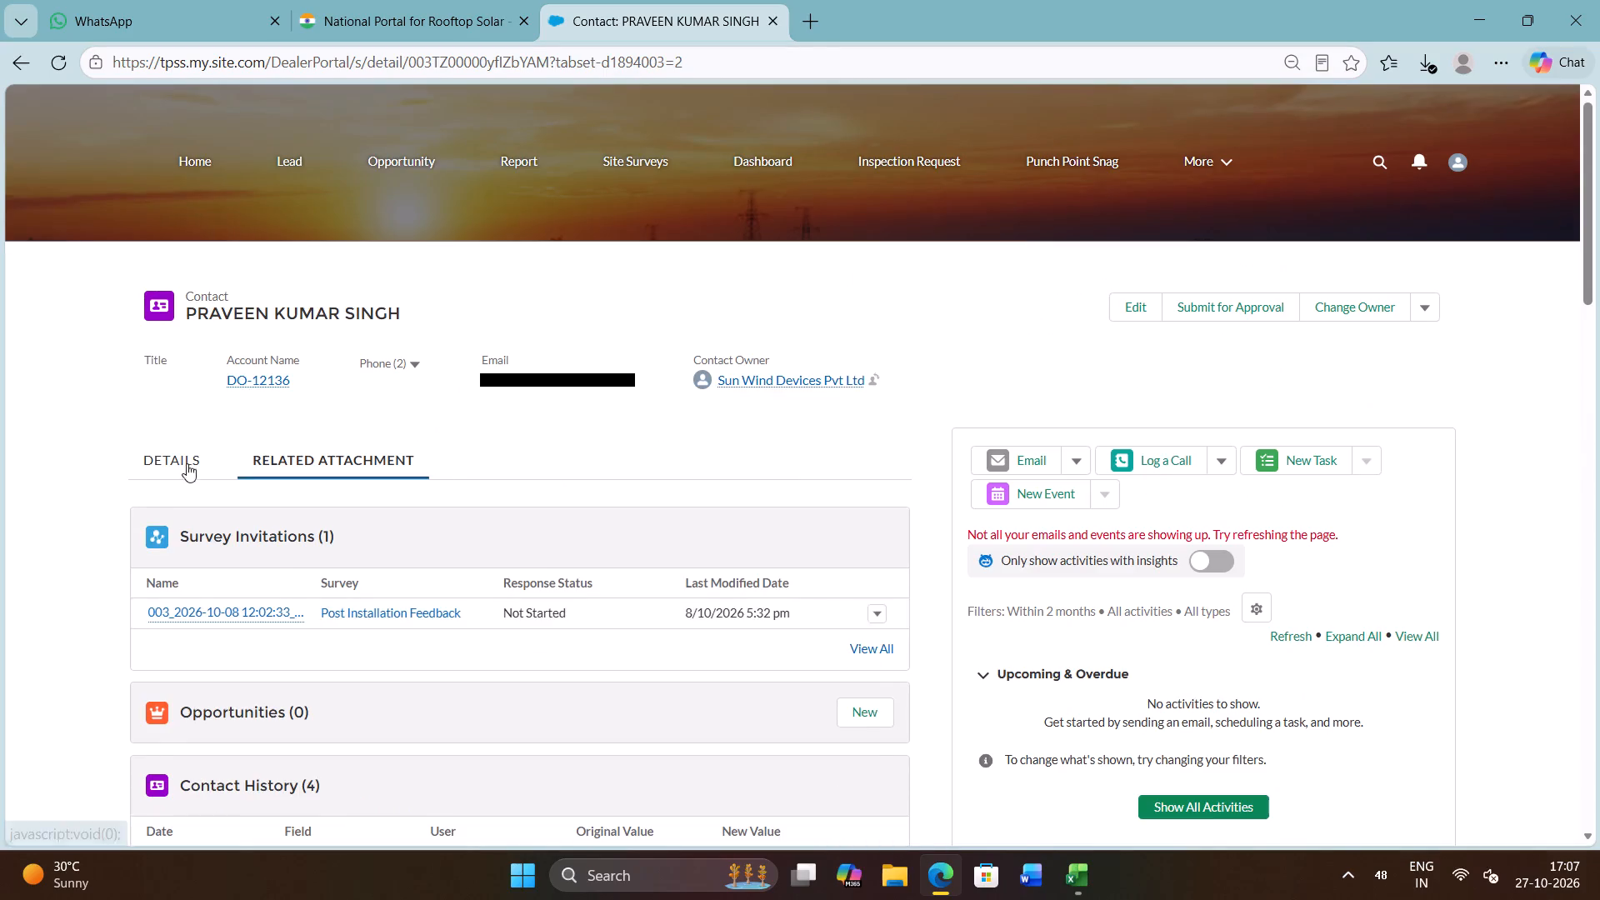
# Open the asset linked in the contact's details and examine its related attachments for warranty files.
pyautogui.click(181, 459)
pyautogui.click(179, 595)
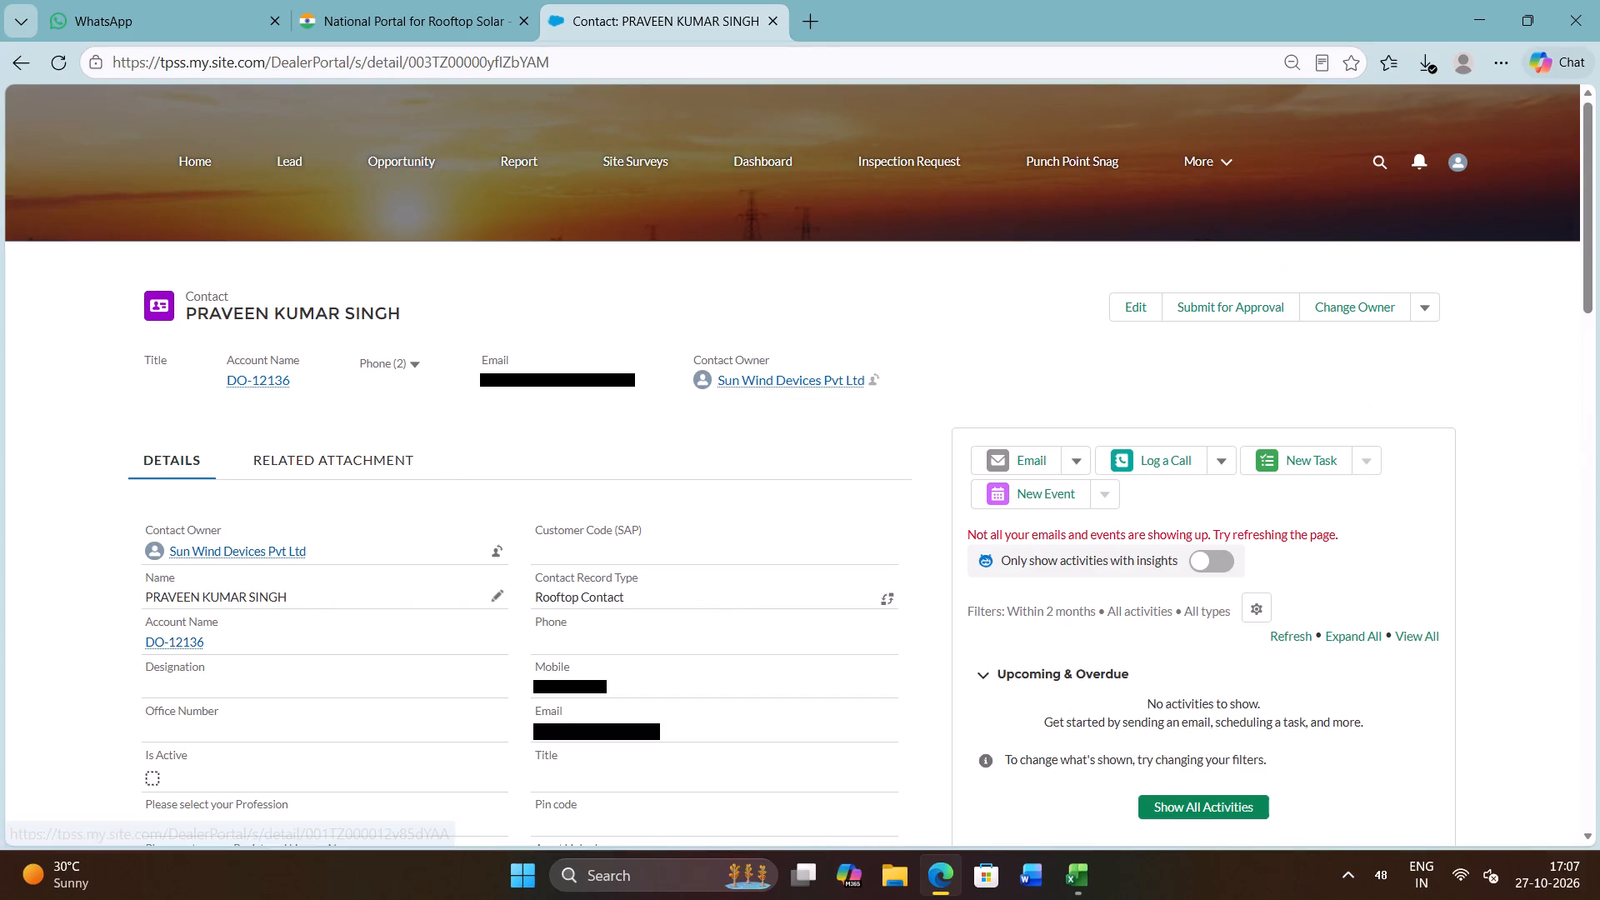
pyautogui.scroll(-3, 858, 717)
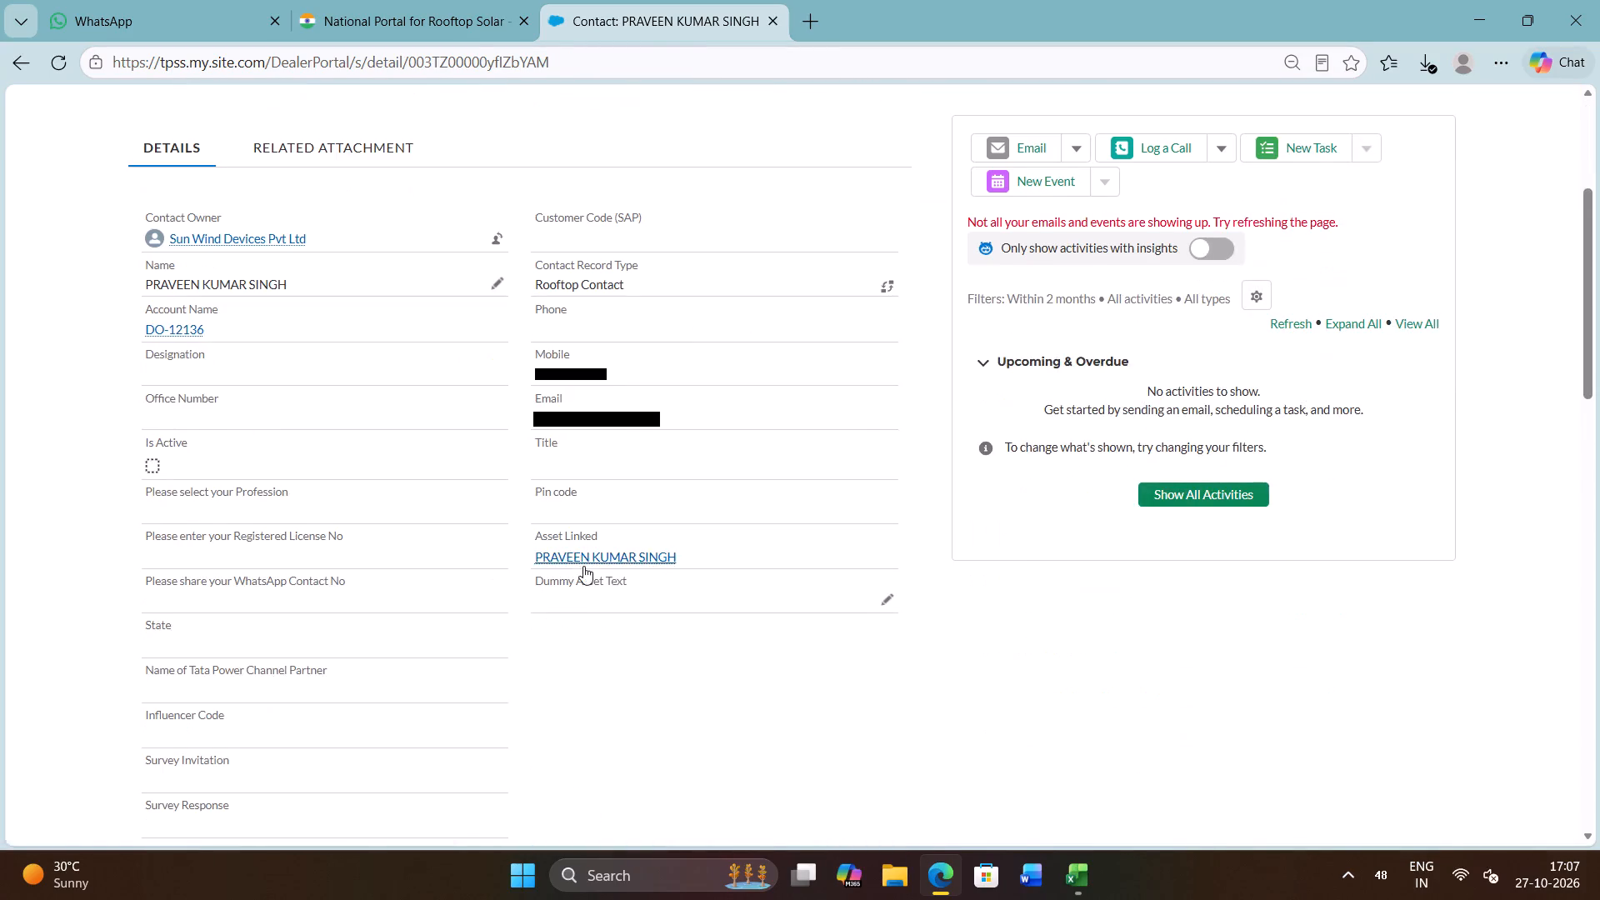
pyautogui.click(583, 566)
pyautogui.scroll(-1, 583, 566)
pyautogui.click(336, 476)
pyautogui.scroll(-8, 687, 672)
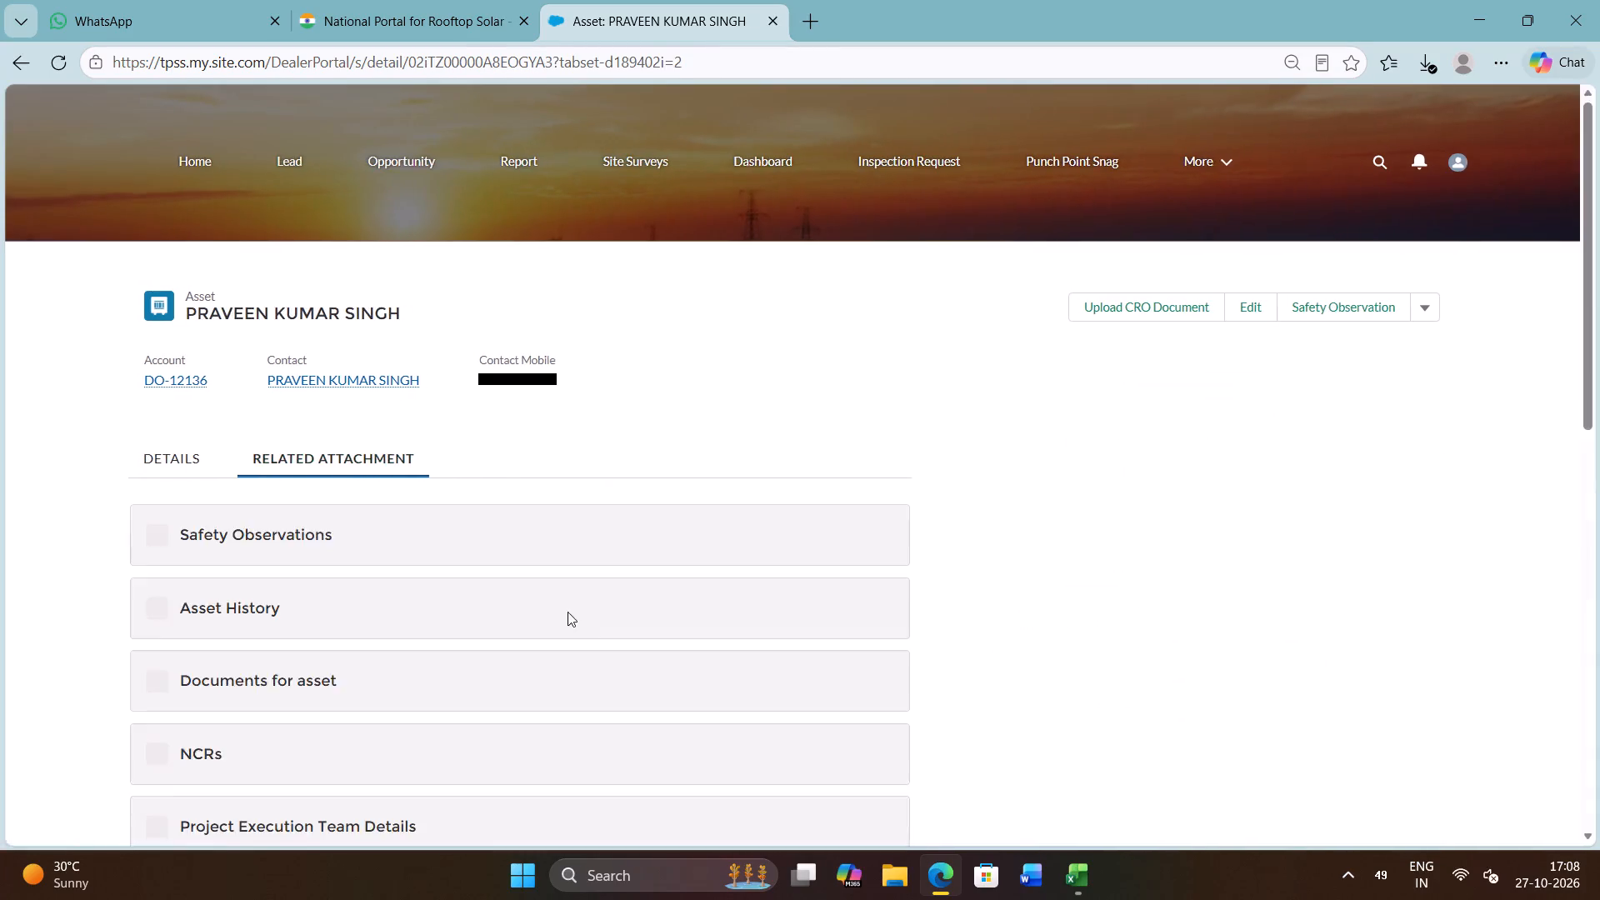
pyautogui.scroll(-8, 567, 612)
pyautogui.scroll(2, 936, 570)
pyautogui.scroll(-1, 927, 587)
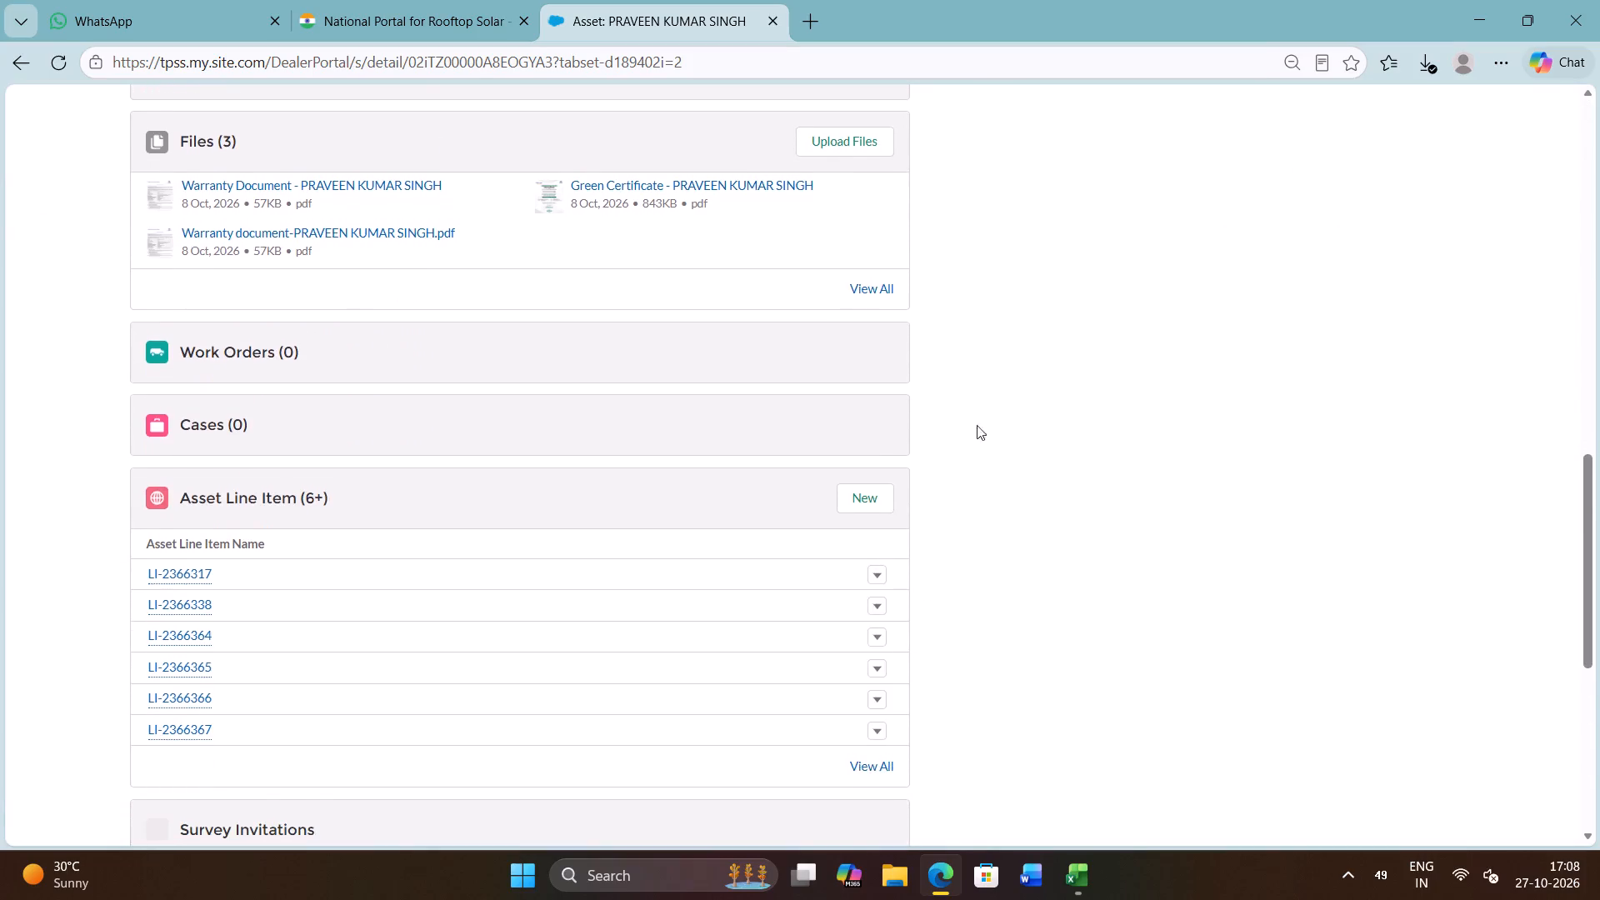
pyautogui.scroll(18, 1047, 423)
# Search the dealer portal for "shruti".
pyautogui.click(1368, 160)
pyautogui.click(1371, 164)
pyautogui.moveTo(1345, 164); pyautogui.dragTo(1107, 155)
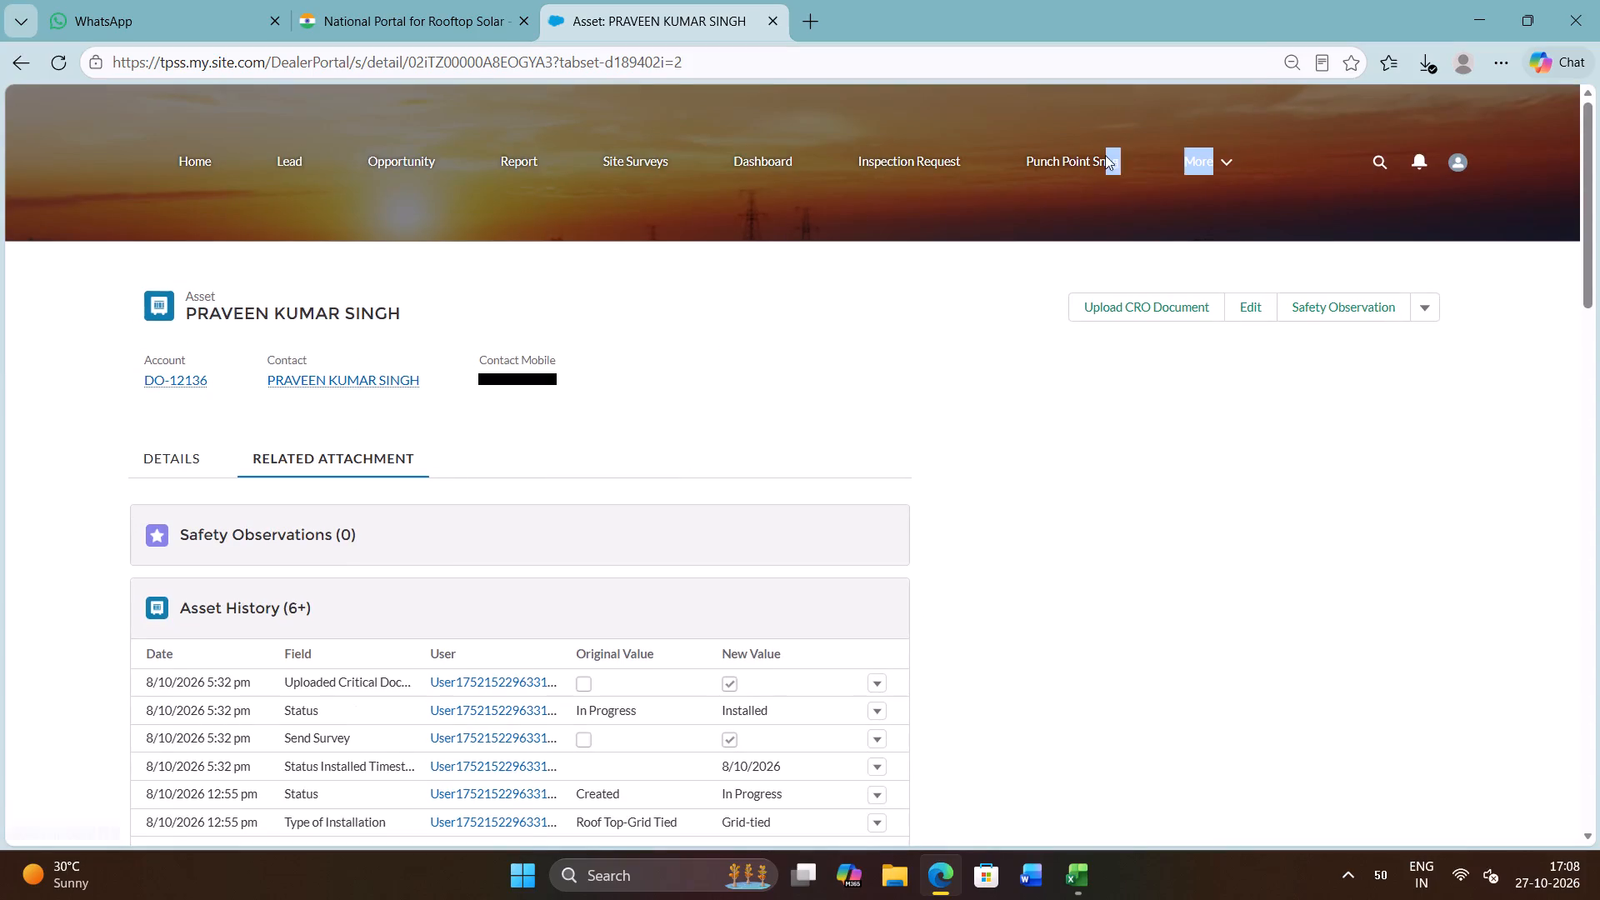
pyautogui.click(1381, 160)
pyautogui.moveTo(1381, 160); pyautogui.dragTo(494, 203)
pyautogui.press('BackSpace')
pyautogui.write('shr')
pyautogui.write('uti')
pyautogui.press('Return')
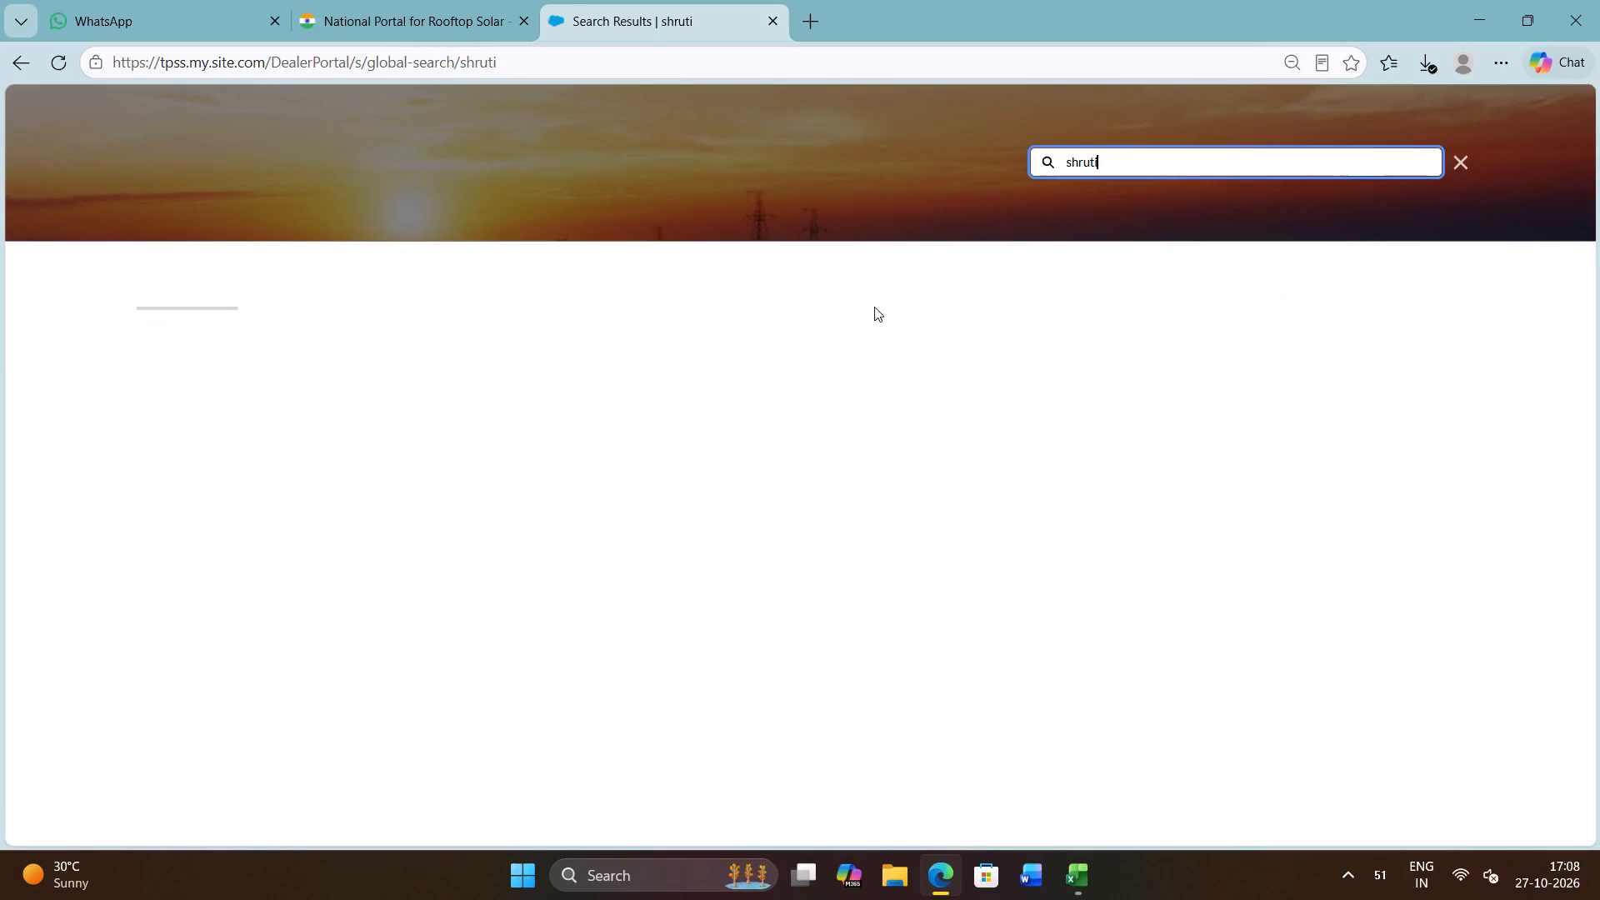
# Open the matching asset and examine its related attachments for a warranty file.
pyautogui.scroll(-7, 517, 562)
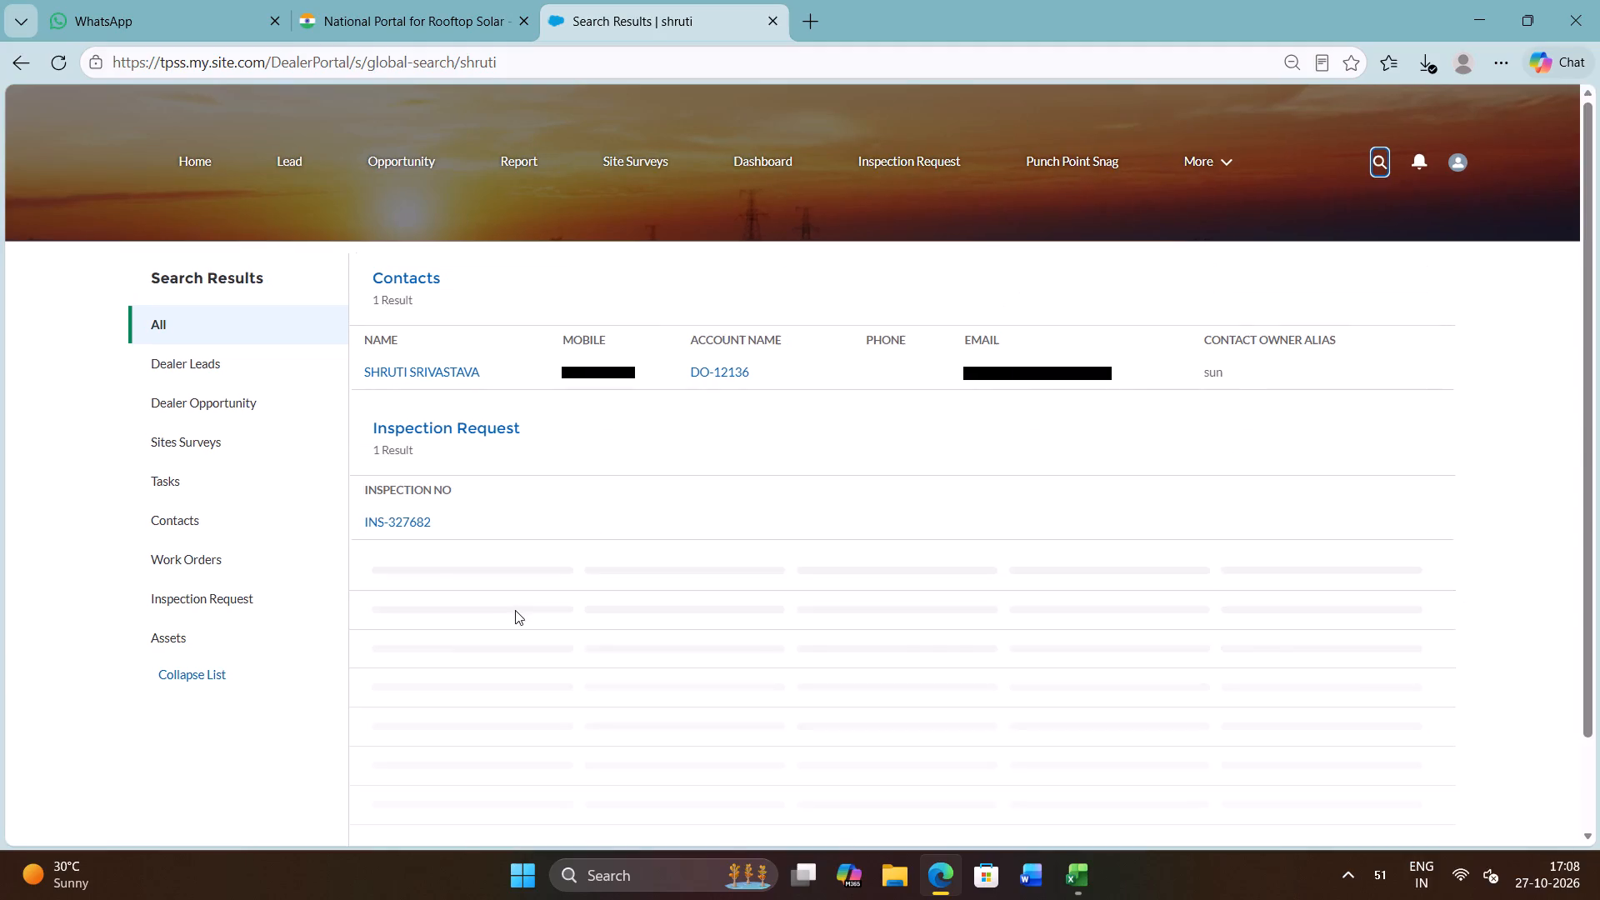
pyautogui.scroll(-6, 523, 625)
pyautogui.click(421, 680)
pyautogui.click(422, 676)
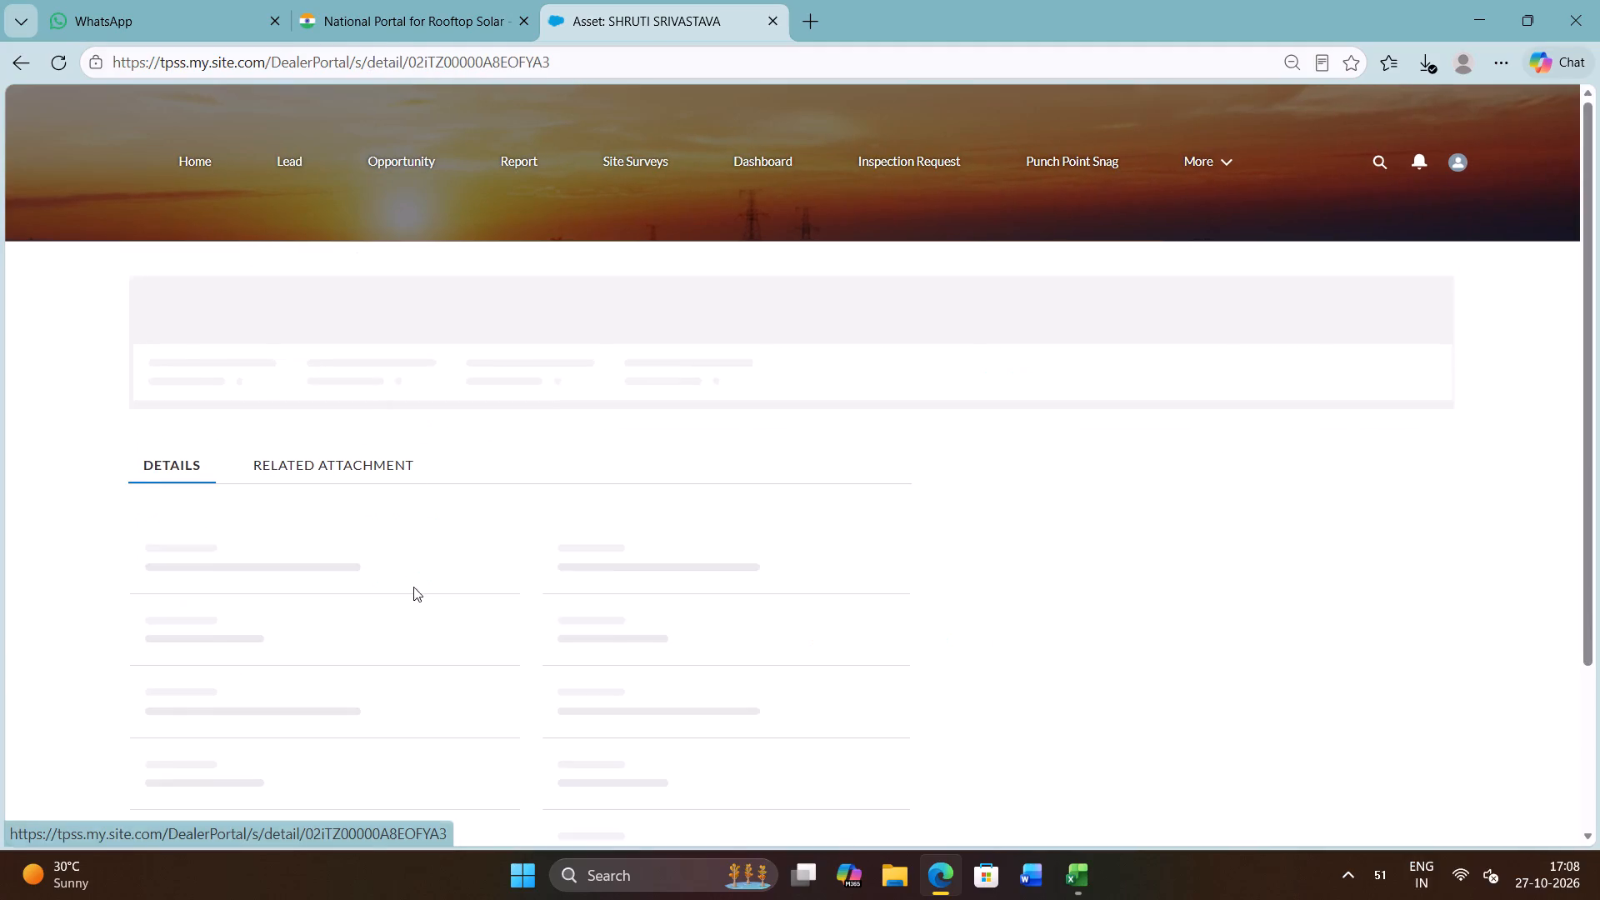
pyautogui.click(332, 446)
pyautogui.scroll(-5, 474, 538)
pyautogui.scroll(-2, 1012, 517)
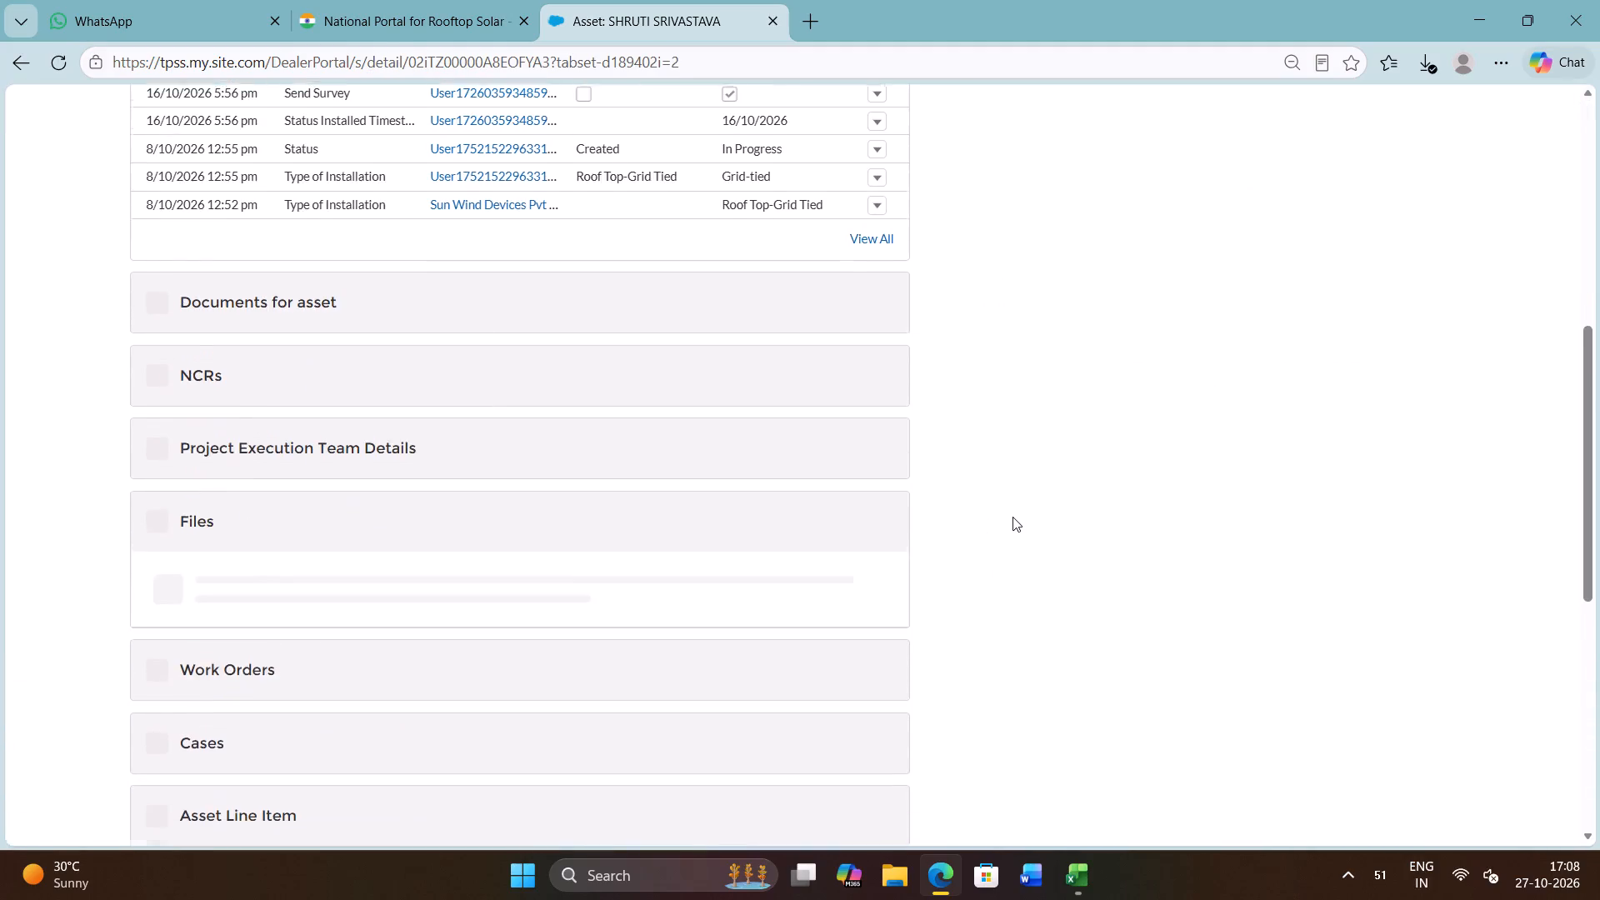
pyautogui.scroll(-1, 1012, 517)
pyautogui.scroll(15, 1057, 504)
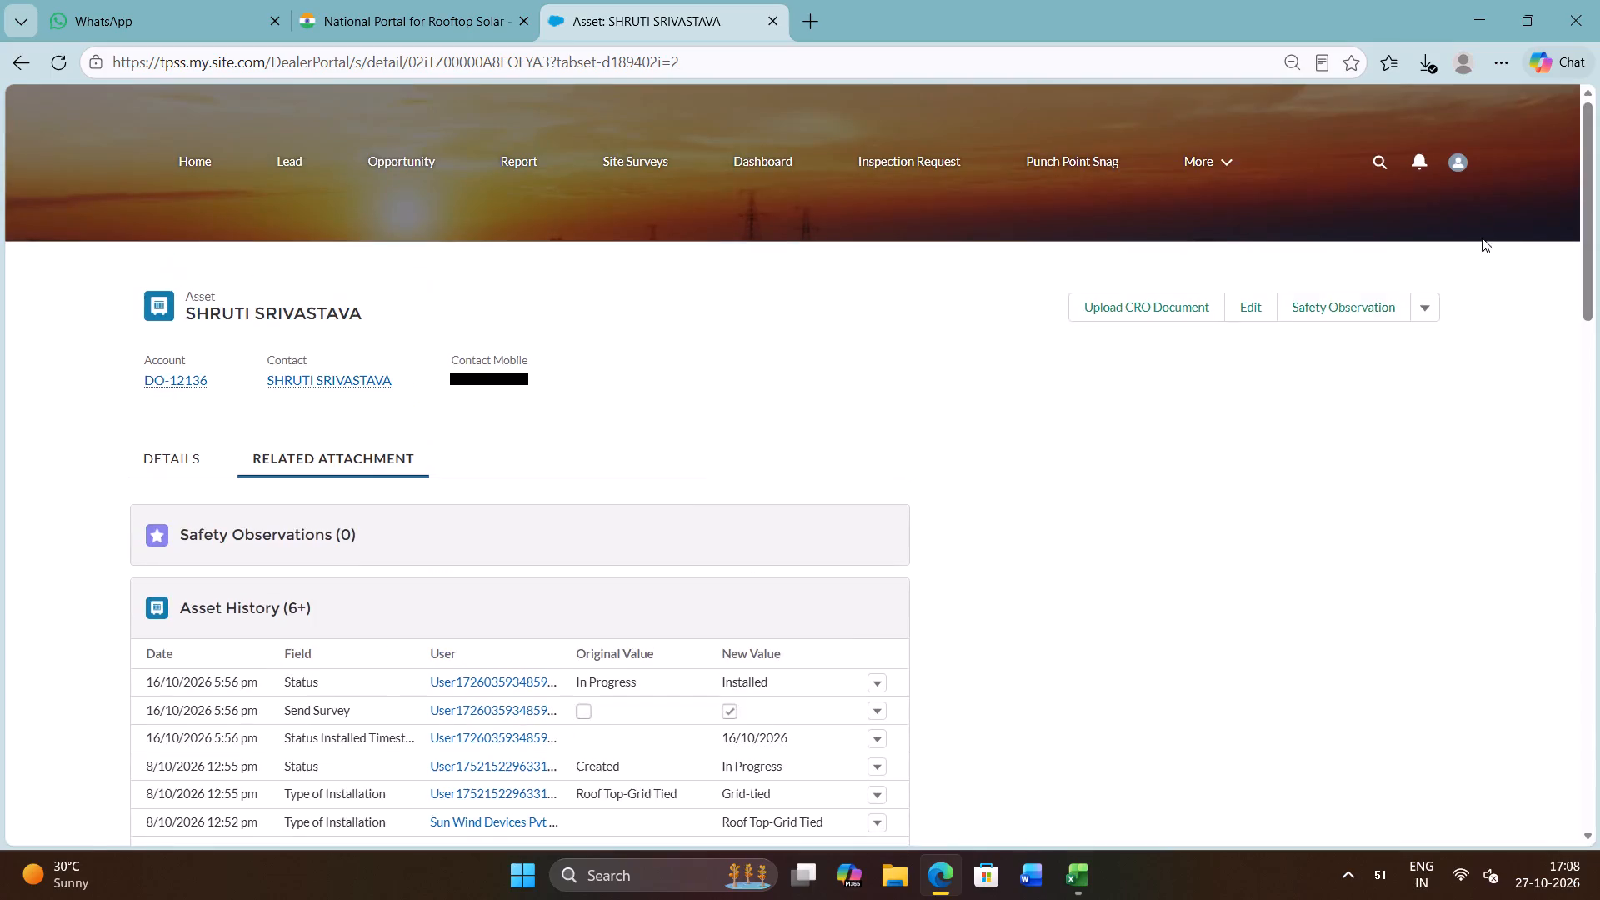
pyautogui.scroll(4, 1482, 237)
# Search the dealer portal for "akanksha".
pyautogui.click(1382, 165)
pyautogui.moveTo(1350, 160); pyautogui.dragTo(743, 178)
pyautogui.press('BackSpace')
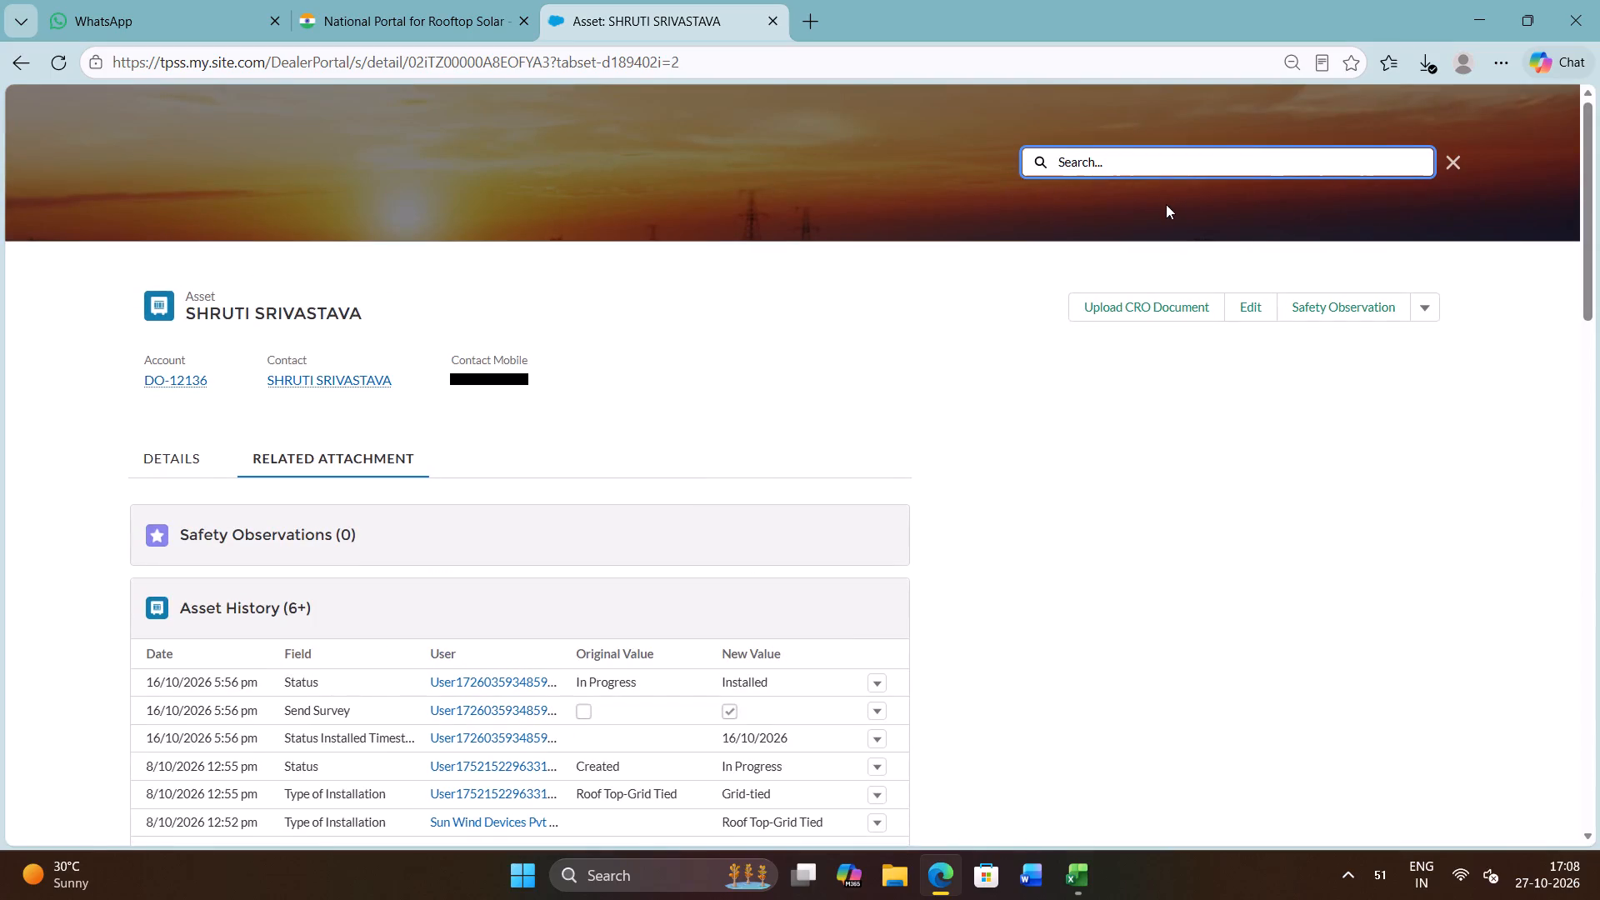
pyautogui.write('aka')
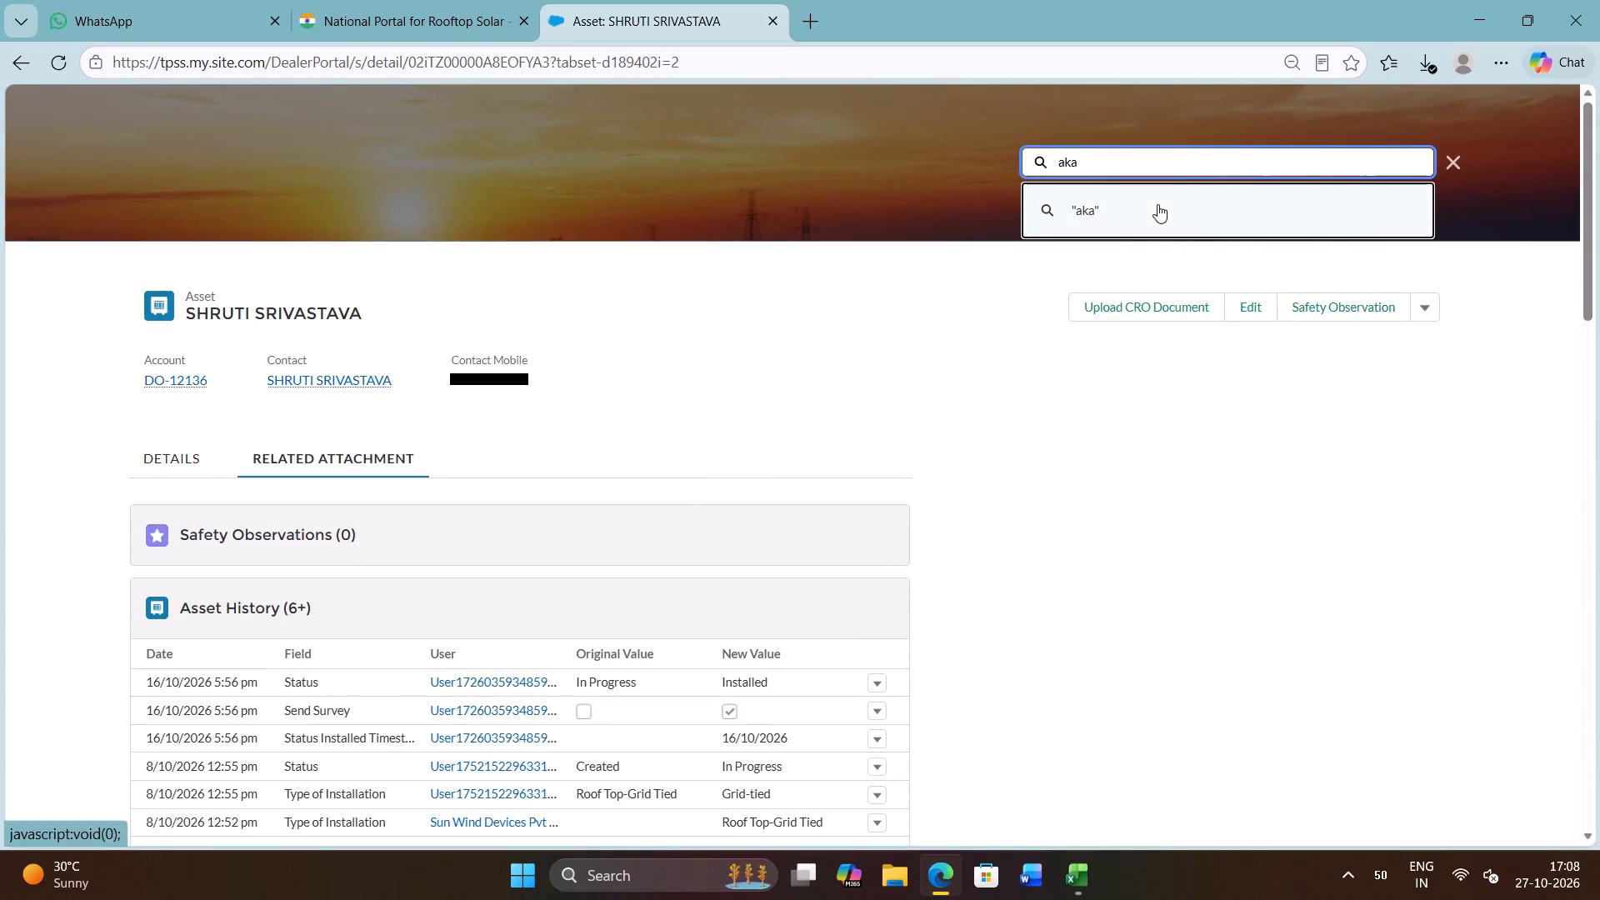
pyautogui.press('BackSpace')
pyautogui.press('a')
pyautogui.write('nkh')
pyautogui.press('BackSpace')
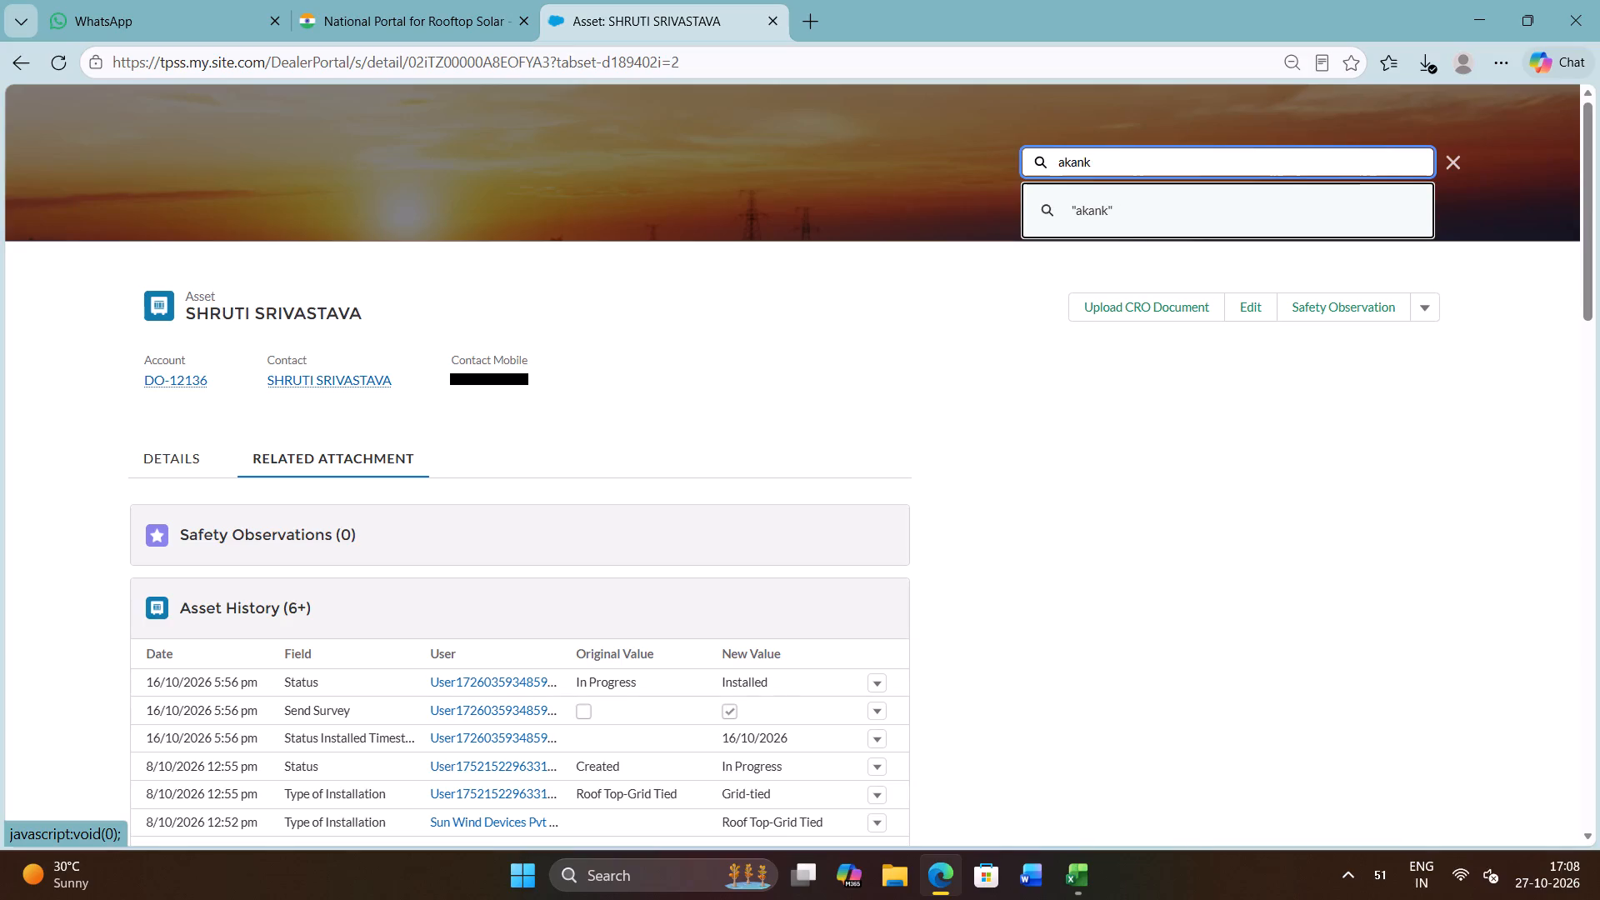
pyautogui.press('s')
pyautogui.write('ha')
pyautogui.press('Return')
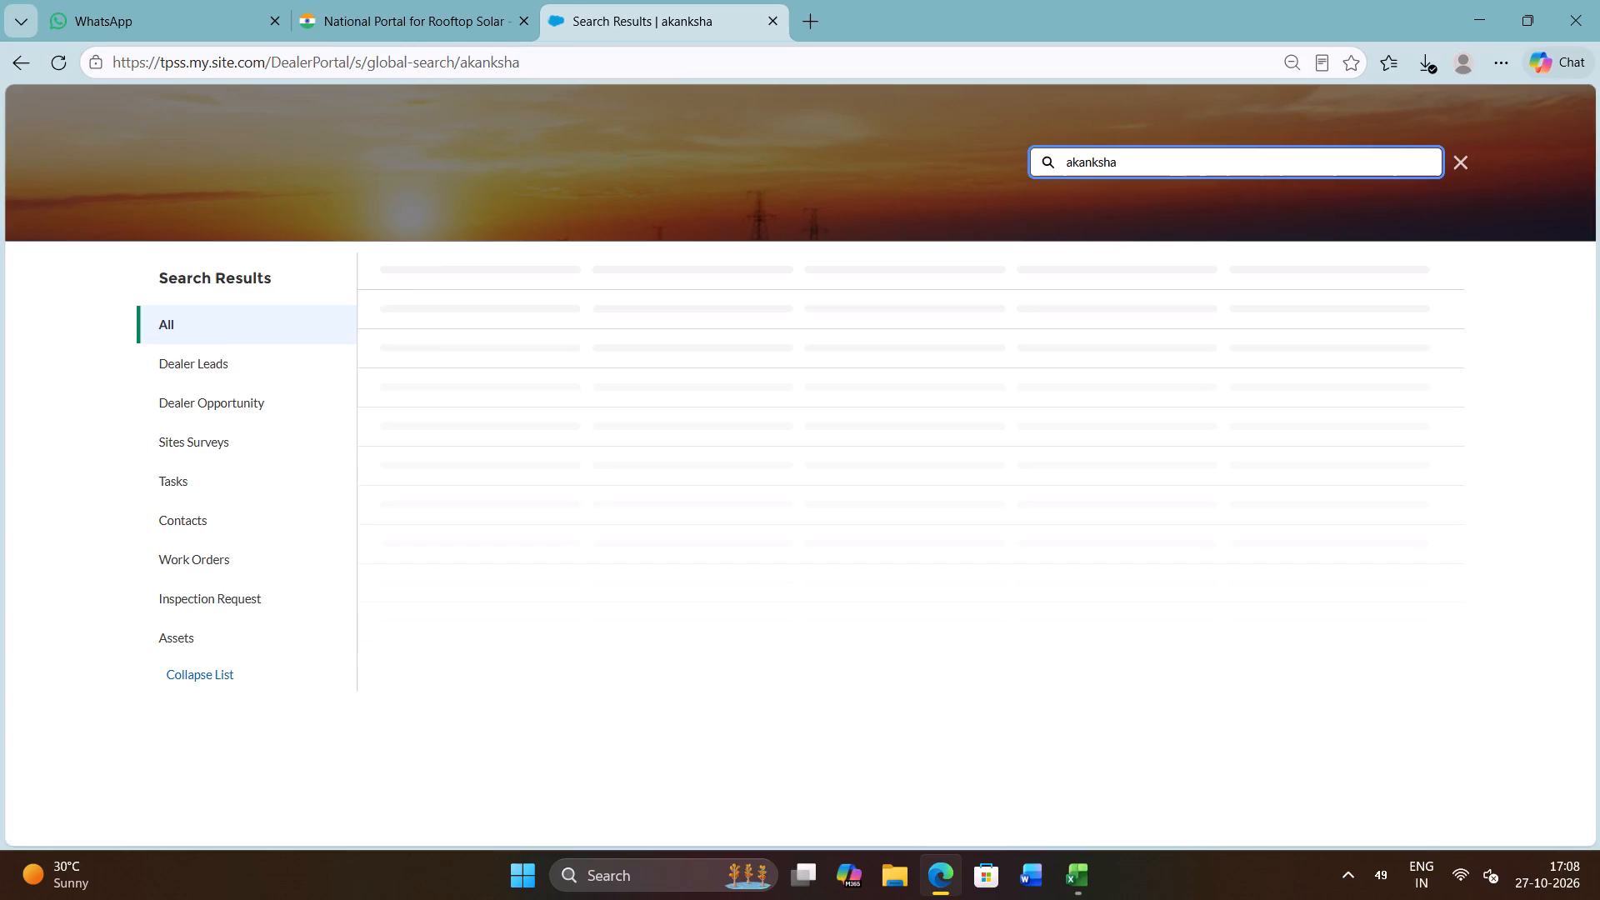
pyautogui.scroll(-5, 542, 471)
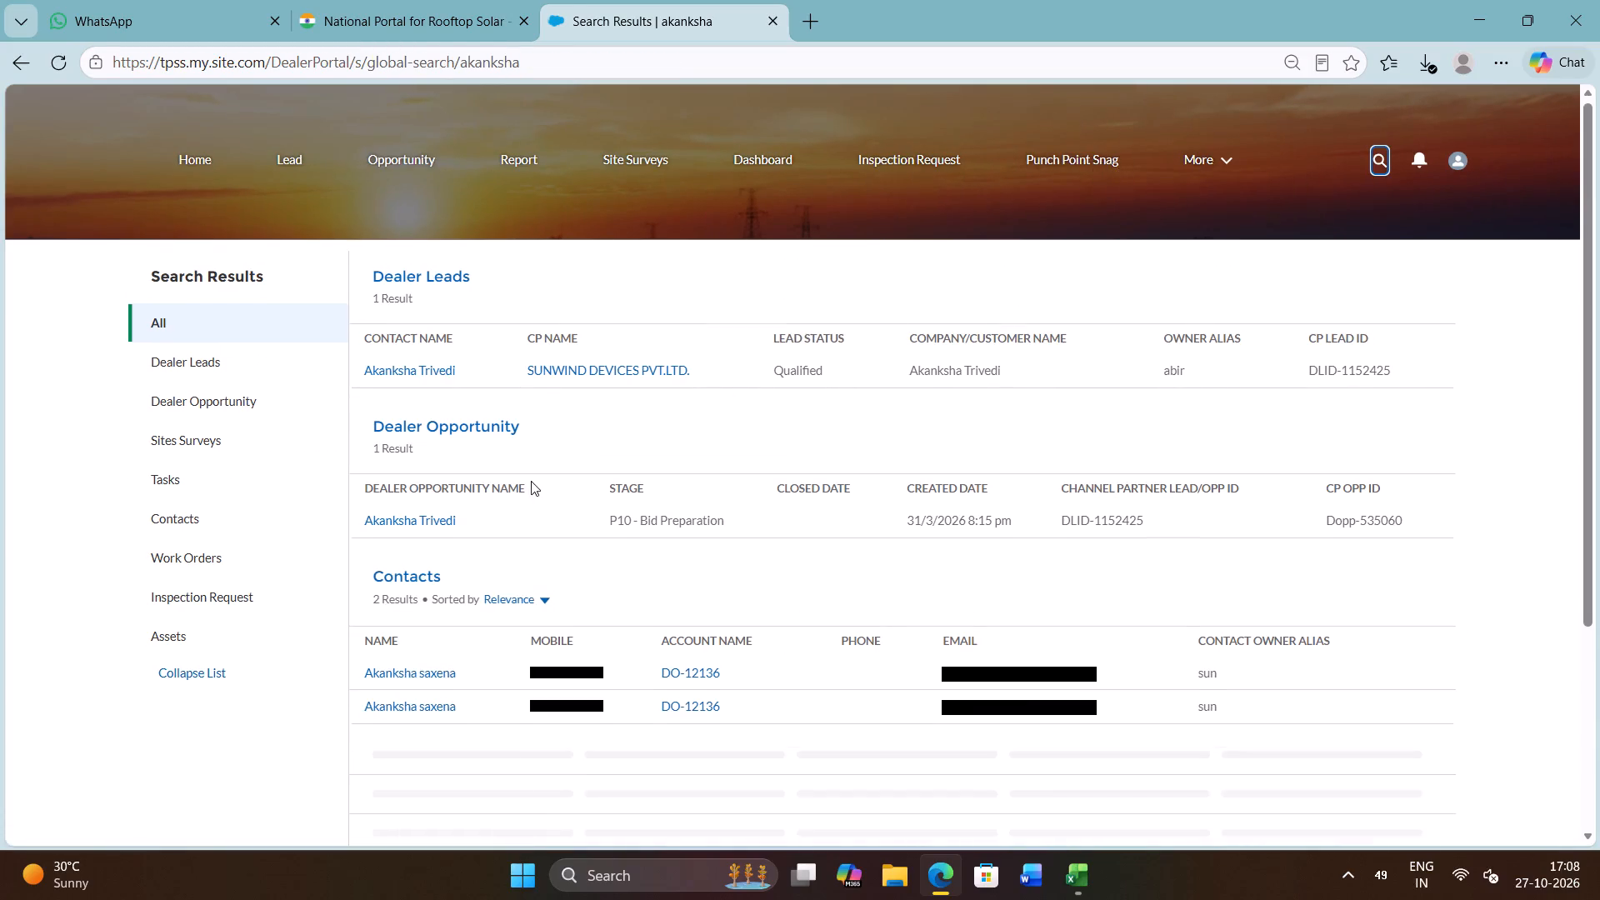
pyautogui.scroll(-4, 531, 481)
pyautogui.click(411, 777)
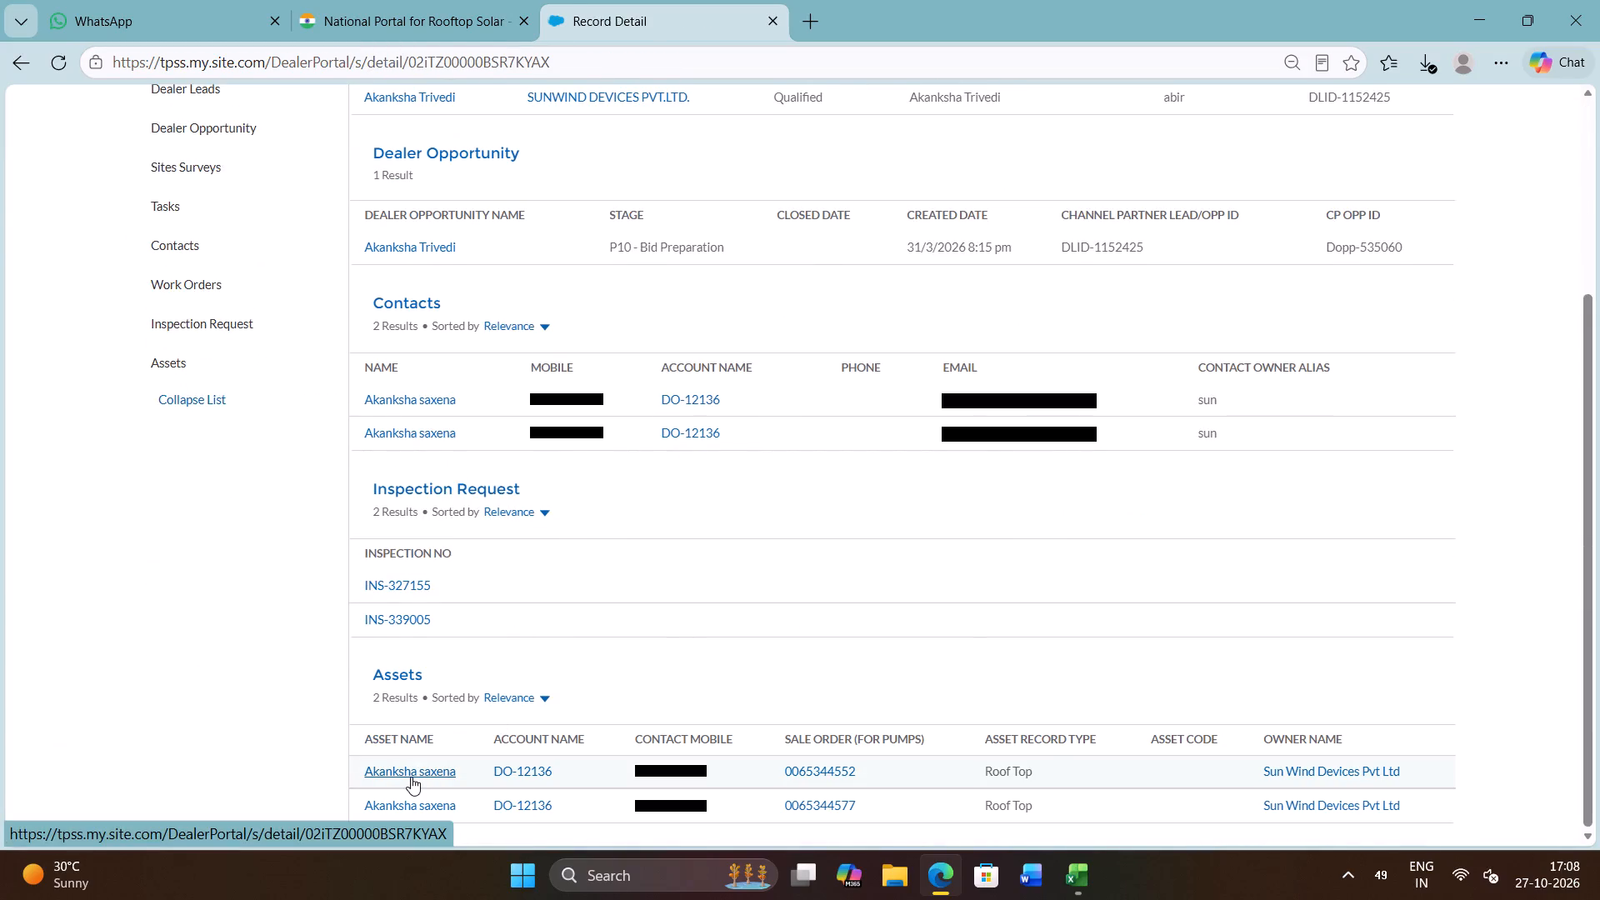
pyautogui.click(413, 465)
pyautogui.scroll(-4, 979, 522)
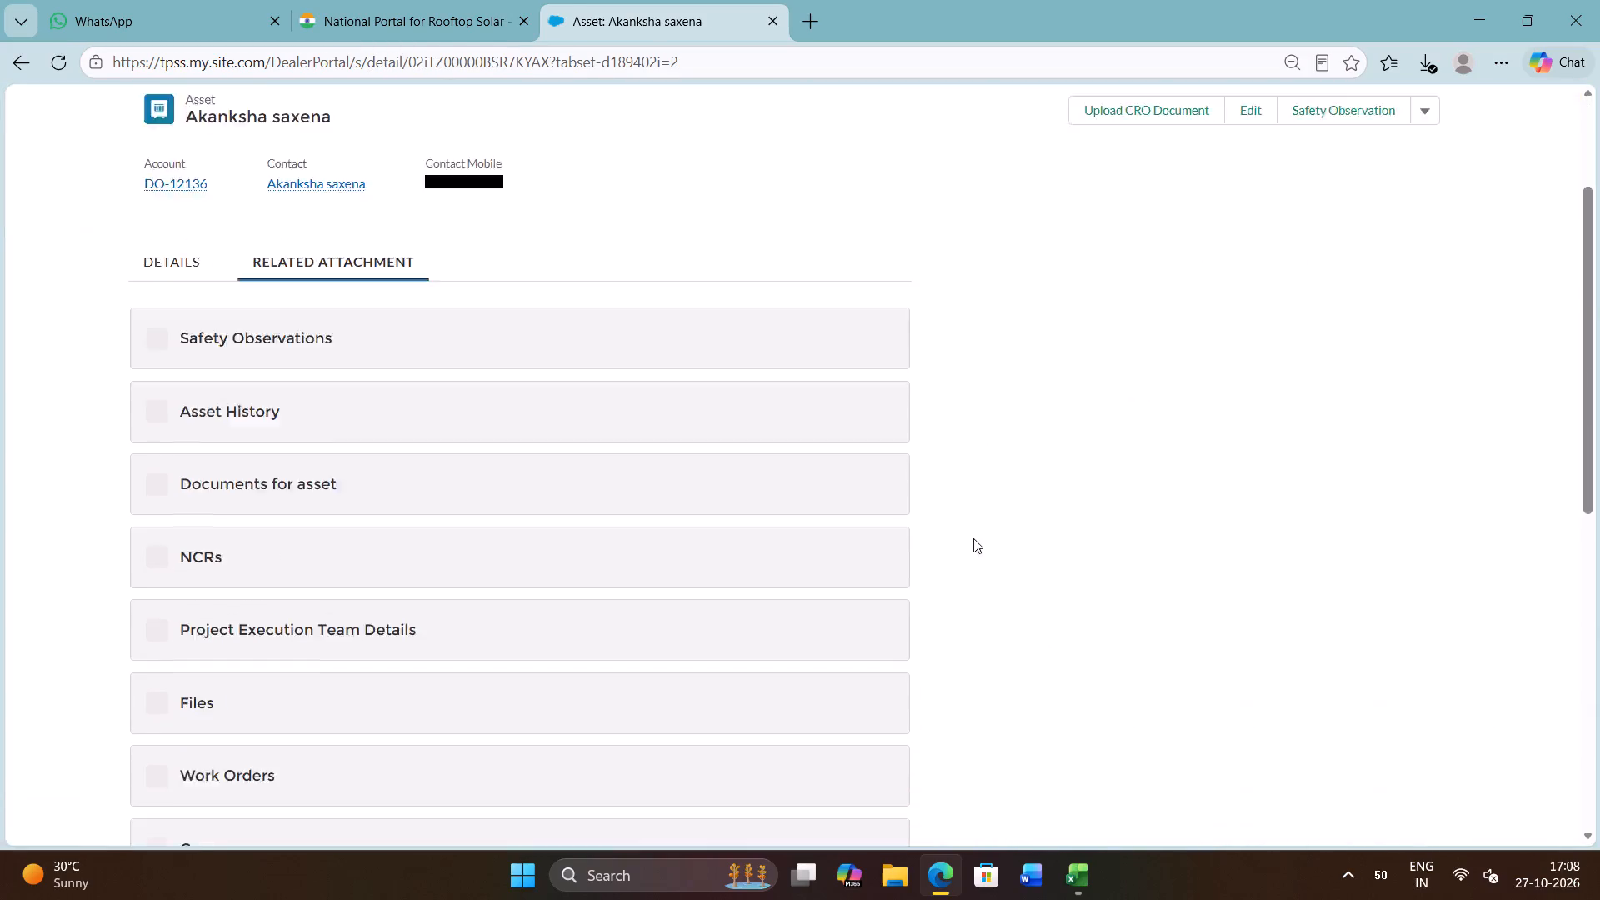
pyautogui.scroll(-6, 973, 538)
pyautogui.scroll(2, 637, 351)
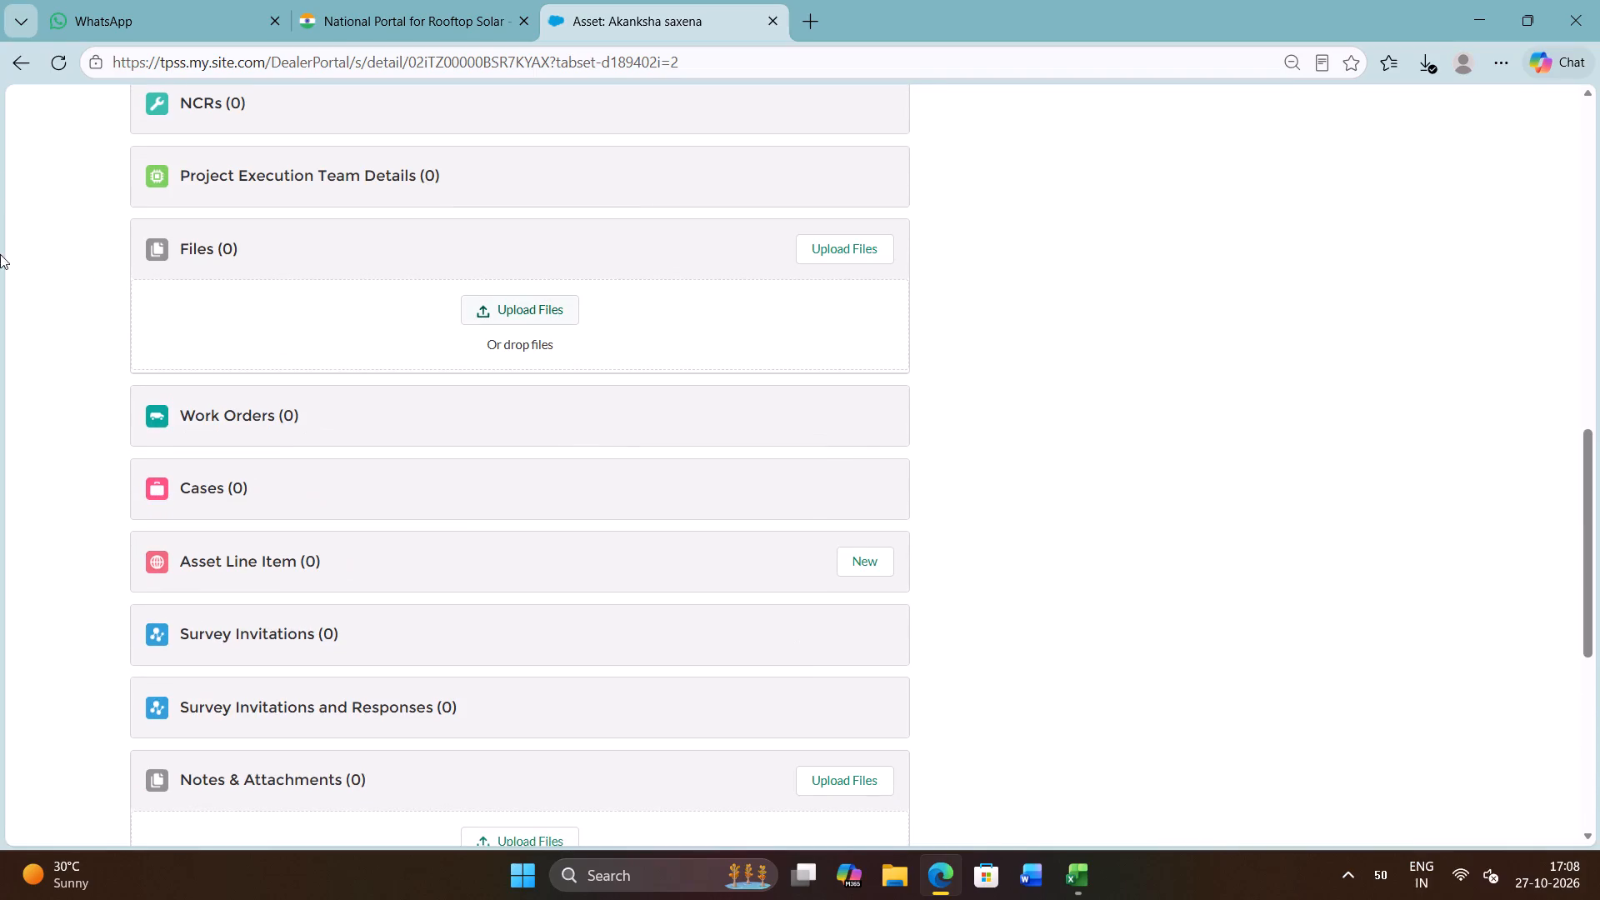
pyautogui.click(27, 56)
pyautogui.scroll(-6, 804, 440)
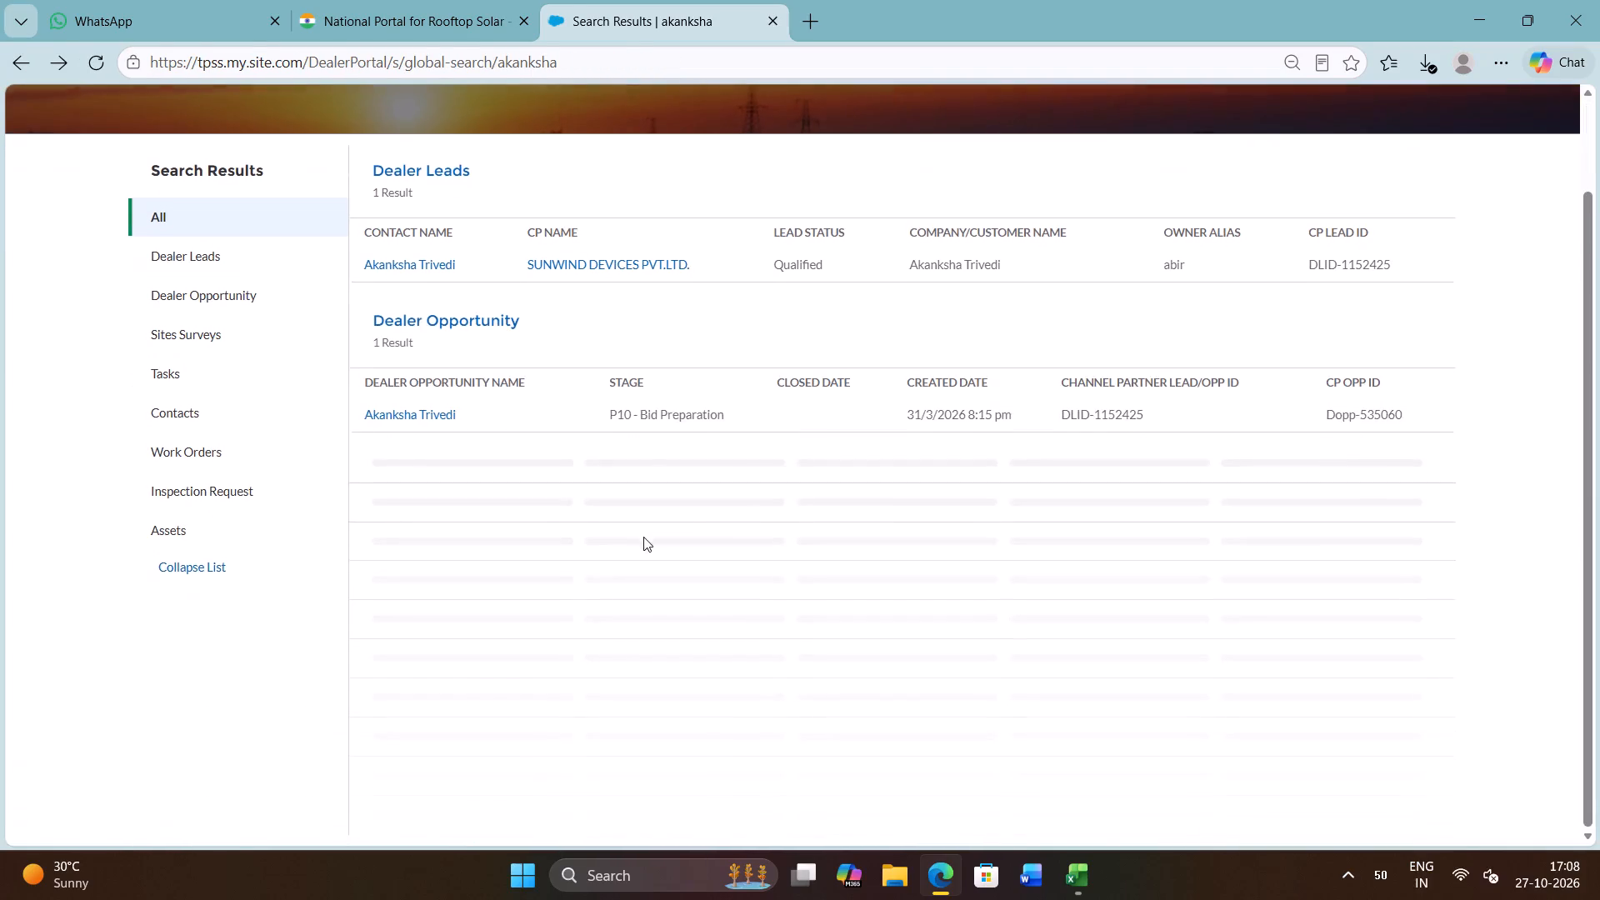
pyautogui.scroll(-5, 643, 537)
pyautogui.scroll(-4, 572, 611)
pyautogui.scroll(-9, 476, 692)
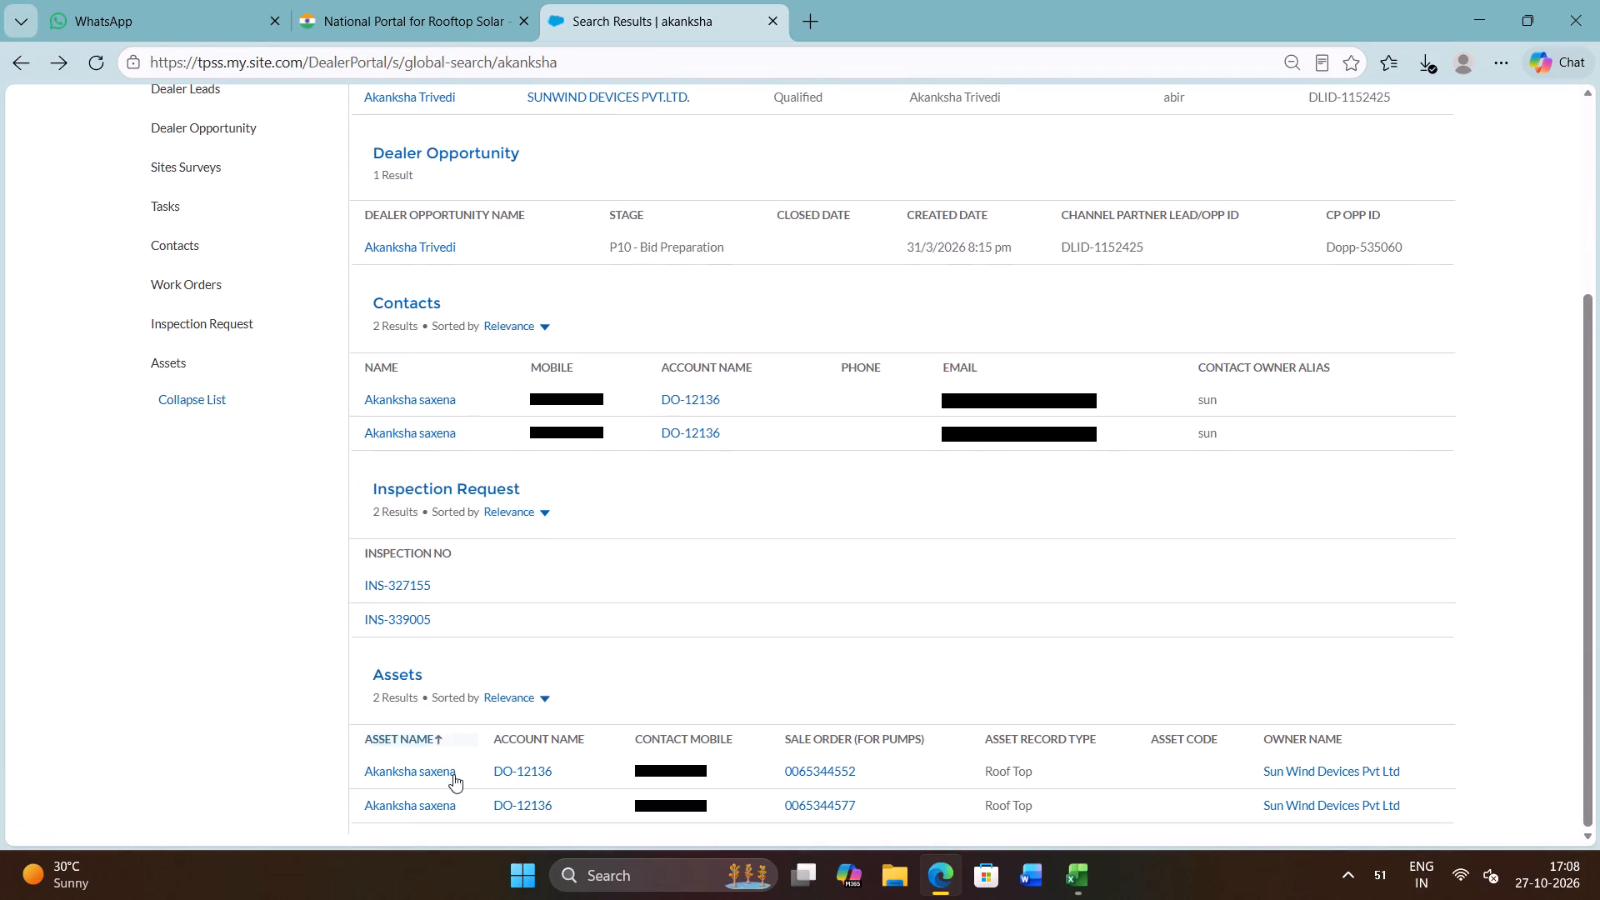
pyautogui.click(407, 804)
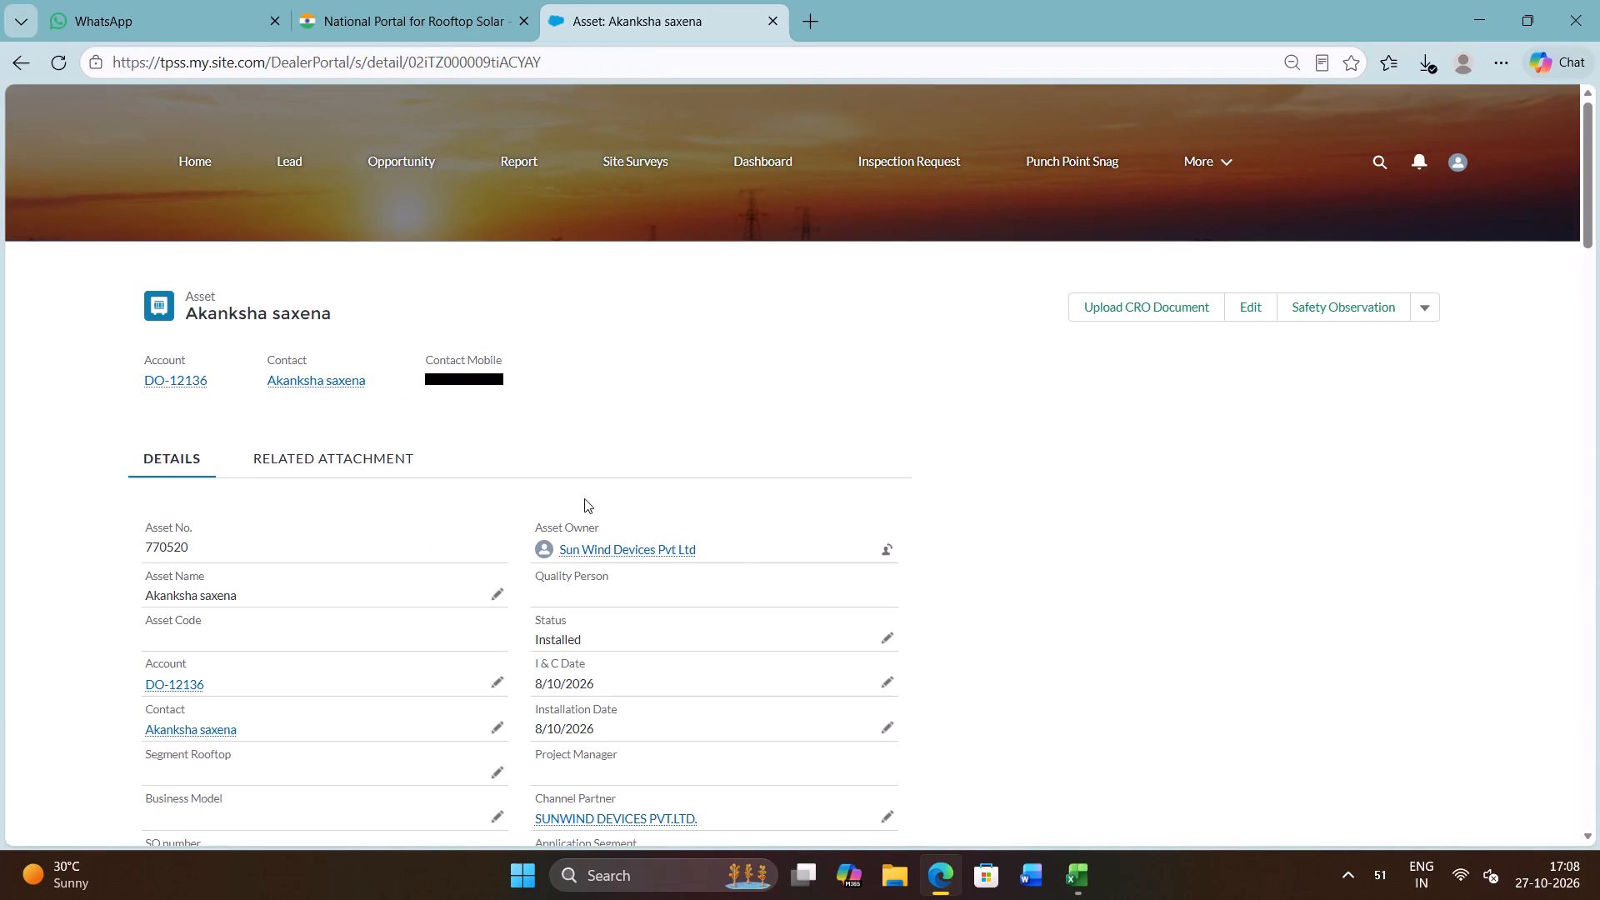
pyautogui.click(271, 445)
pyautogui.scroll(-9, 567, 510)
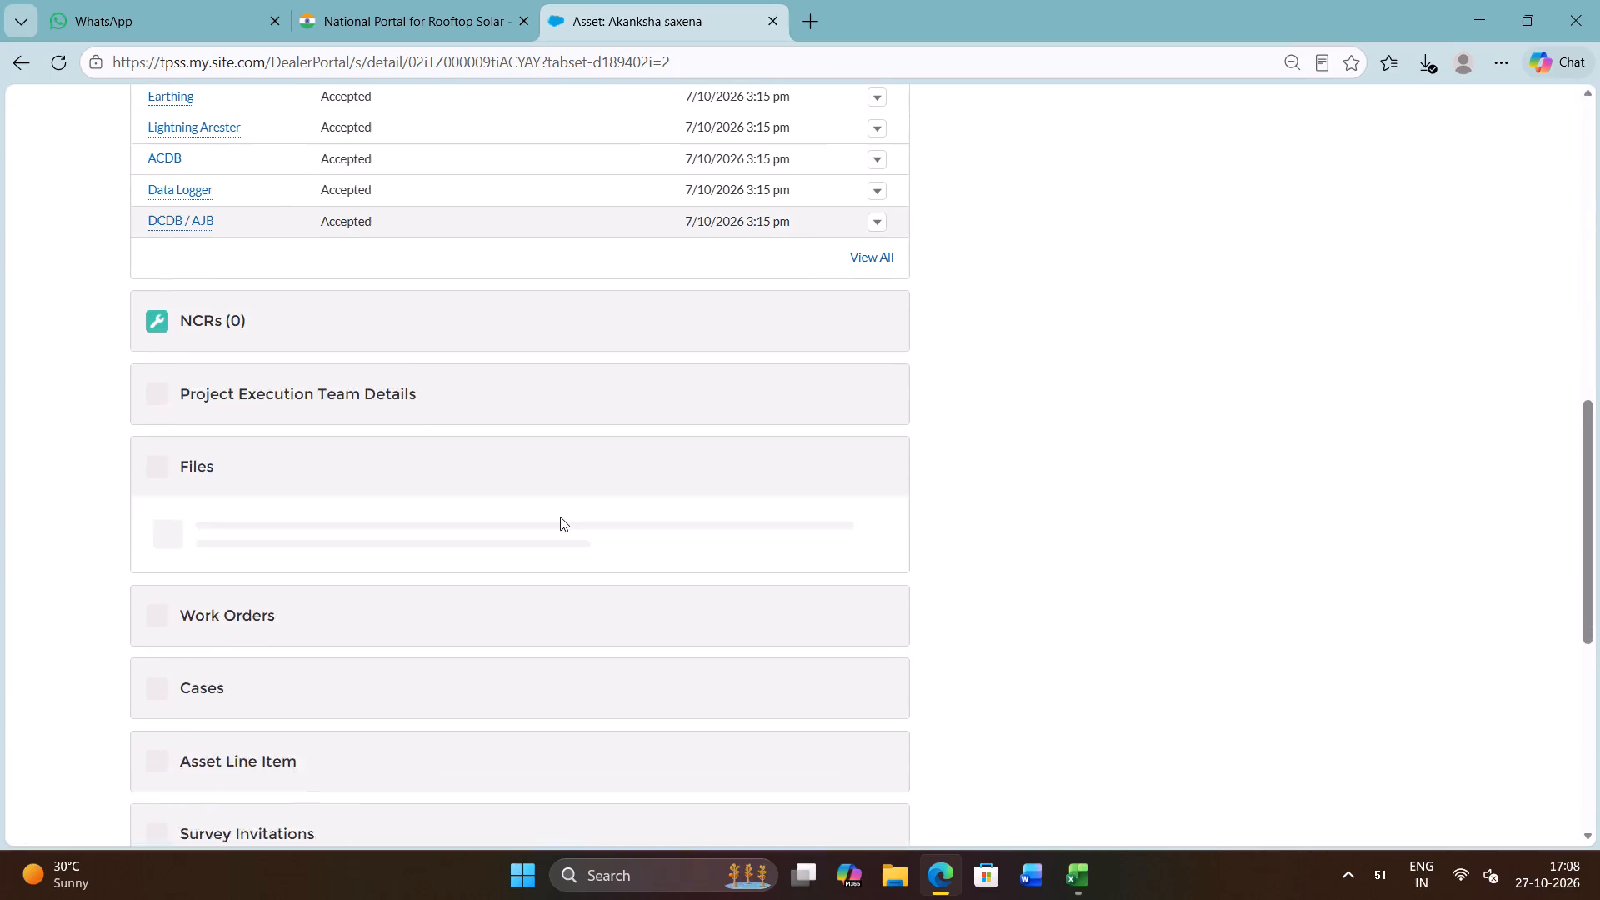
pyautogui.scroll(6, 1542, 268)
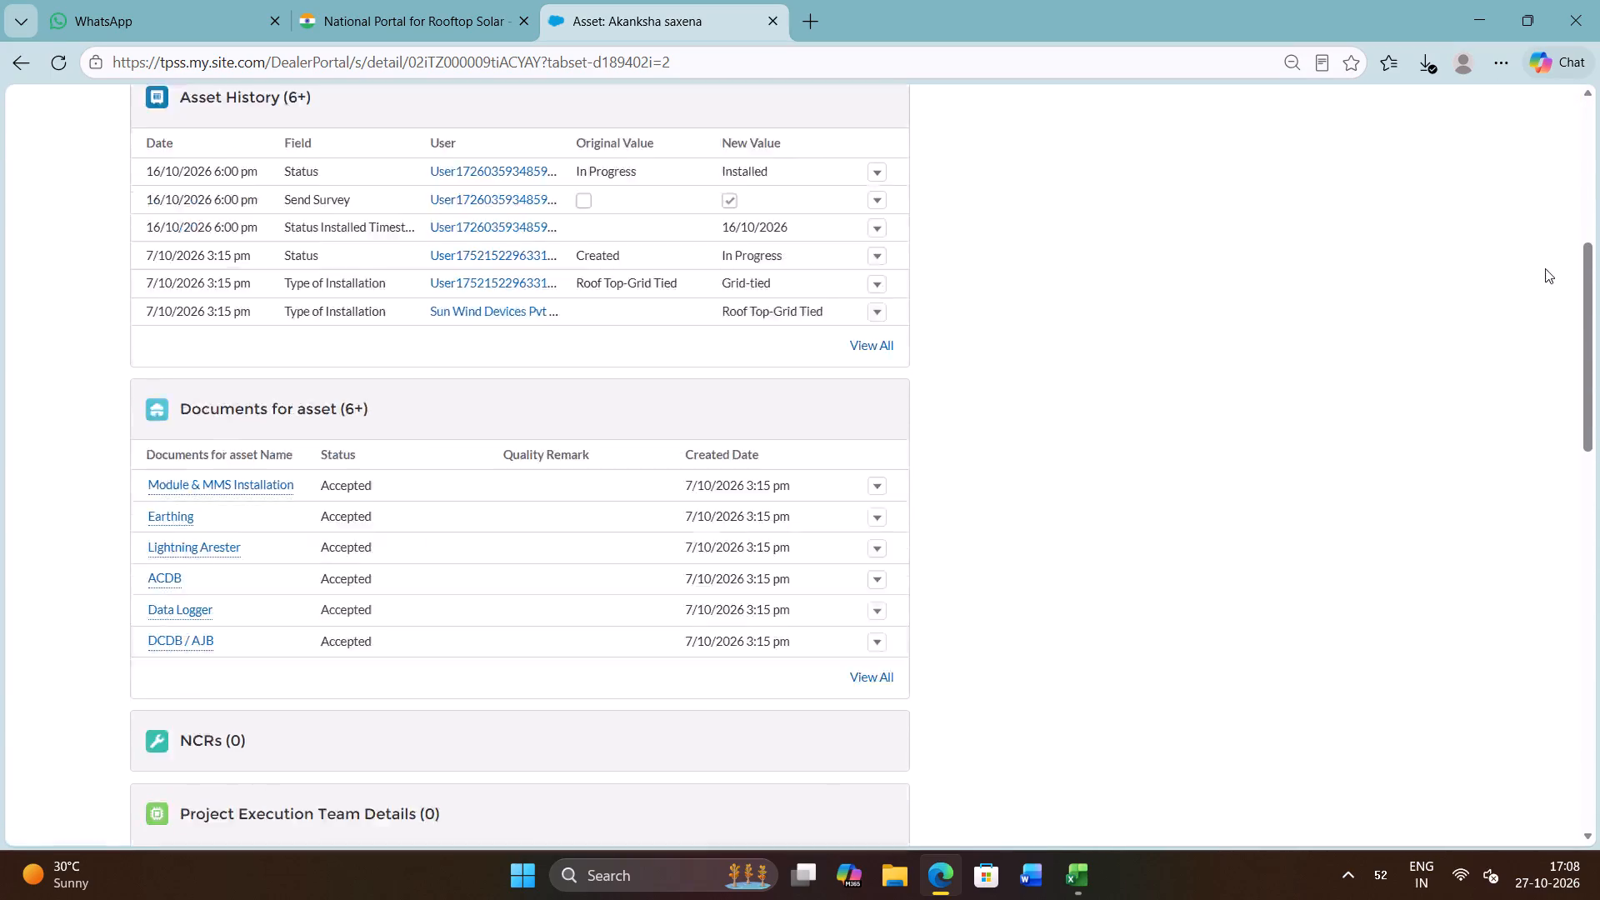
# Search the dealer portal for "kusum".
pyautogui.scroll(9, 1545, 268)
pyautogui.click(1378, 162)
pyautogui.moveTo(1374, 162); pyautogui.dragTo(432, 237)
pyautogui.press('BackSpace')
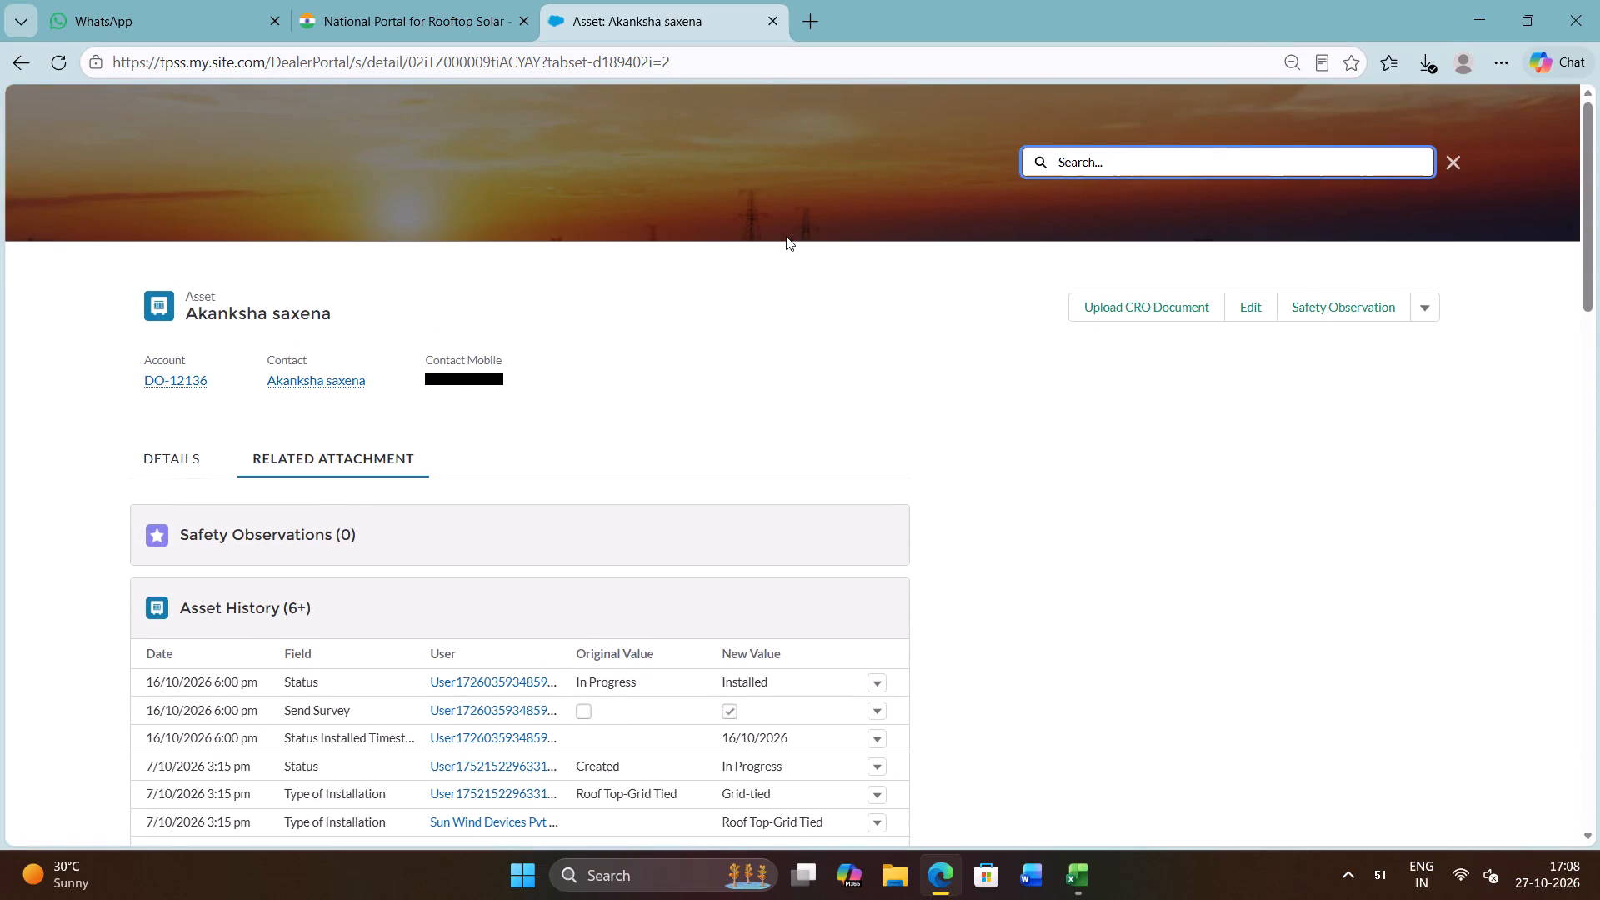
pyautogui.write('ku')
pyautogui.write('sum')
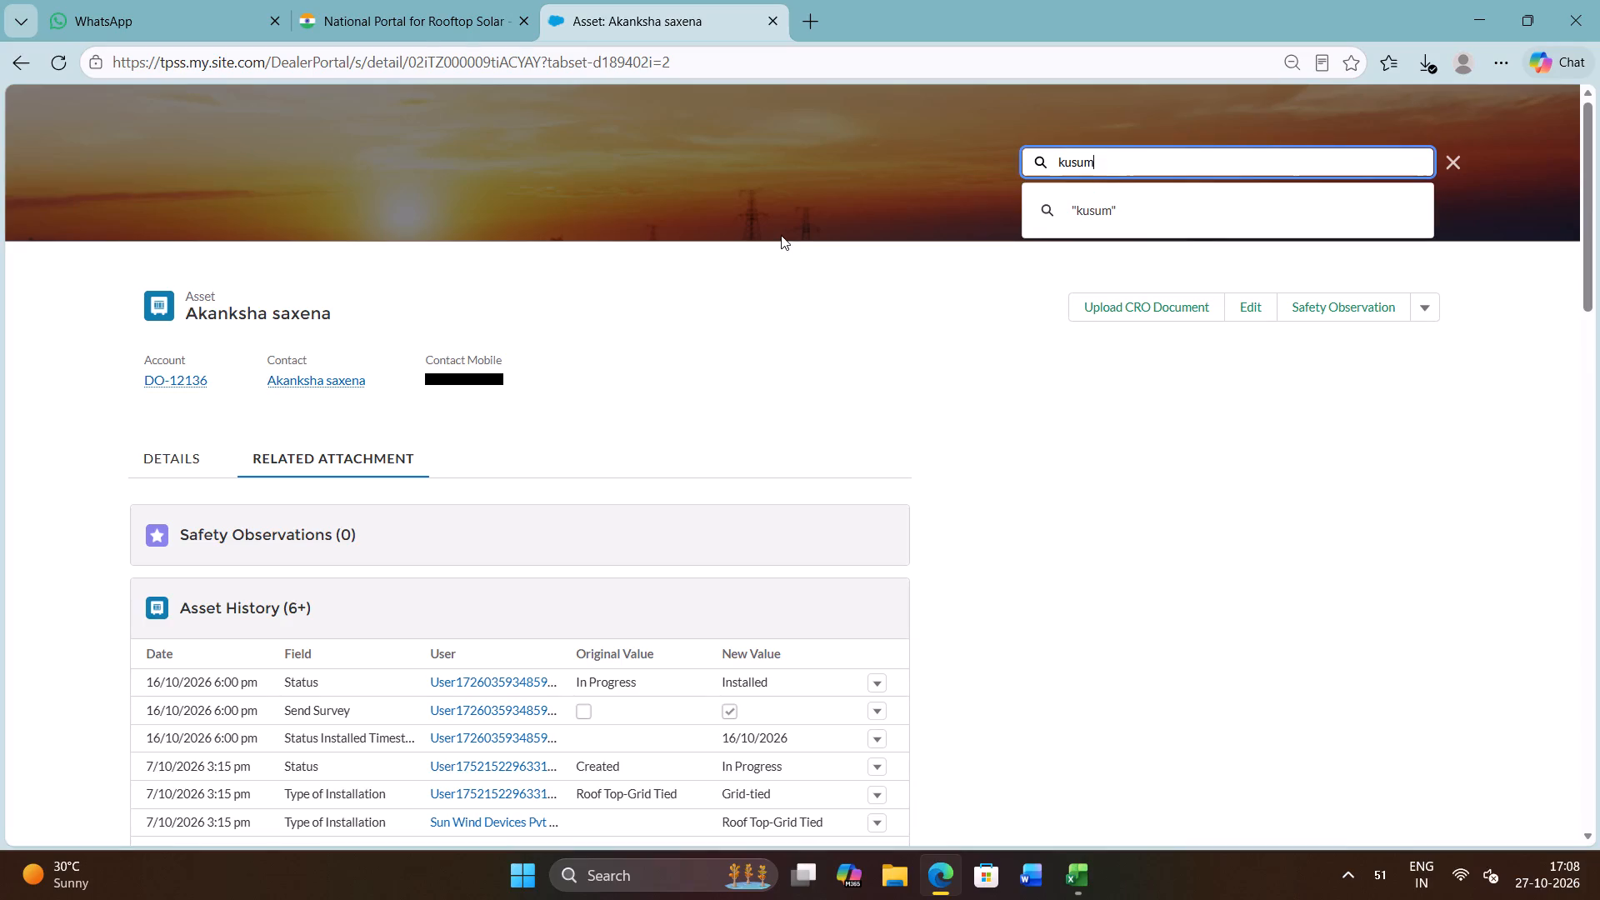
pyautogui.press('Return')
pyautogui.scroll(-6, 539, 565)
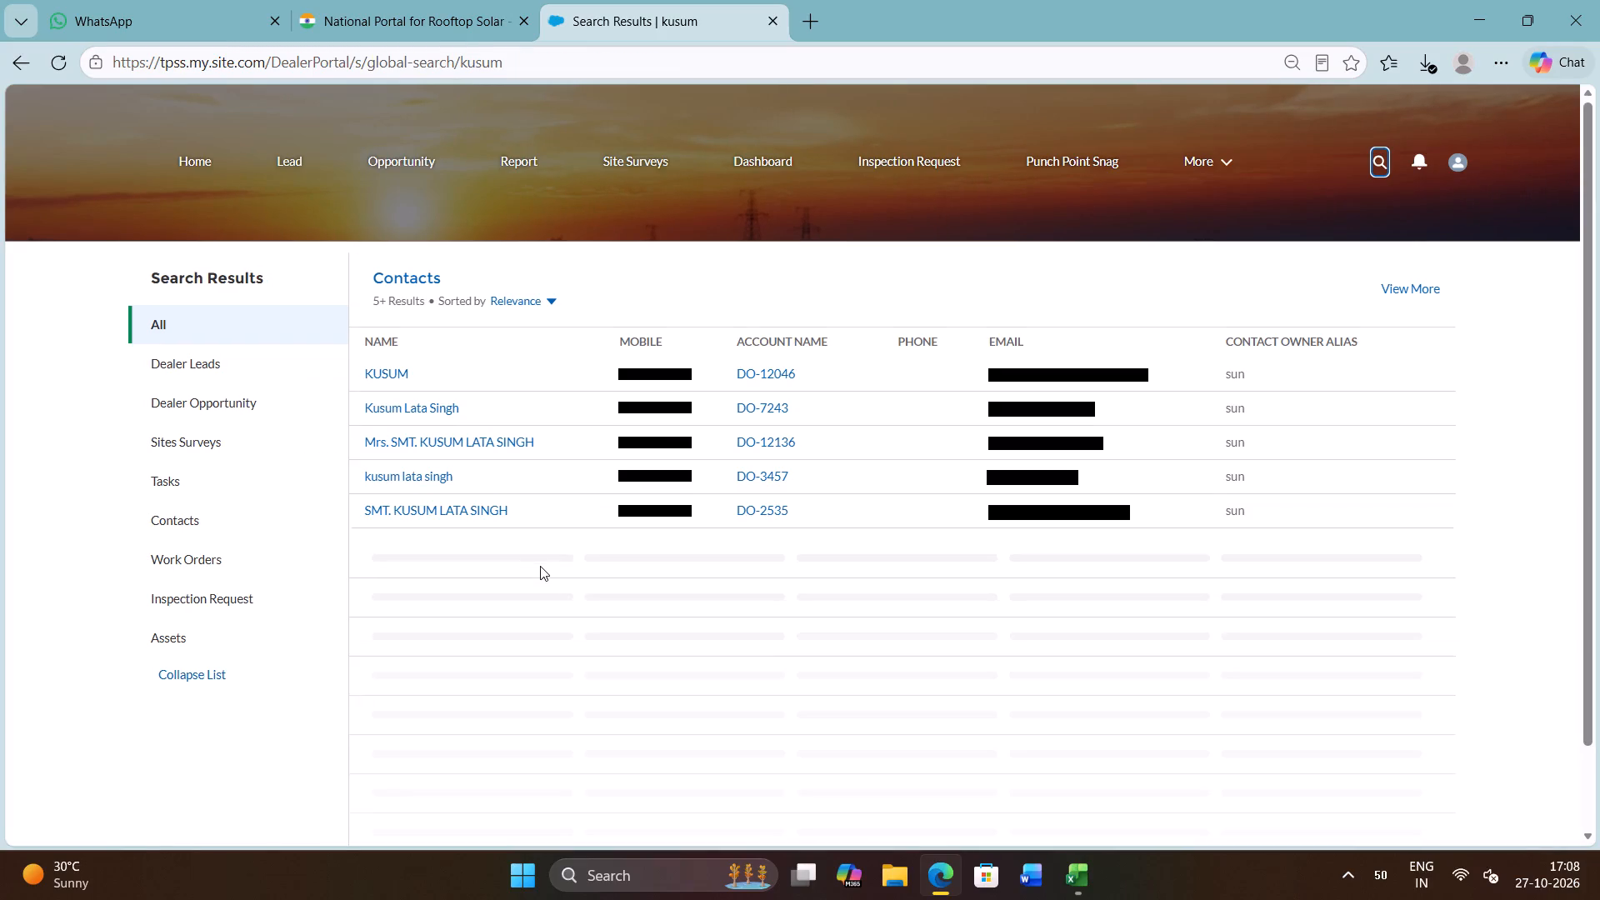
pyautogui.scroll(-14, 540, 566)
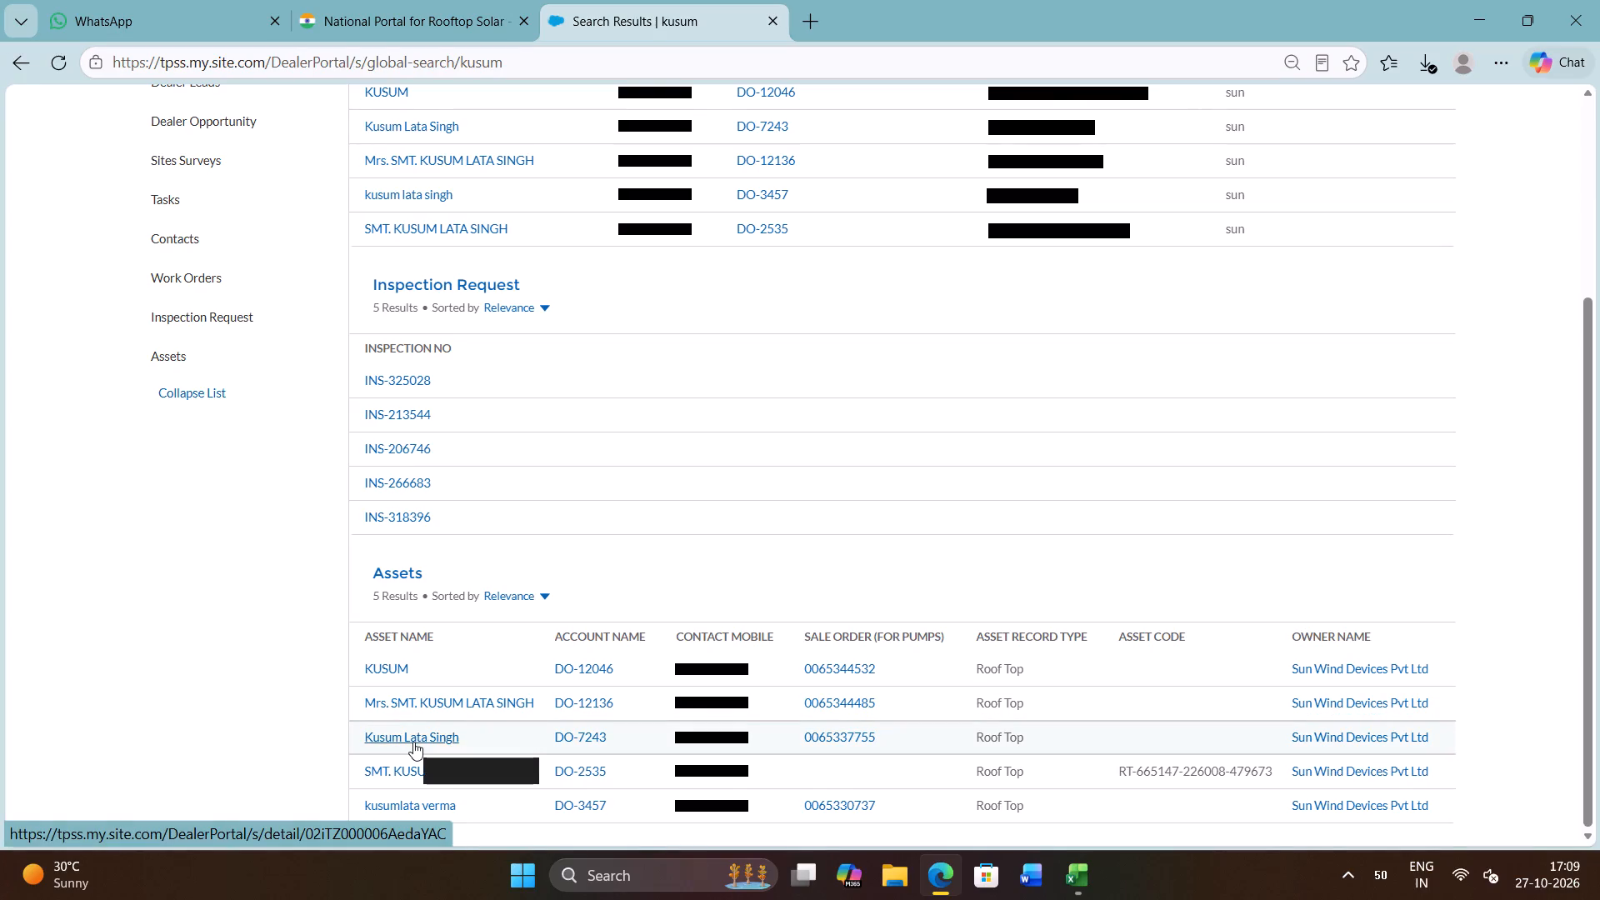
pyautogui.moveTo(418, 700); pyautogui.dragTo(855, 0)
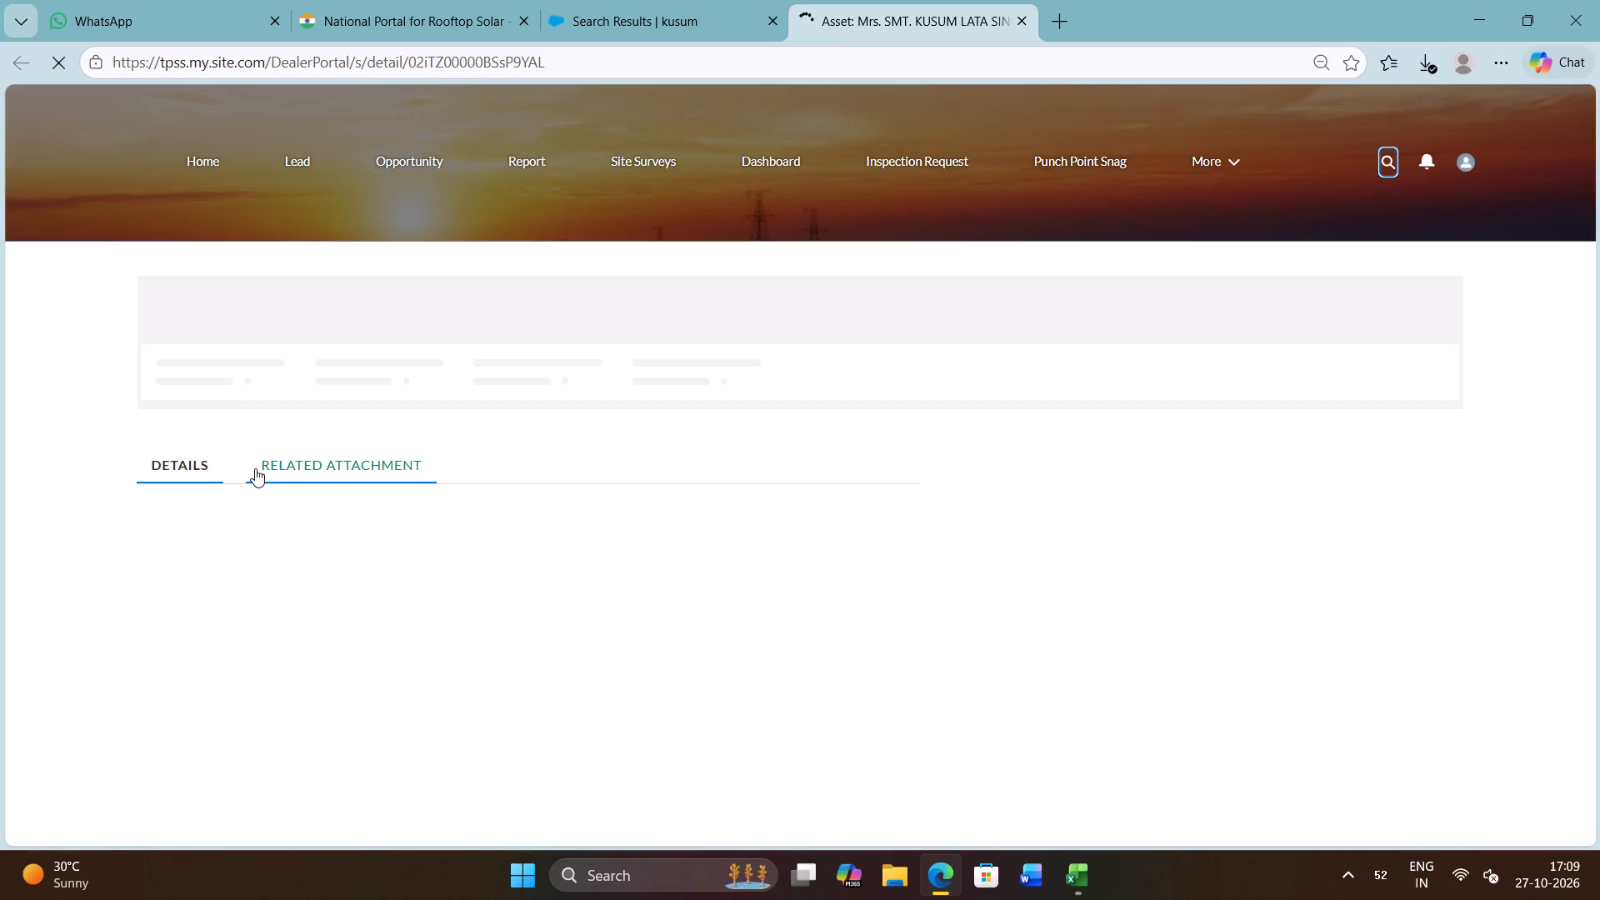
pyautogui.click(275, 472)
pyautogui.scroll(-2, 265, 473)
pyautogui.scroll(-7, 363, 507)
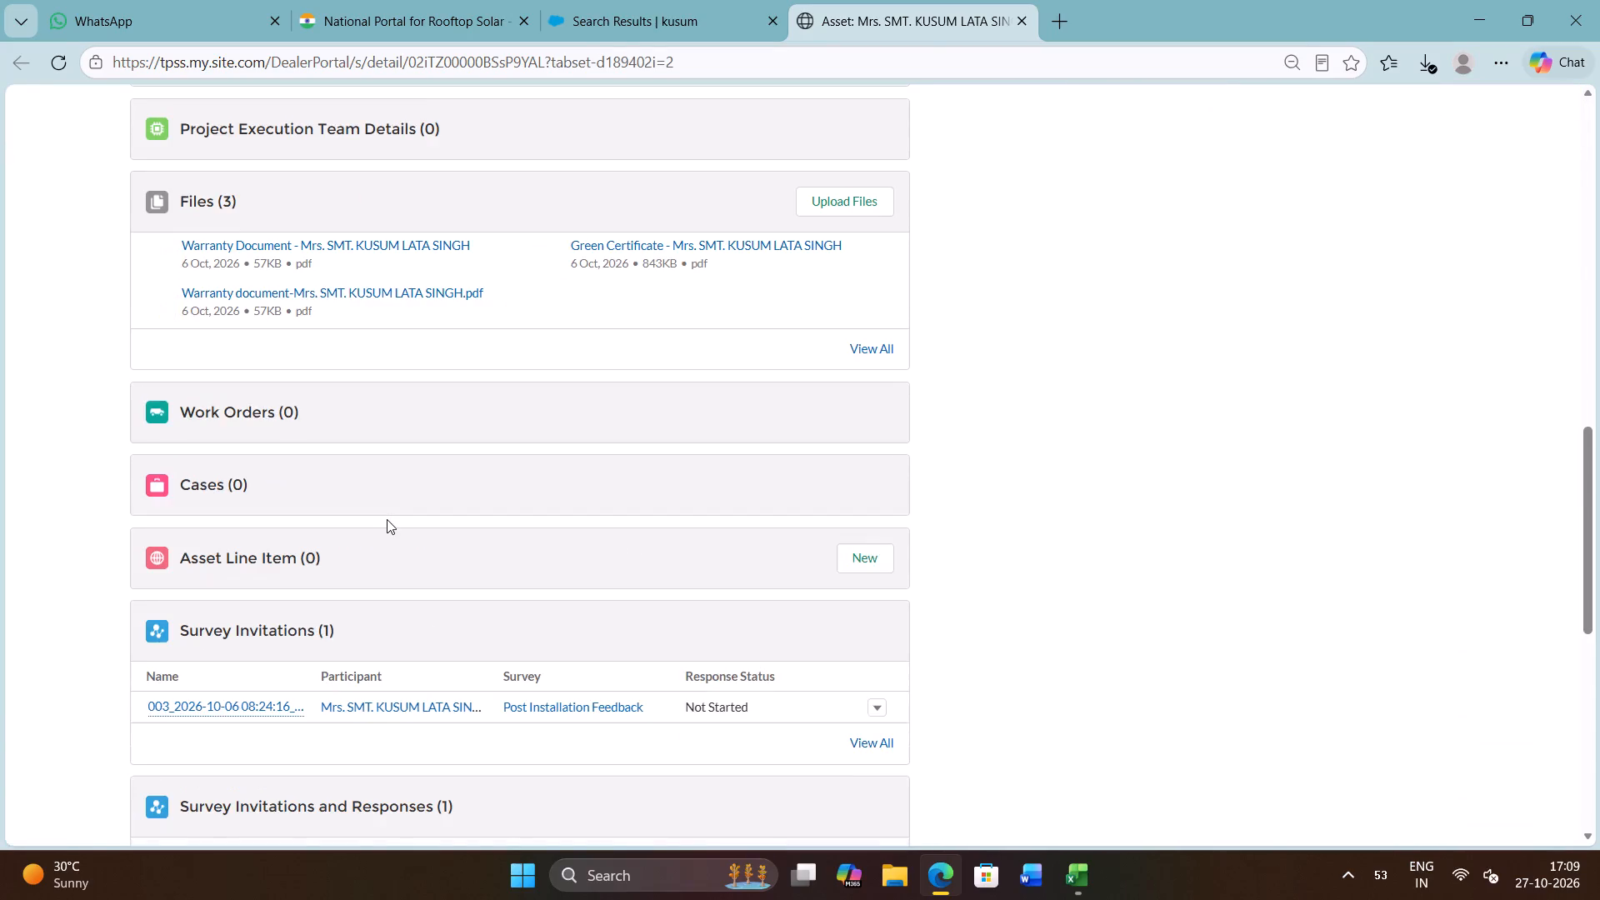
pyautogui.scroll(-6, 387, 519)
pyautogui.scroll(4, 385, 522)
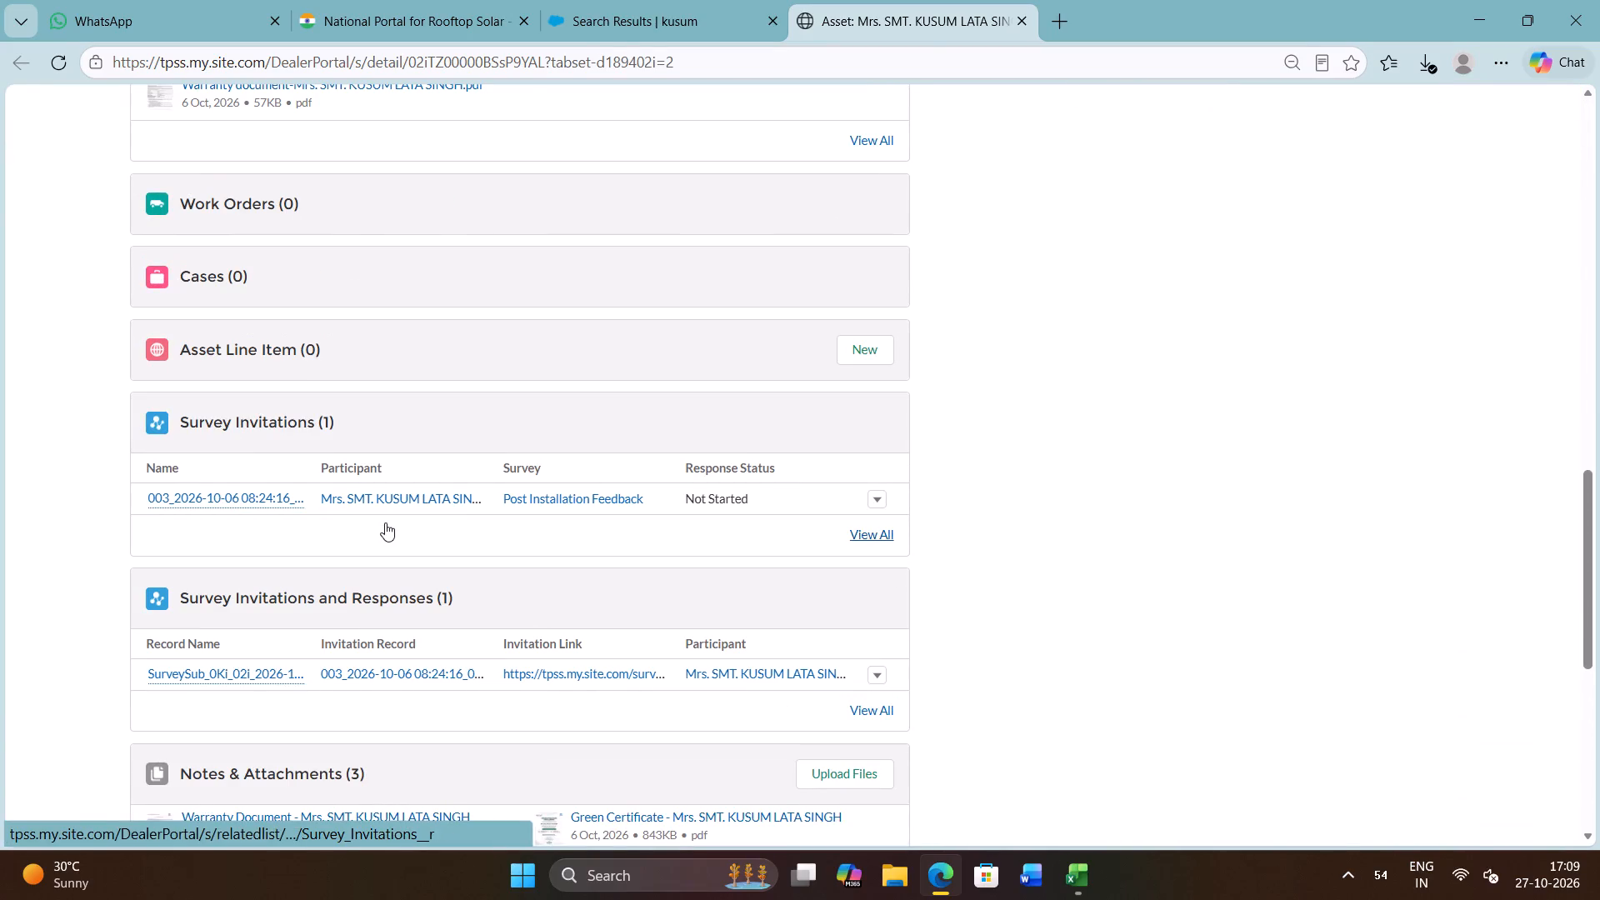
pyautogui.scroll(-3, 323, 466)
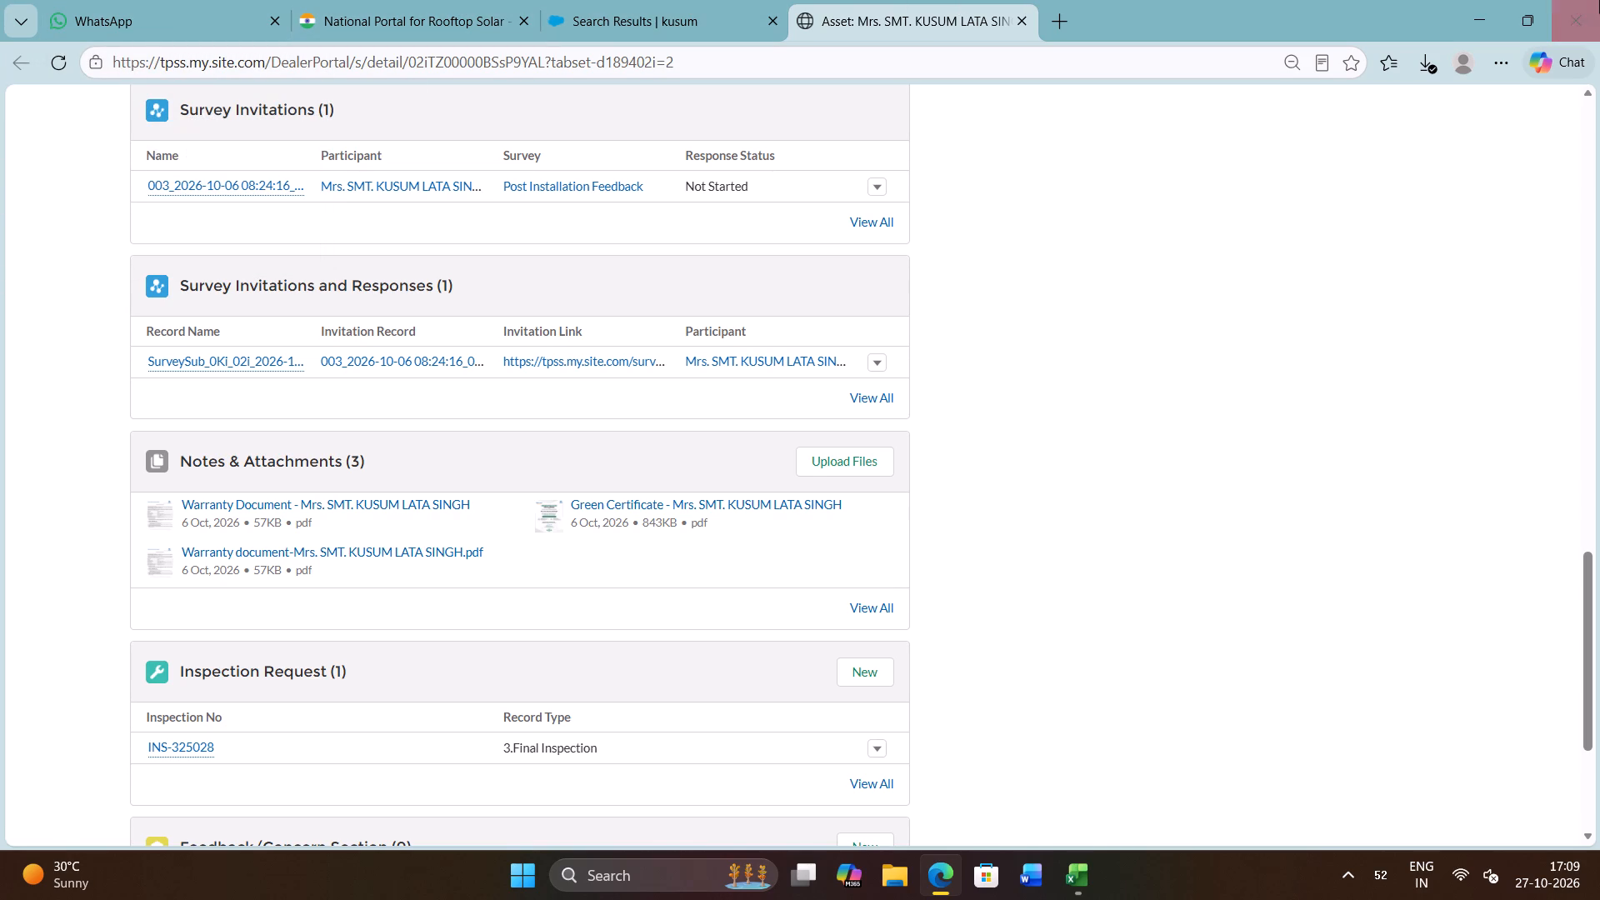
pyautogui.click(727, 0)
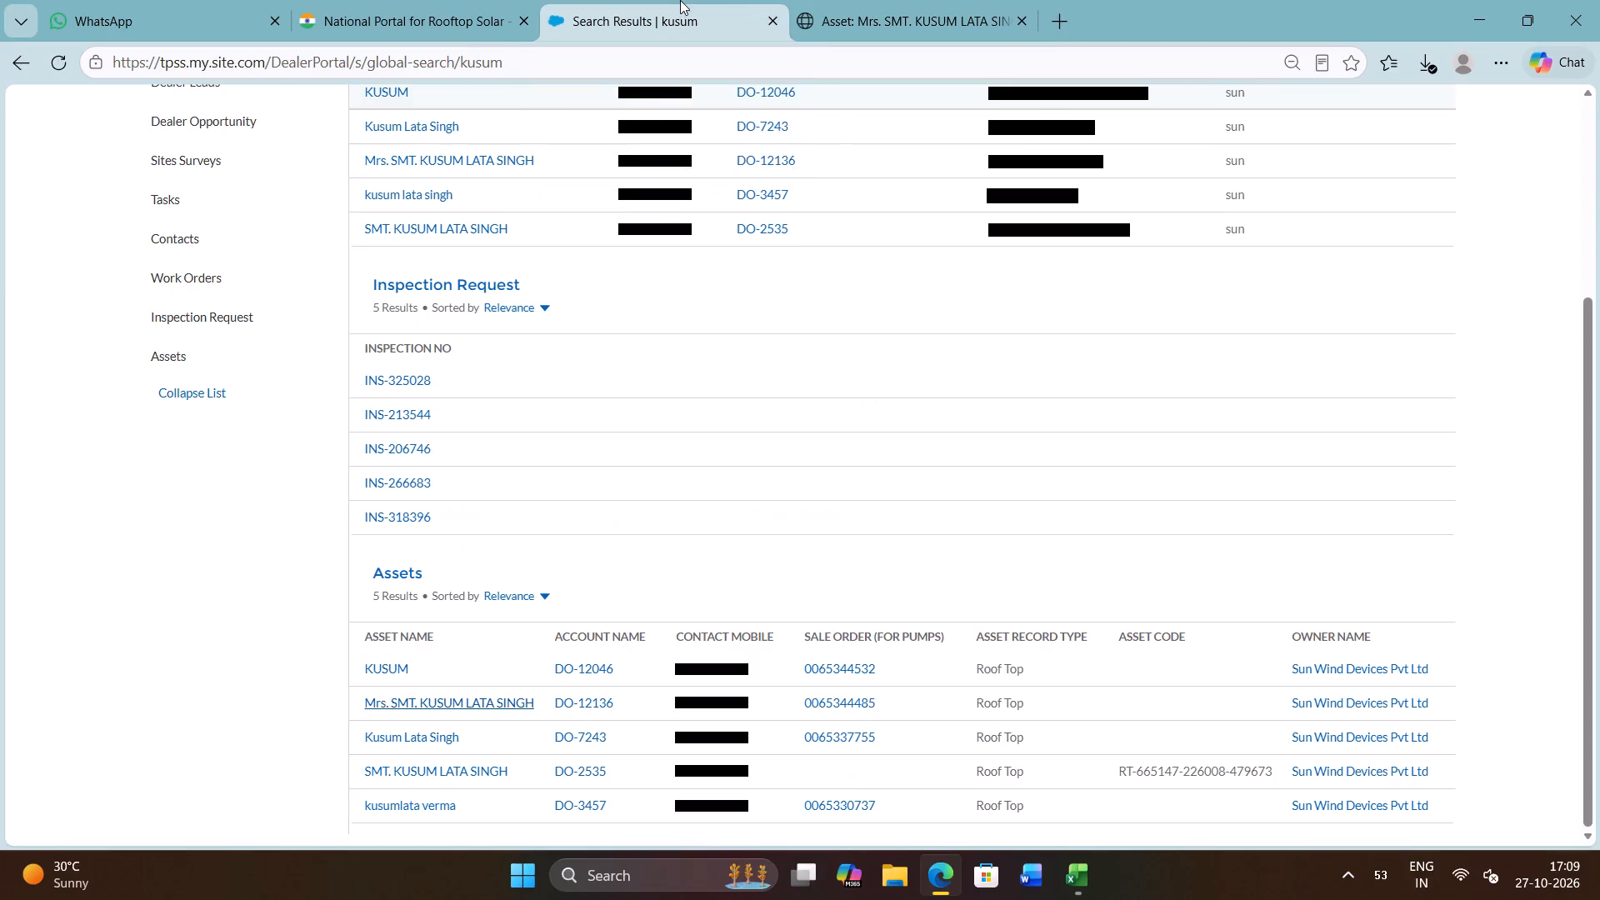
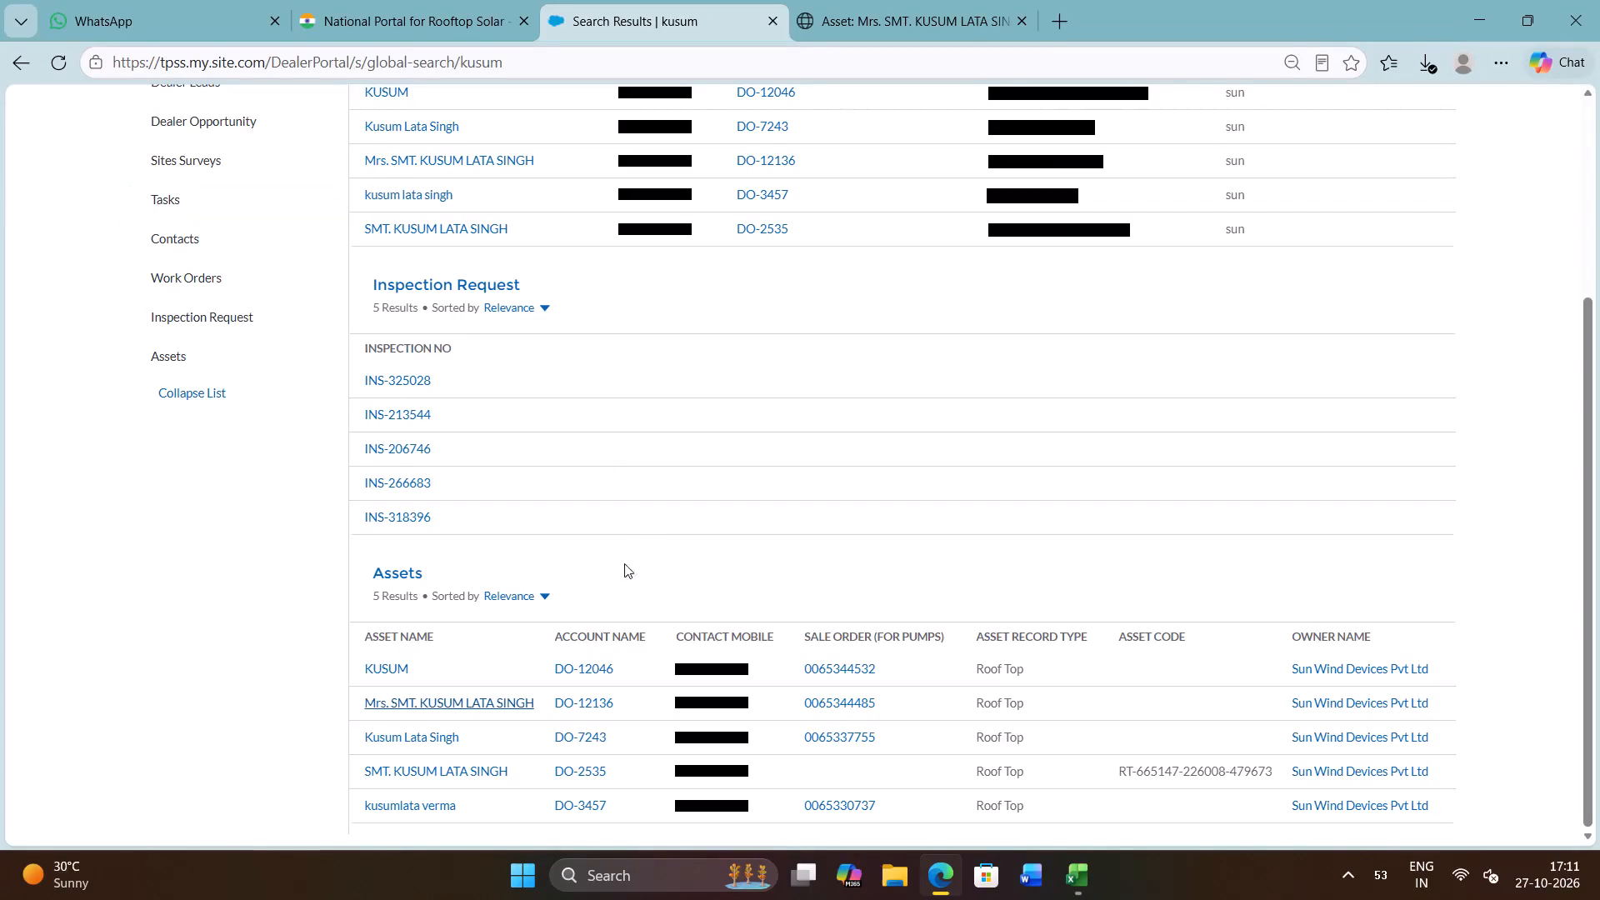
pyautogui.click(395, 738)
pyautogui.click(322, 451)
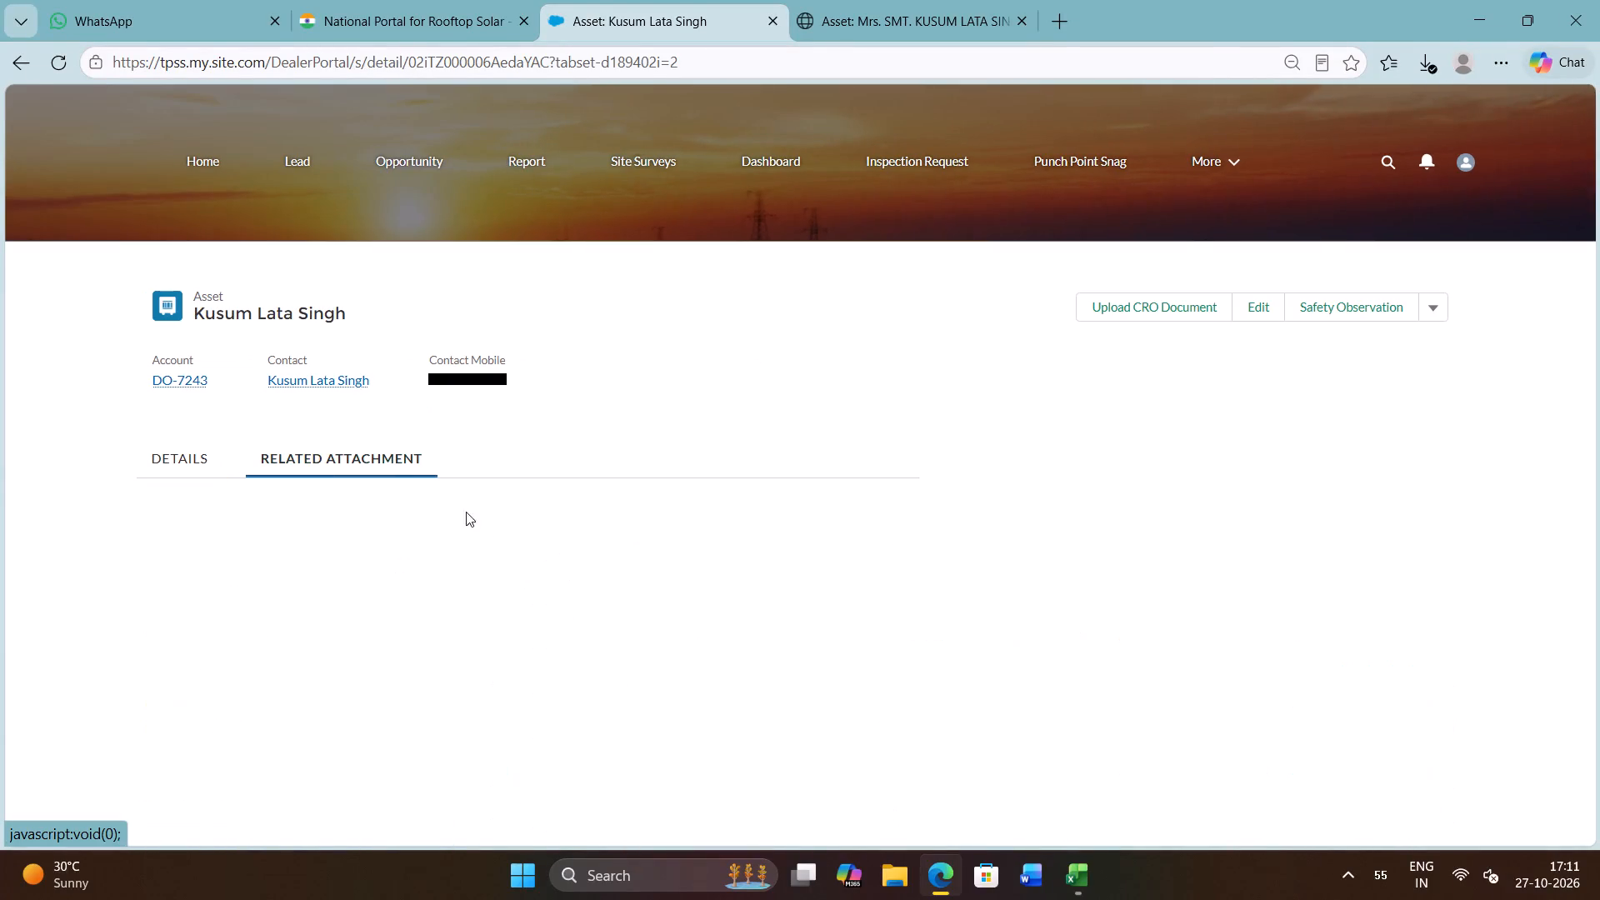
pyautogui.scroll(-15, 751, 622)
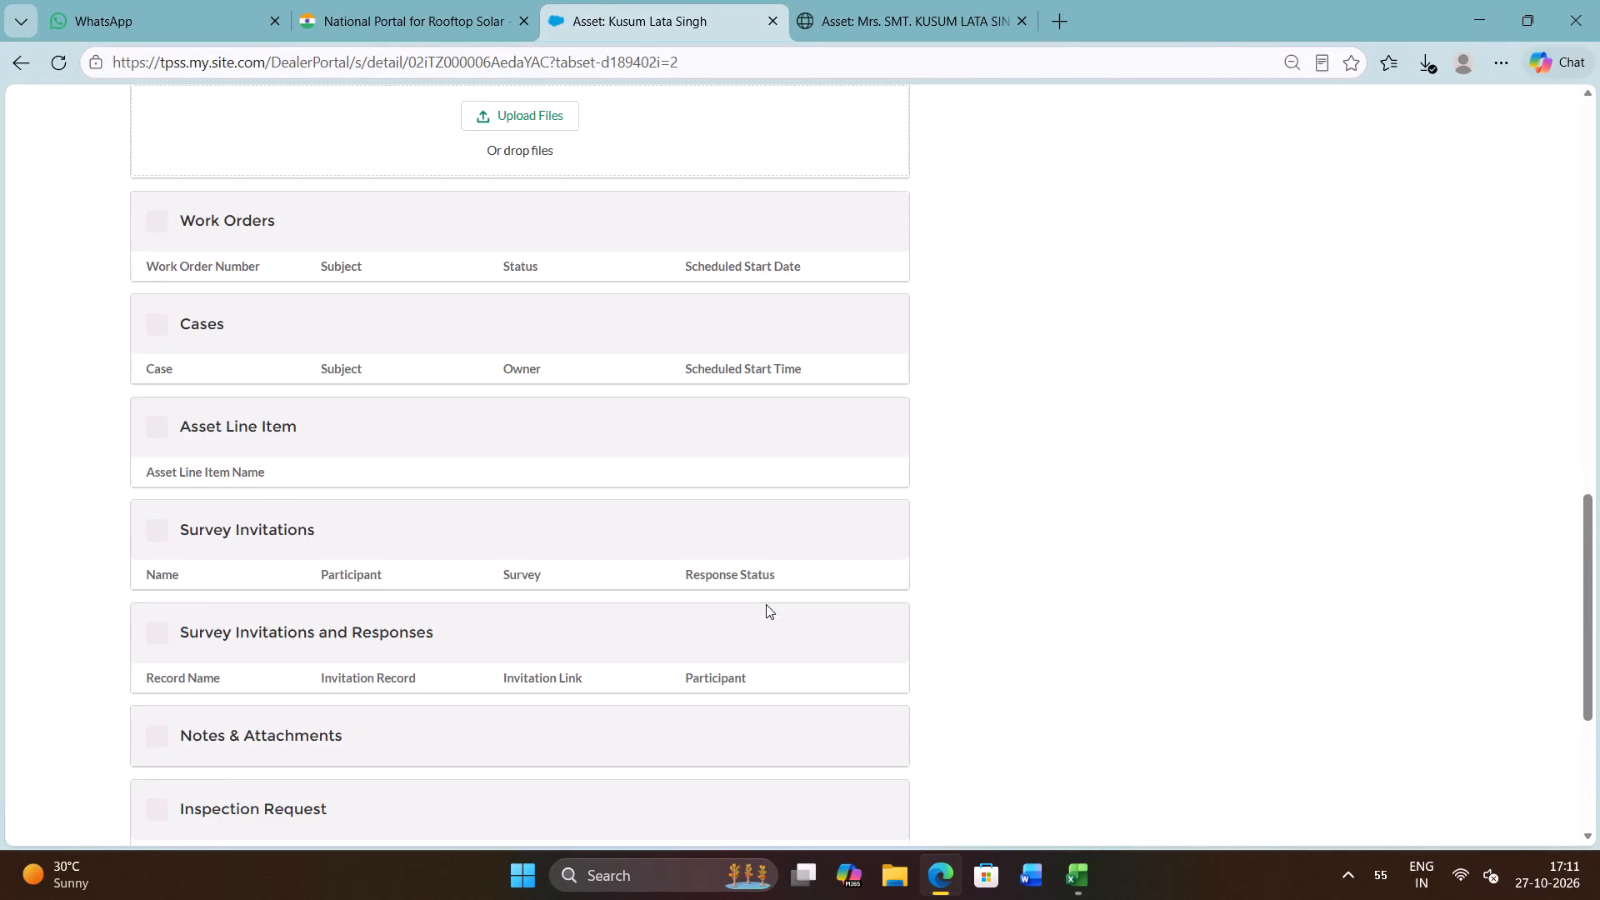
pyautogui.scroll(3, 923, 507)
pyautogui.click(32, 62)
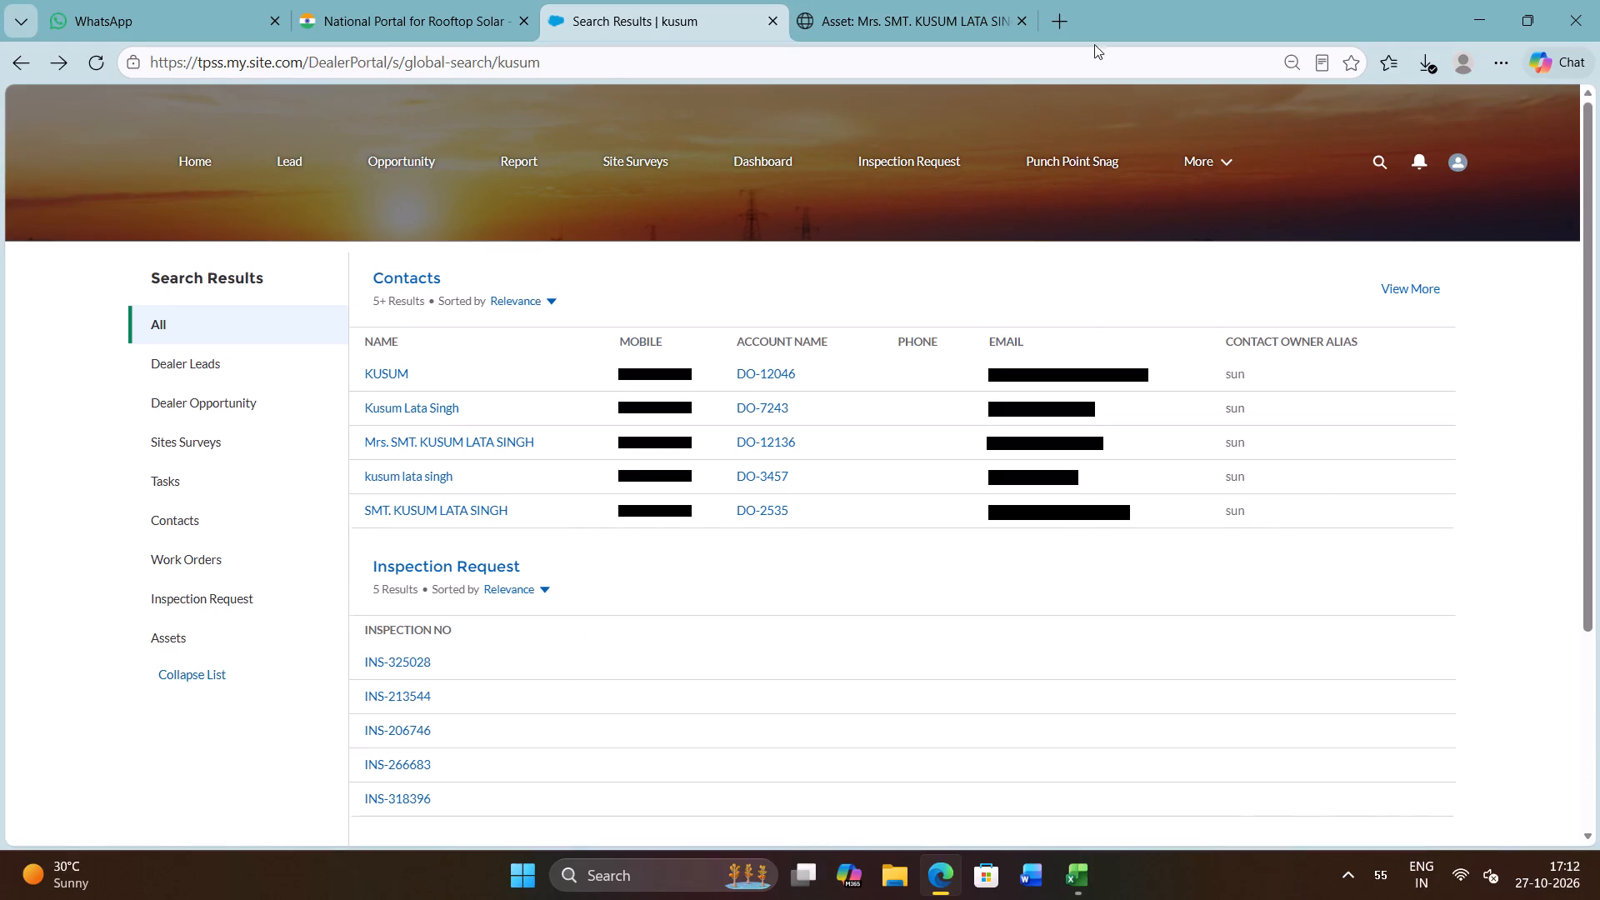
pyautogui.click(922, 0)
pyautogui.scroll(-5, 665, 475)
pyautogui.scroll(18, 621, 496)
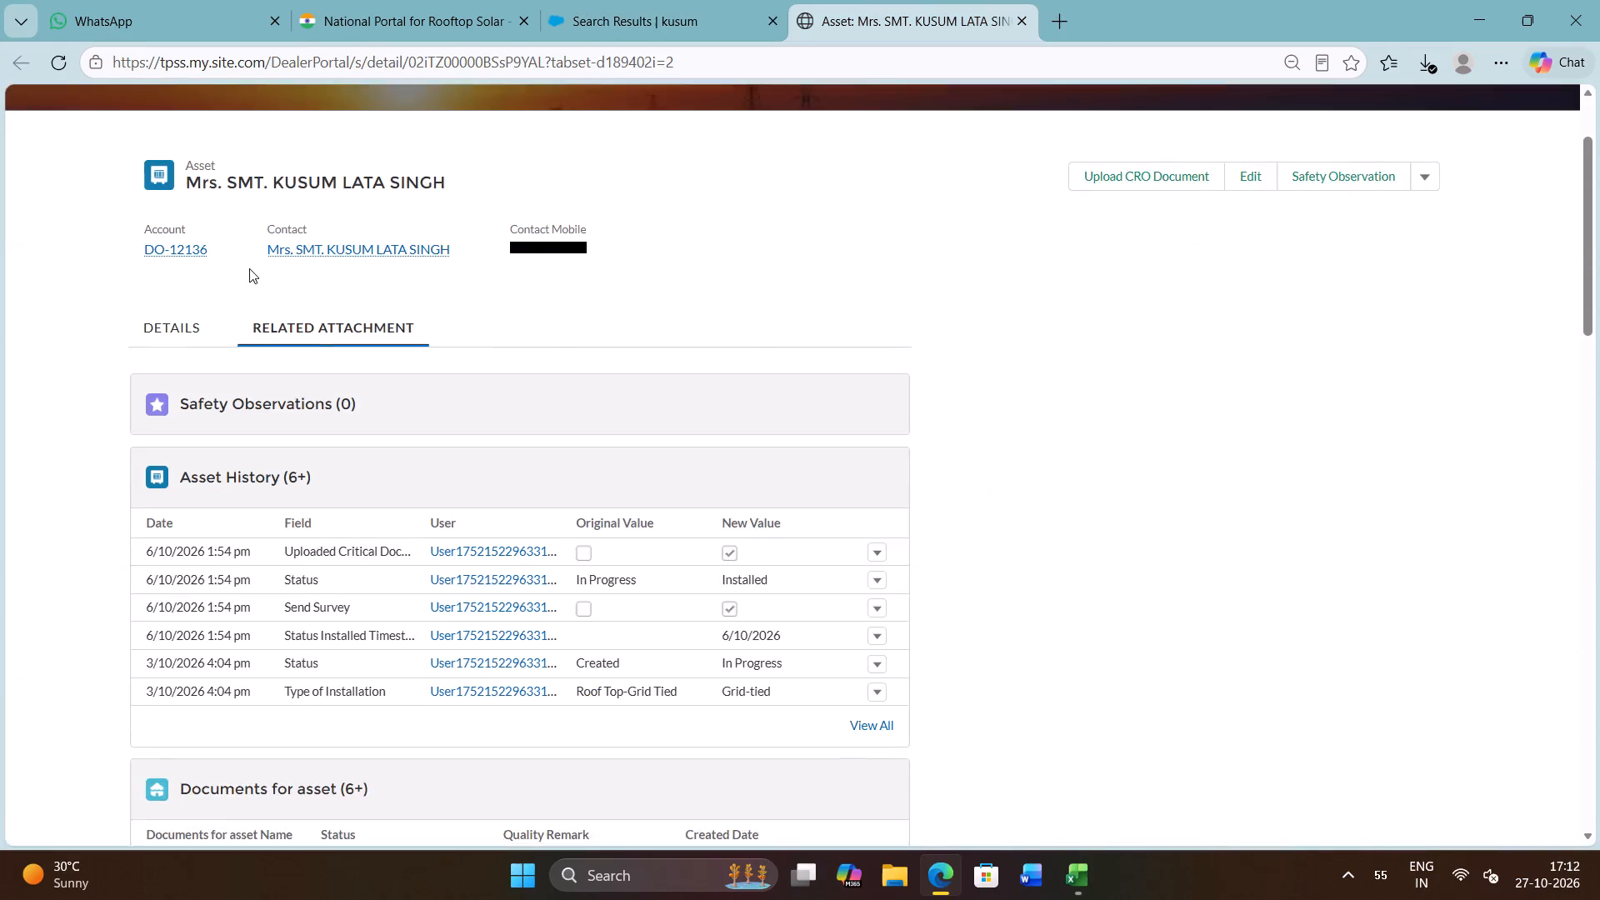
pyautogui.scroll(3, 244, 268)
pyautogui.click(156, 436)
pyautogui.scroll(-5, 727, 579)
pyautogui.scroll(12, 971, 543)
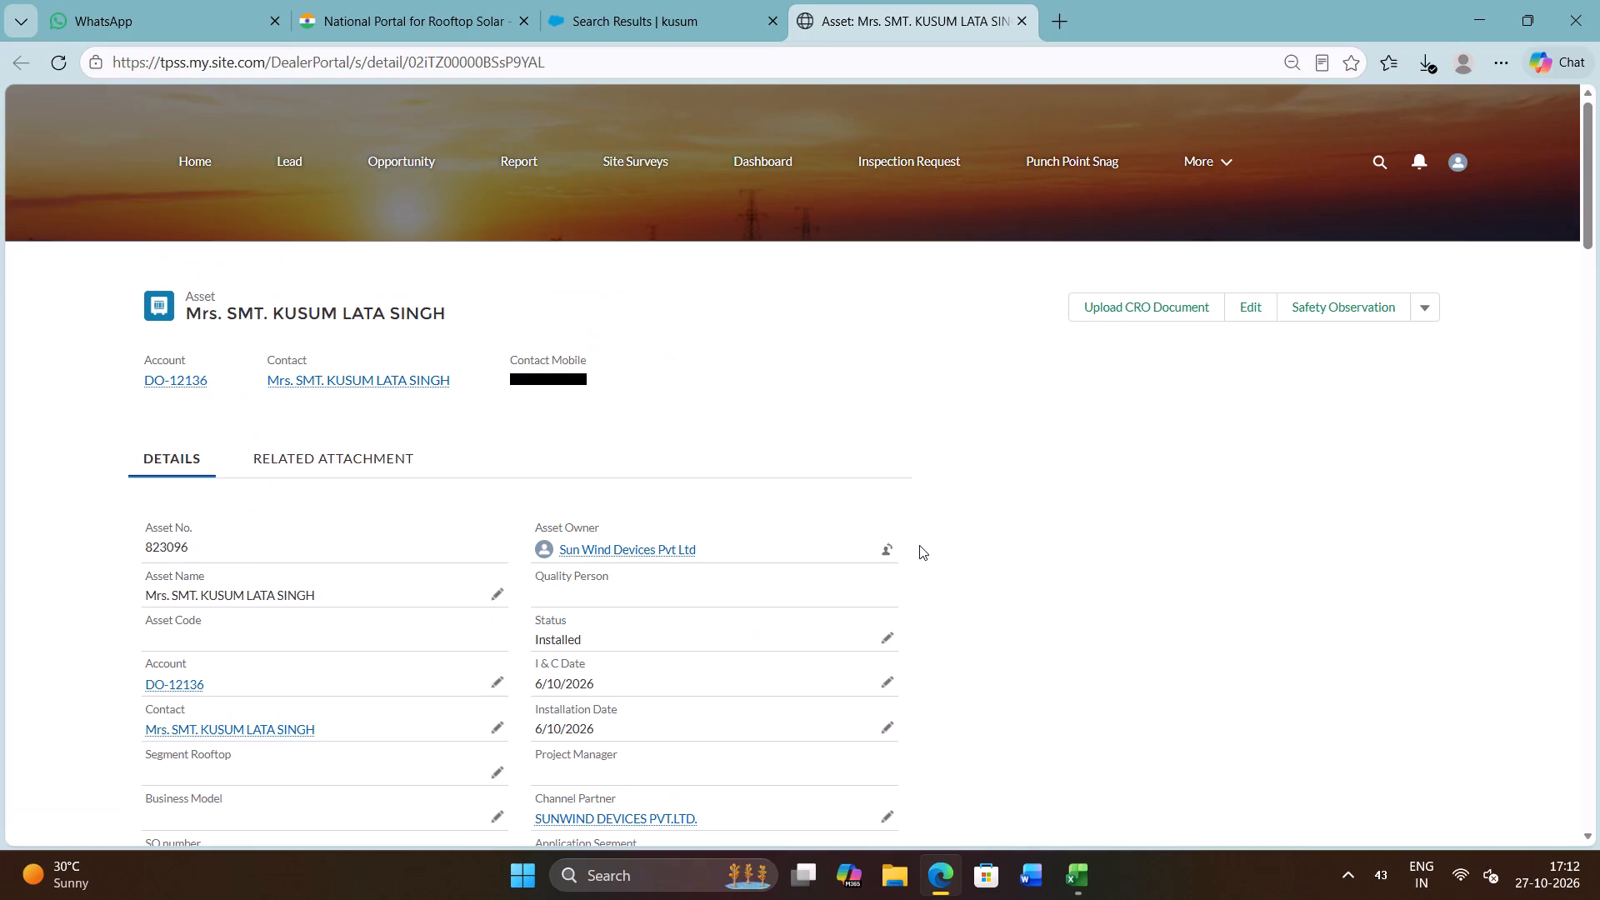
# Examine the open asset record's quality team, site and system details, including the warranty generated status and street address.
pyautogui.scroll(-16, 493, 681)
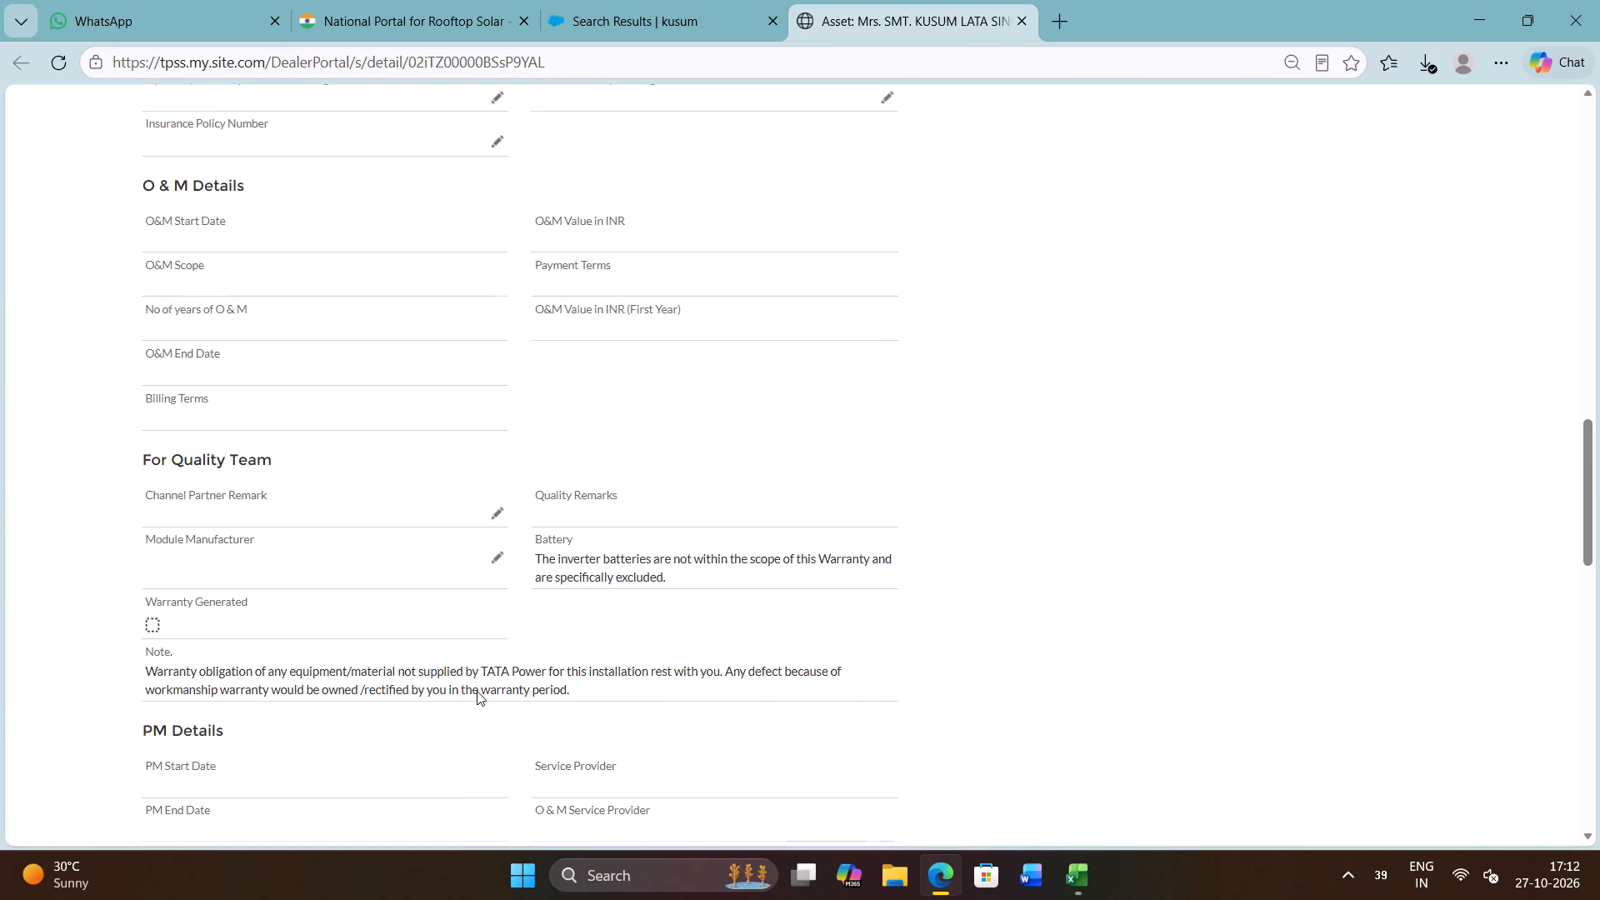
pyautogui.scroll(-3, 477, 691)
pyautogui.scroll(-2, 515, 609)
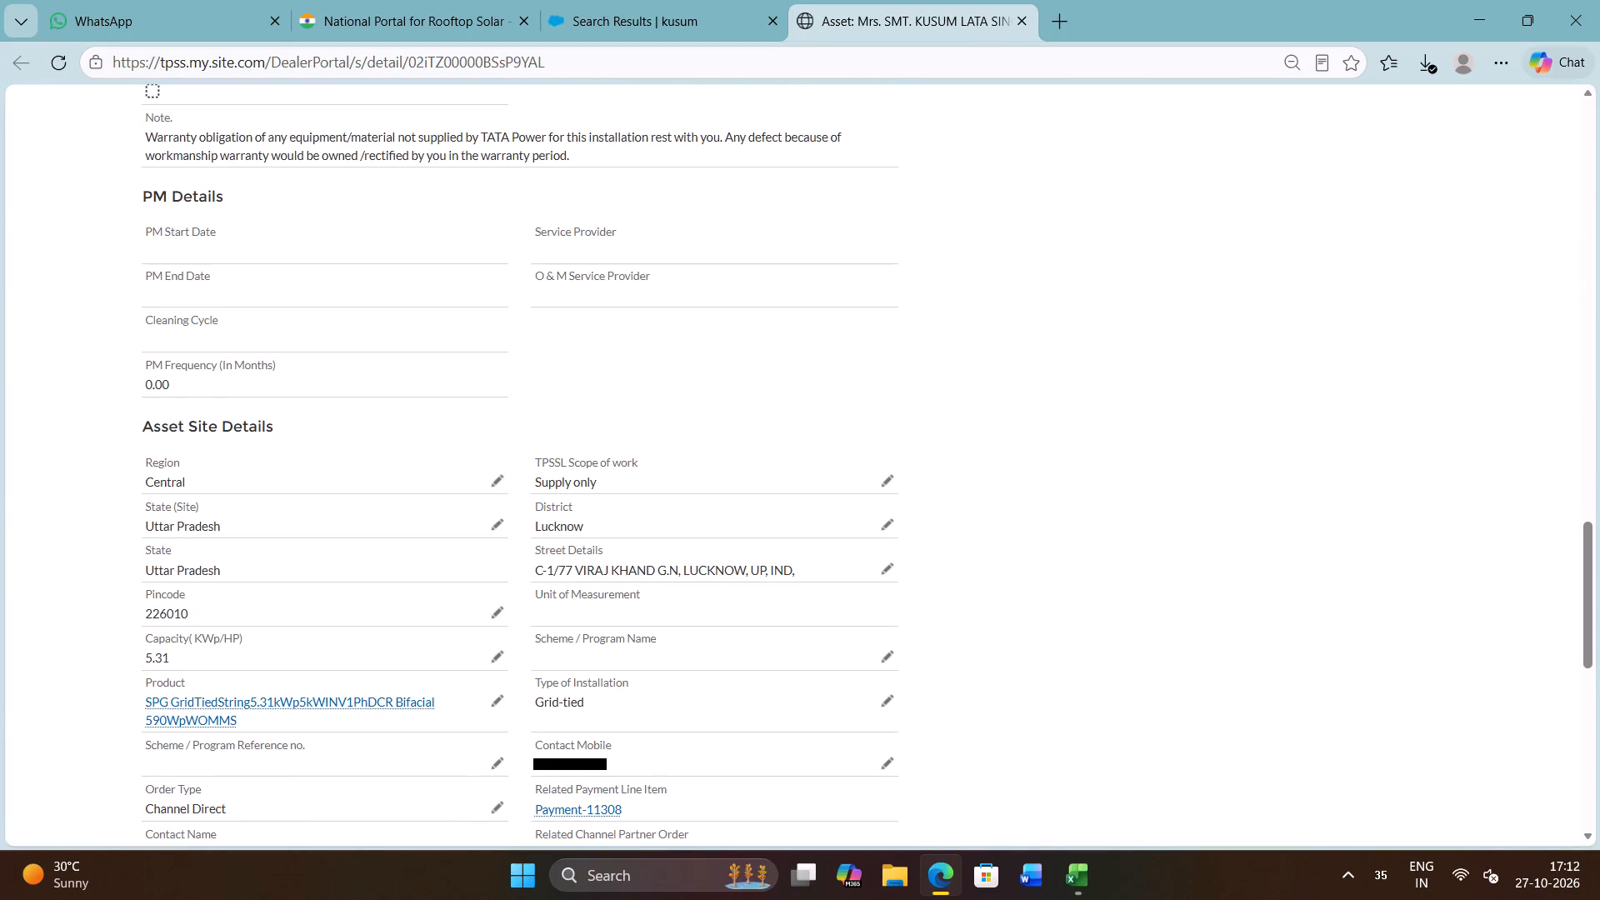
pyautogui.moveTo(541, 572); pyautogui.dragTo(787, 573)
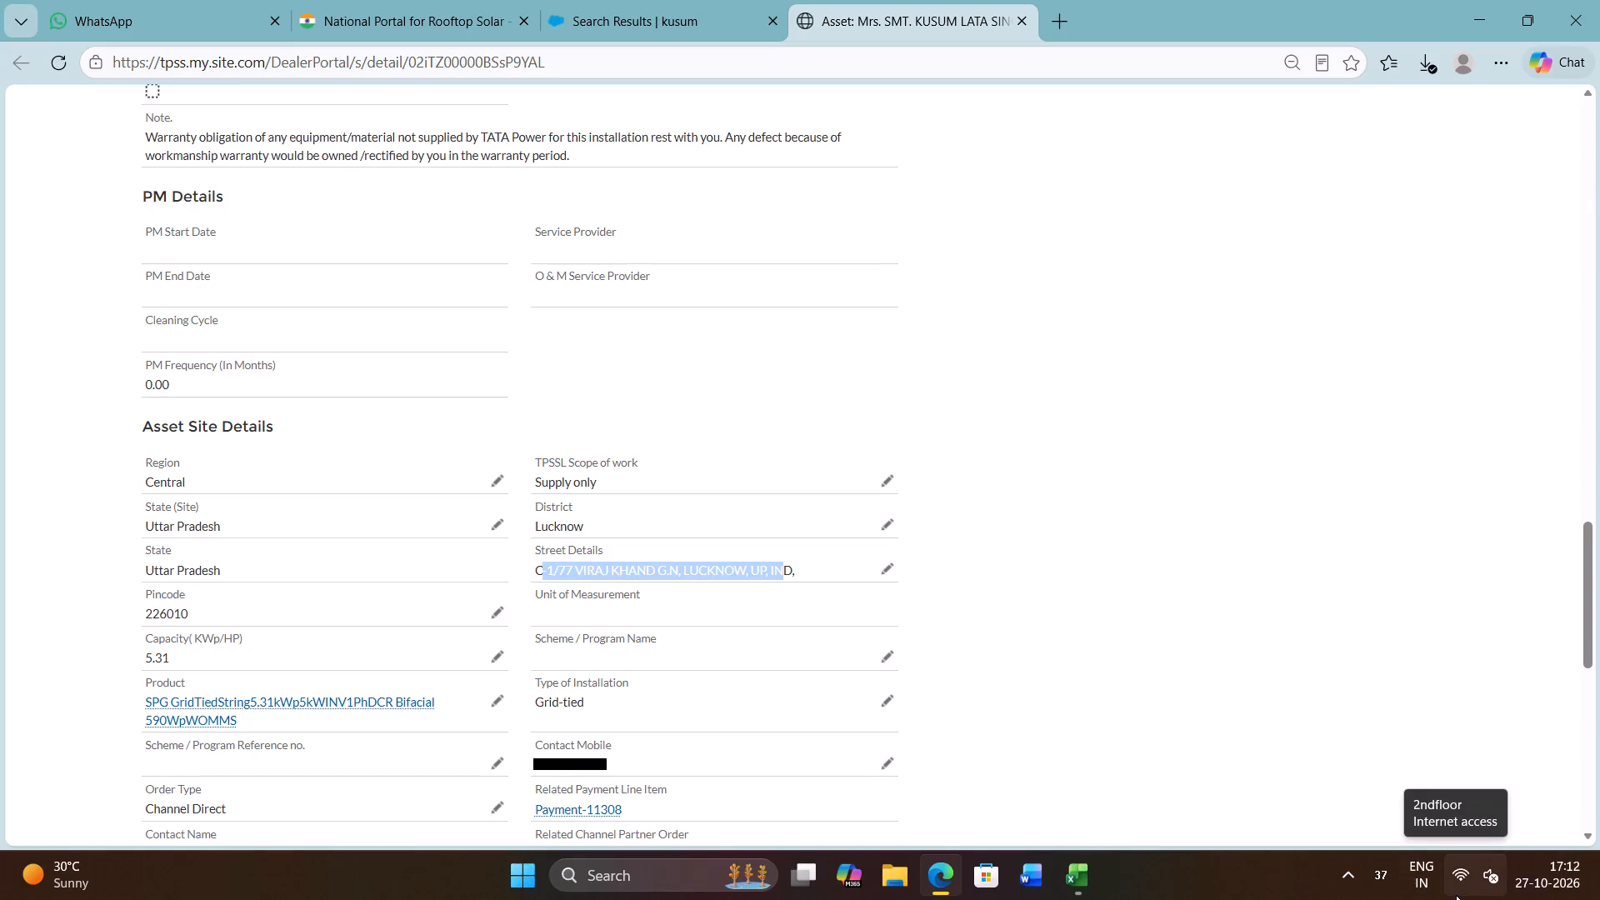
pyautogui.scroll(-20, 1599, 887)
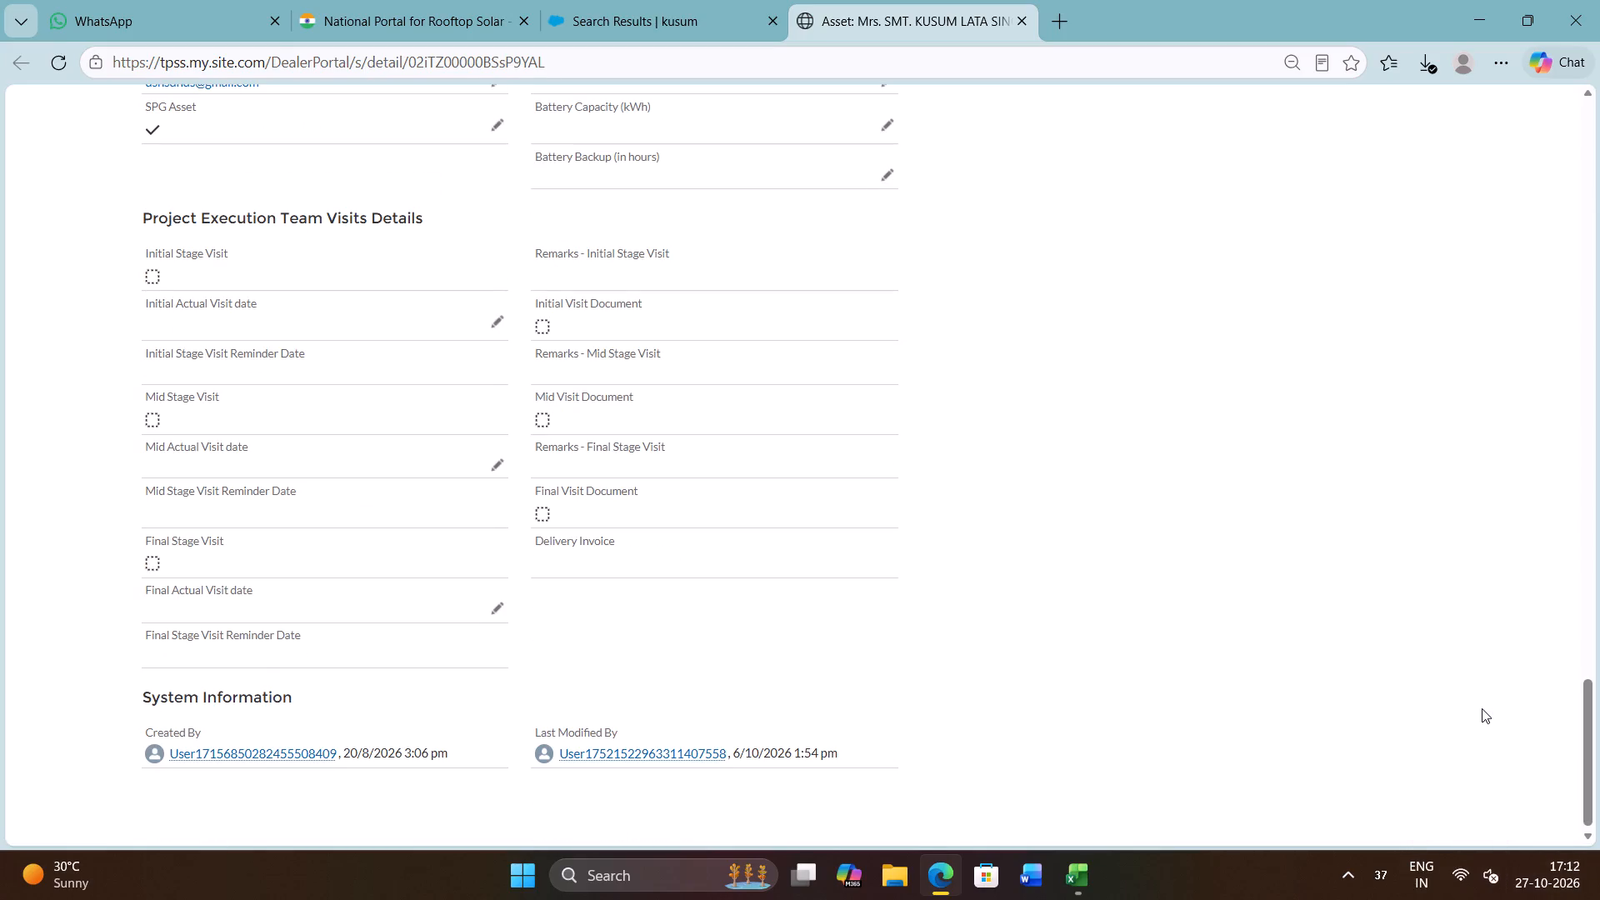
pyautogui.scroll(-15, 1487, 707)
pyautogui.scroll(-6, 1486, 723)
pyautogui.moveTo(890, 746); pyautogui.dragTo(0, 737)
pyautogui.click(1400, 592)
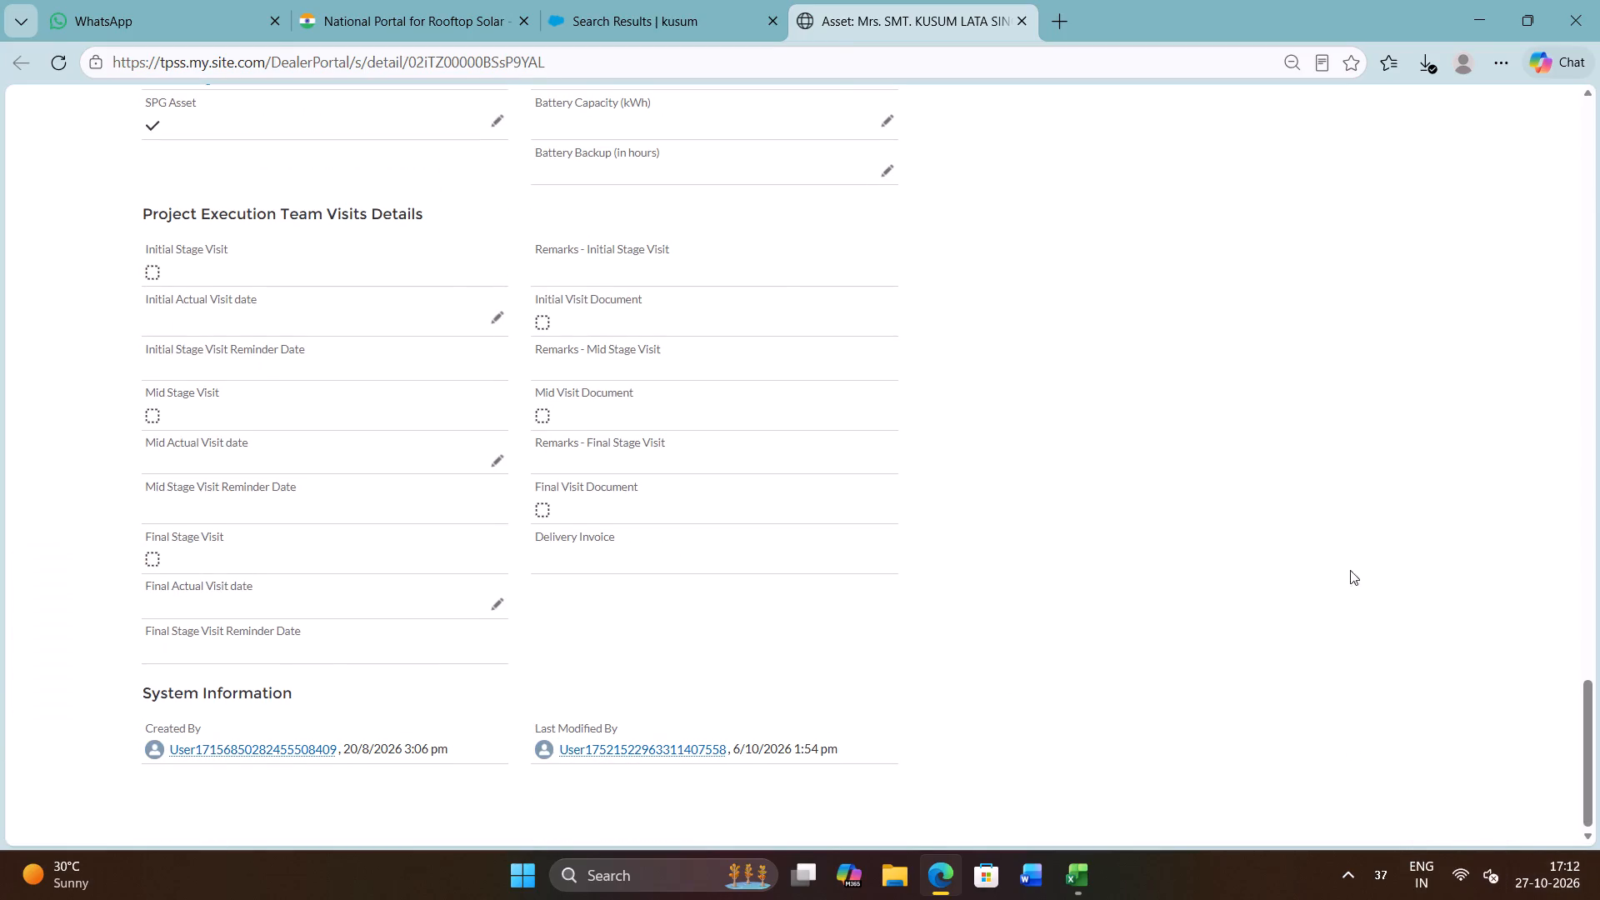
pyautogui.scroll(6, 975, 417)
pyautogui.moveTo(1599, 0); pyautogui.dragTo(193, 137)
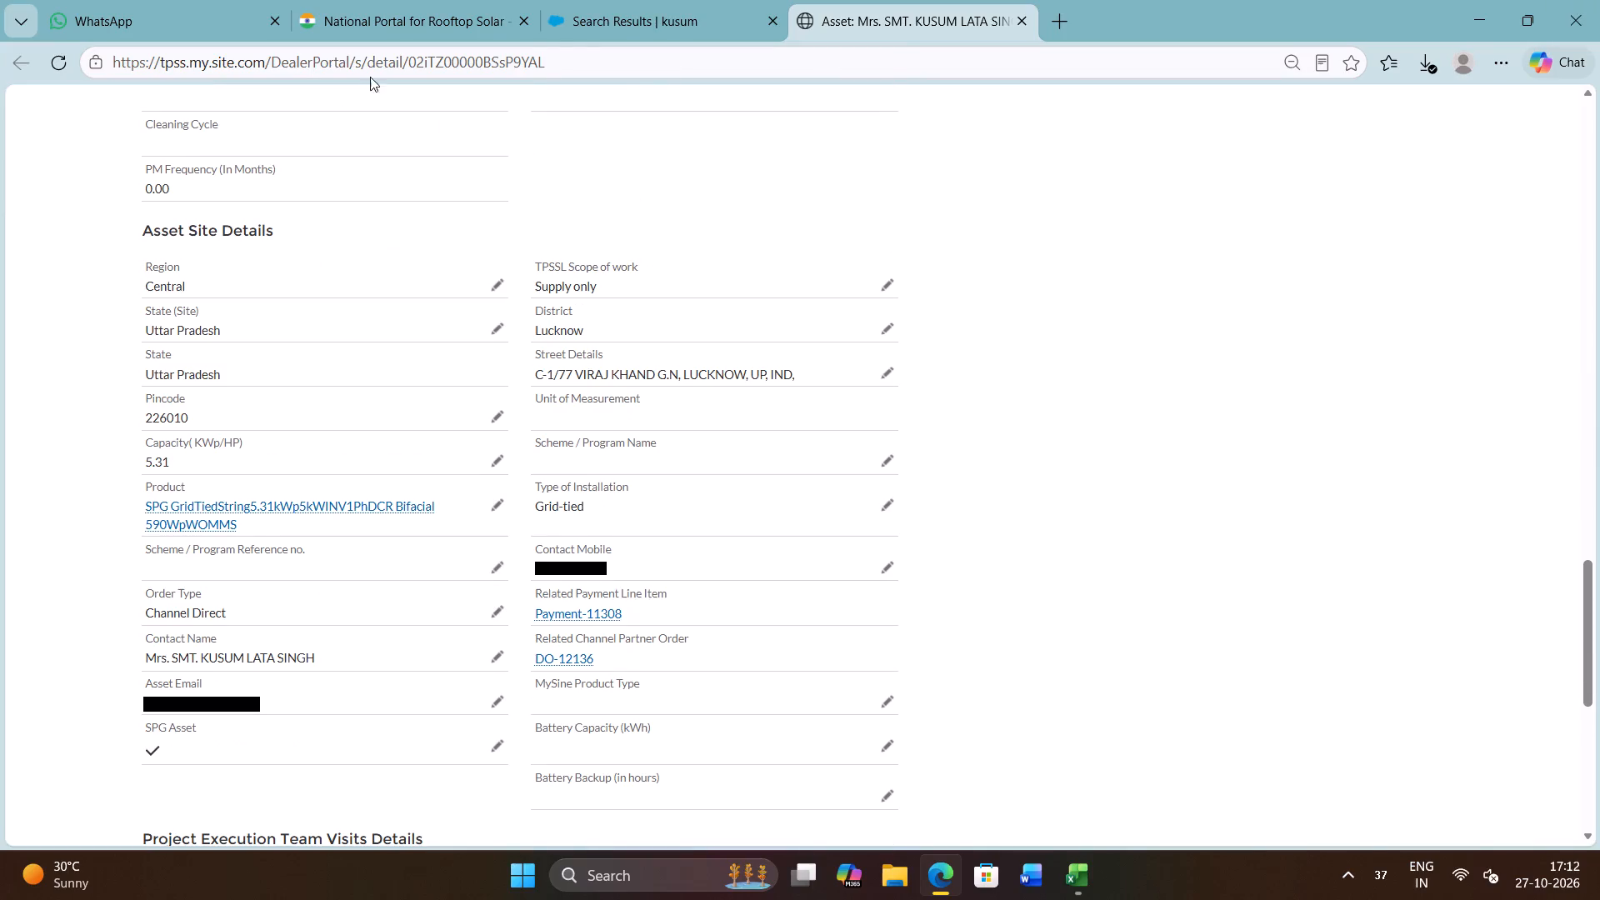
# Close the National Portal for Rooftop Solar page.
pyautogui.click(465, 32)
pyautogui.click(521, 22)
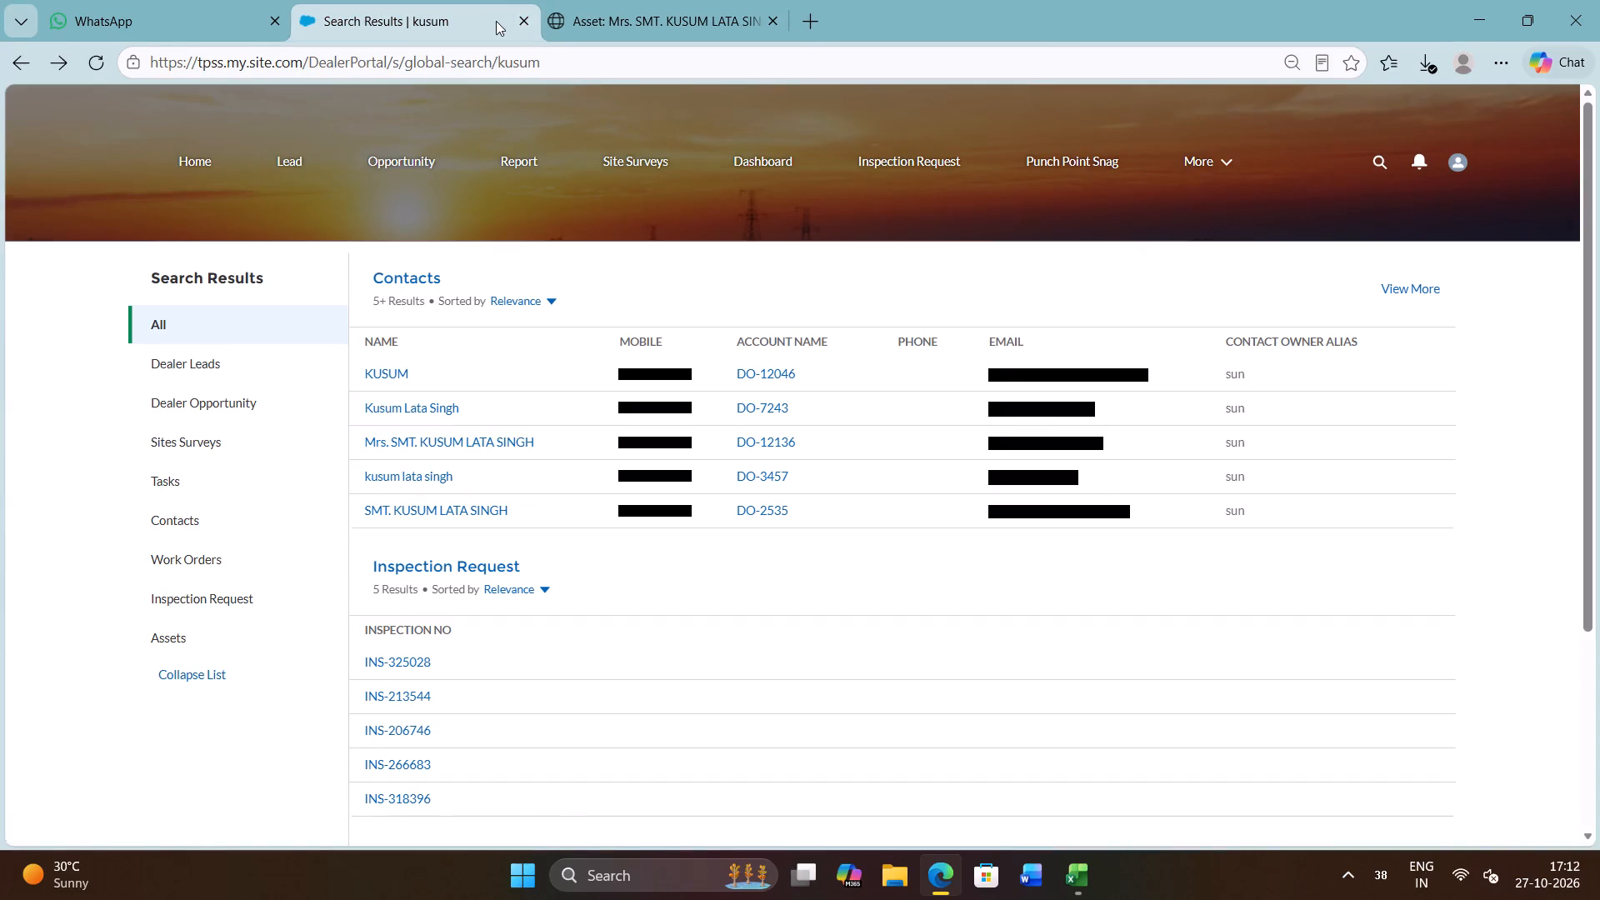
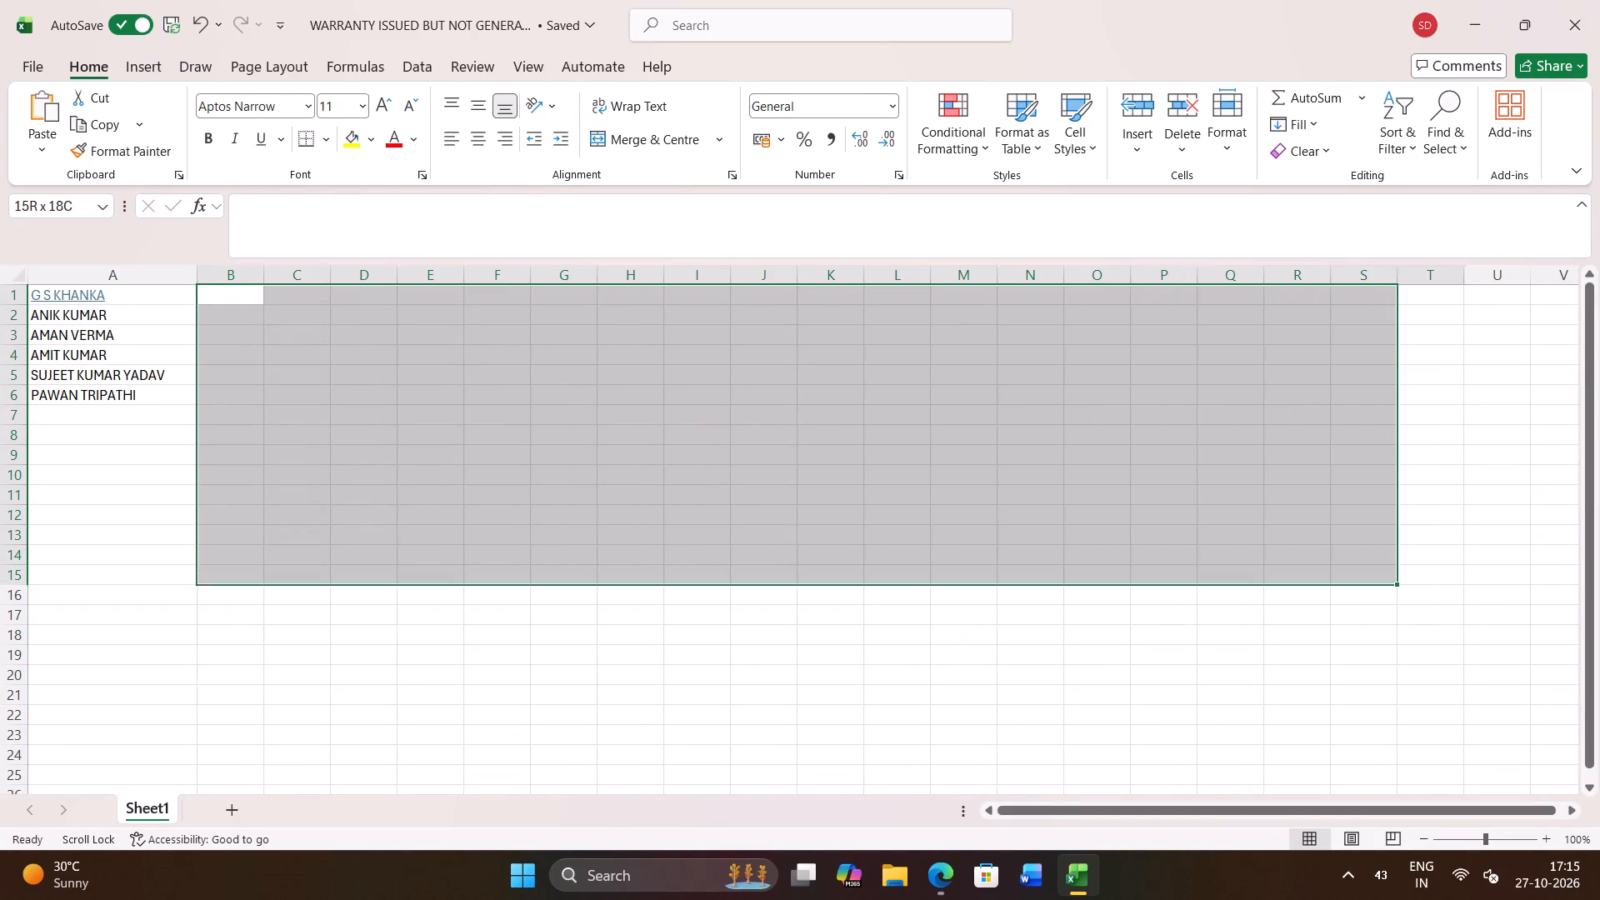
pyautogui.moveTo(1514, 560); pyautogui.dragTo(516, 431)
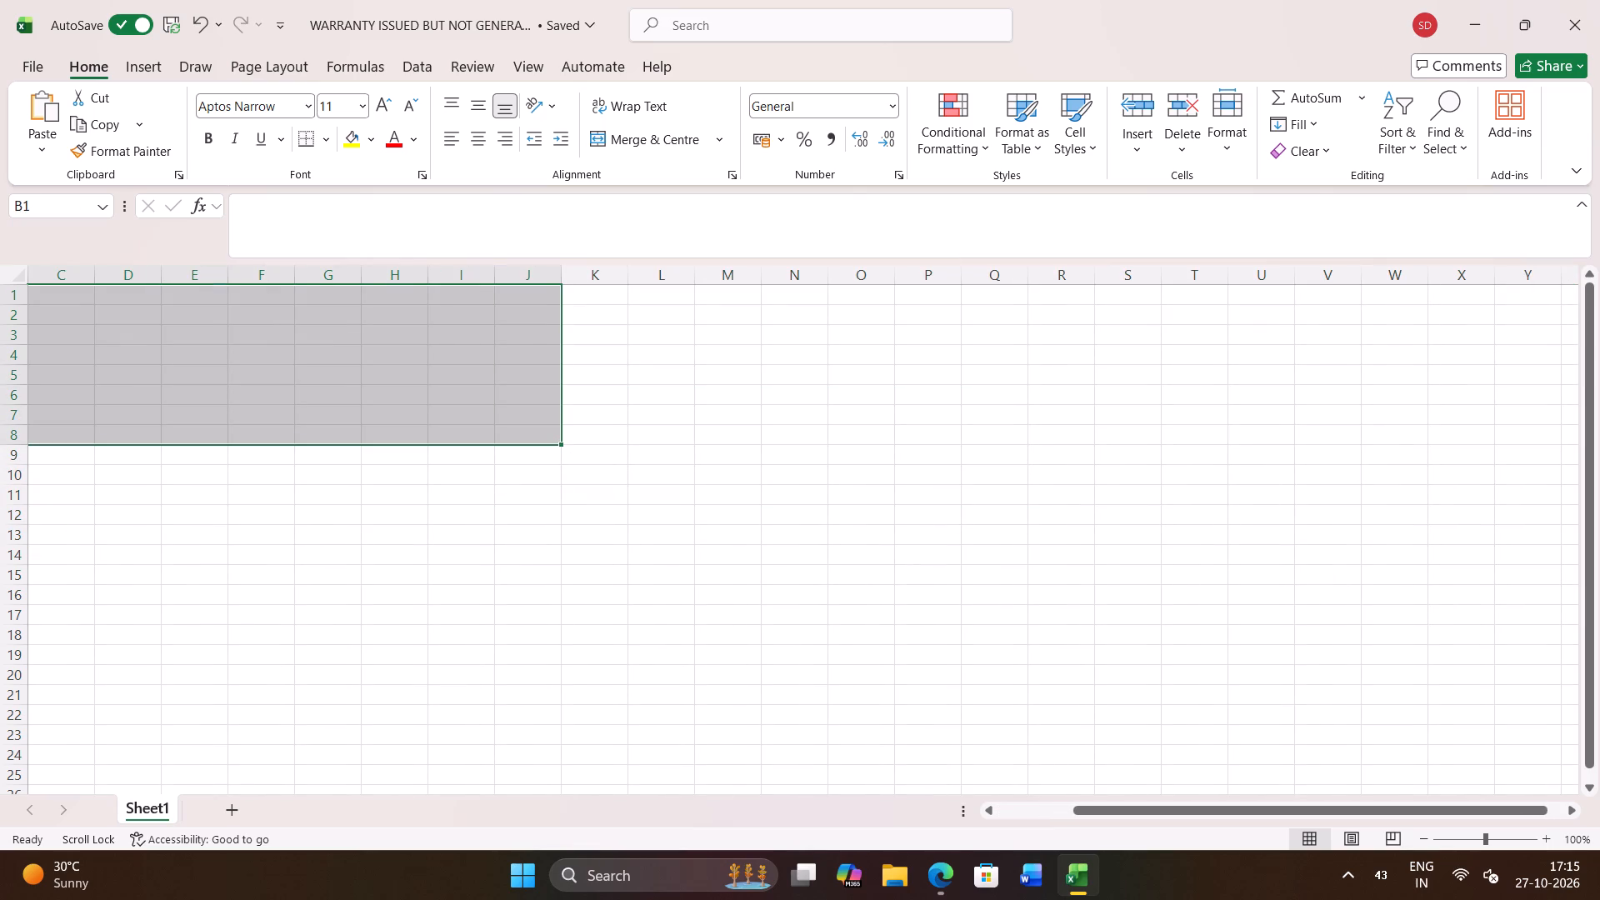
# Review the list of customer names in column A of the WARRANTY ISSUED BUT NOT GENERATED workbook.
pyautogui.click(220, 405)
pyautogui.moveTo(340, 370); pyautogui.dragTo(0, 377)
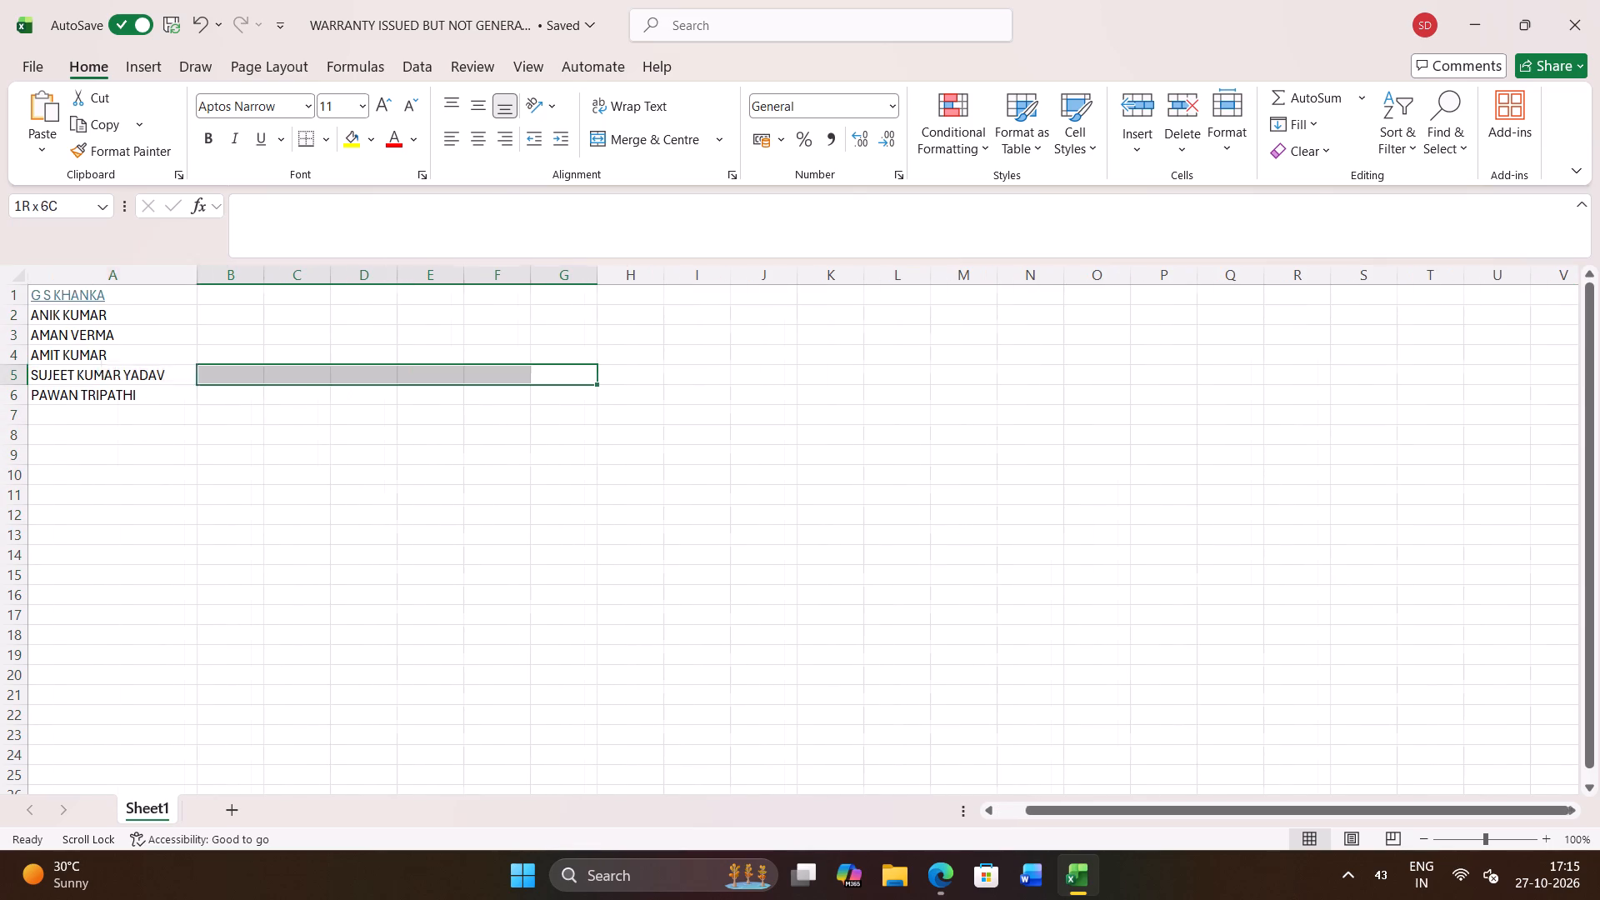
pyautogui.moveTo(0, 377); pyautogui.dragTo(122, 397)
pyautogui.moveTo(119, 397); pyautogui.dragTo(29, 307)
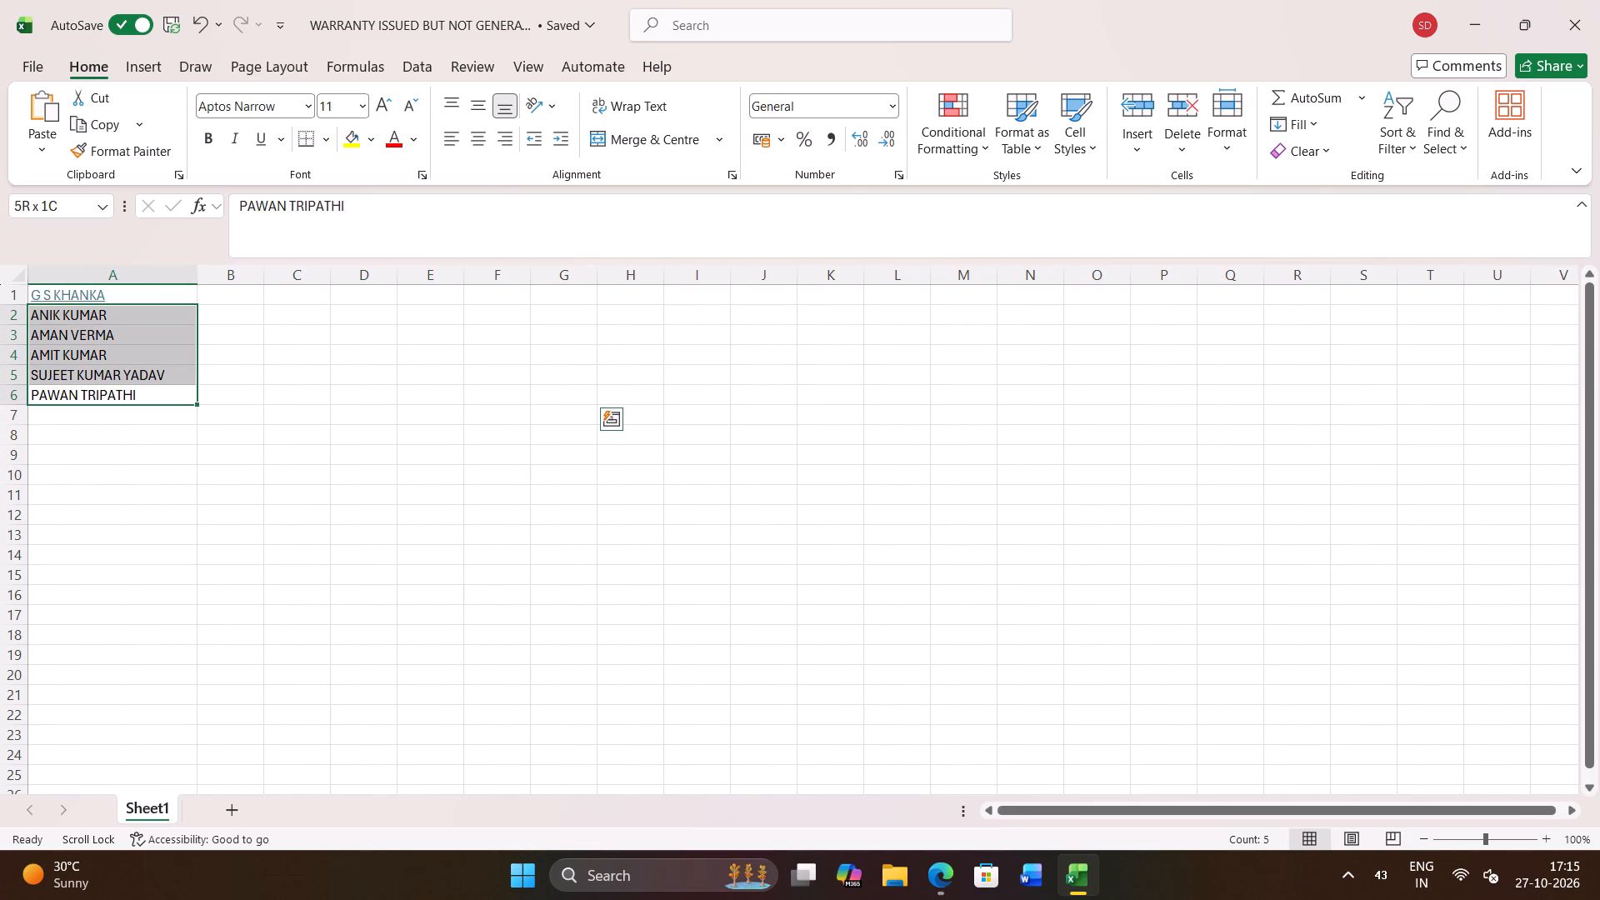
pyautogui.moveTo(29, 307); pyautogui.dragTo(37, 297)
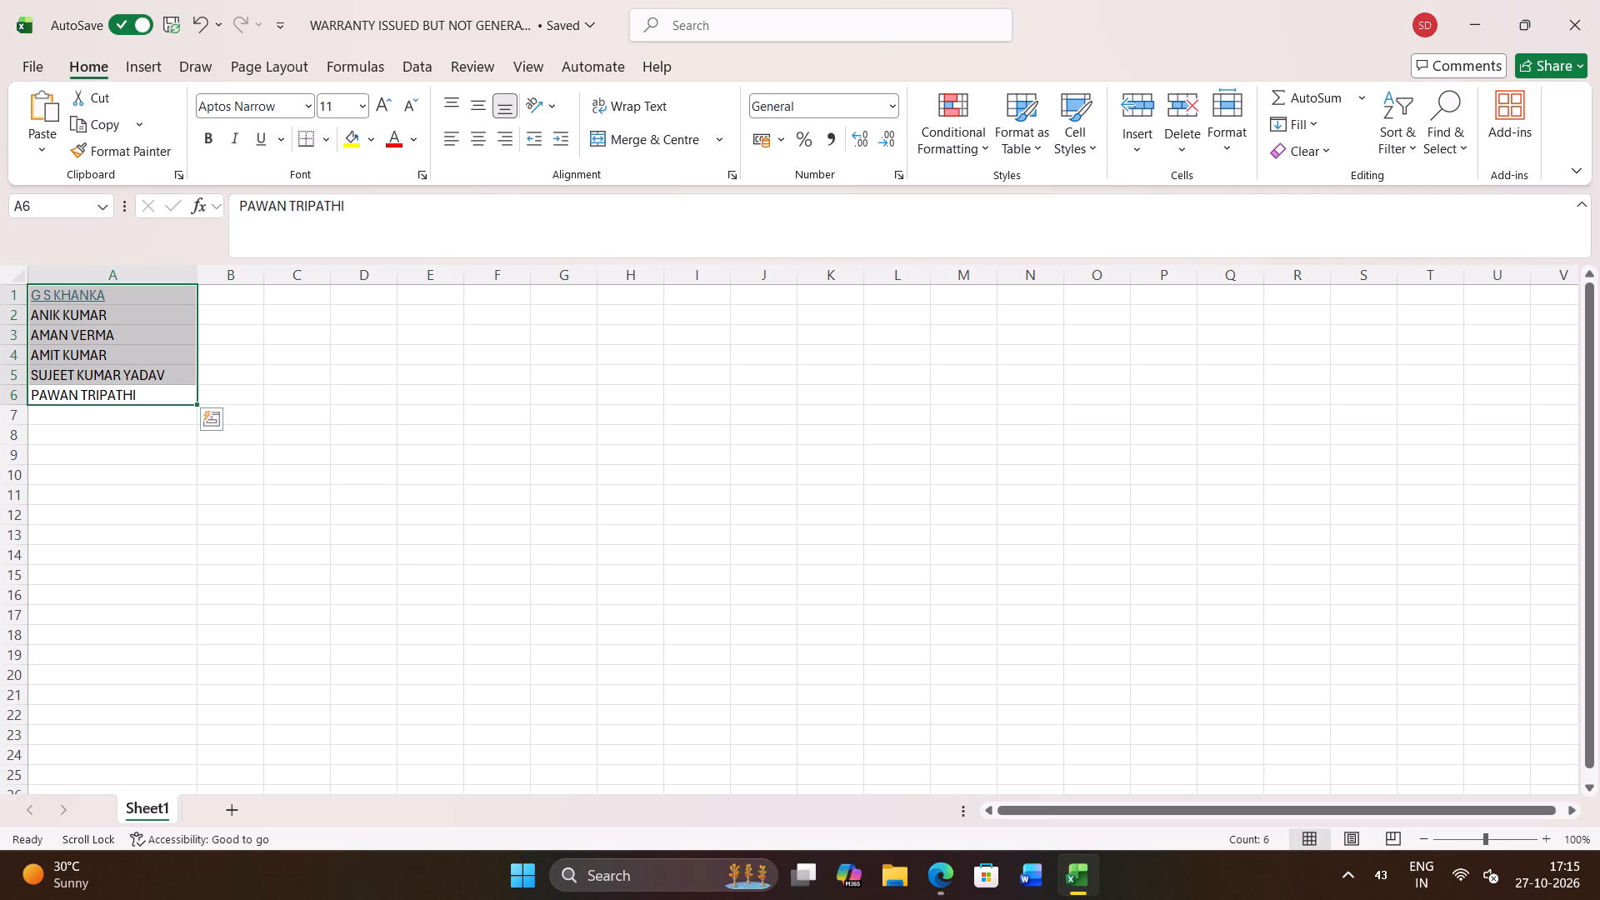
pyautogui.click(1075, 551)
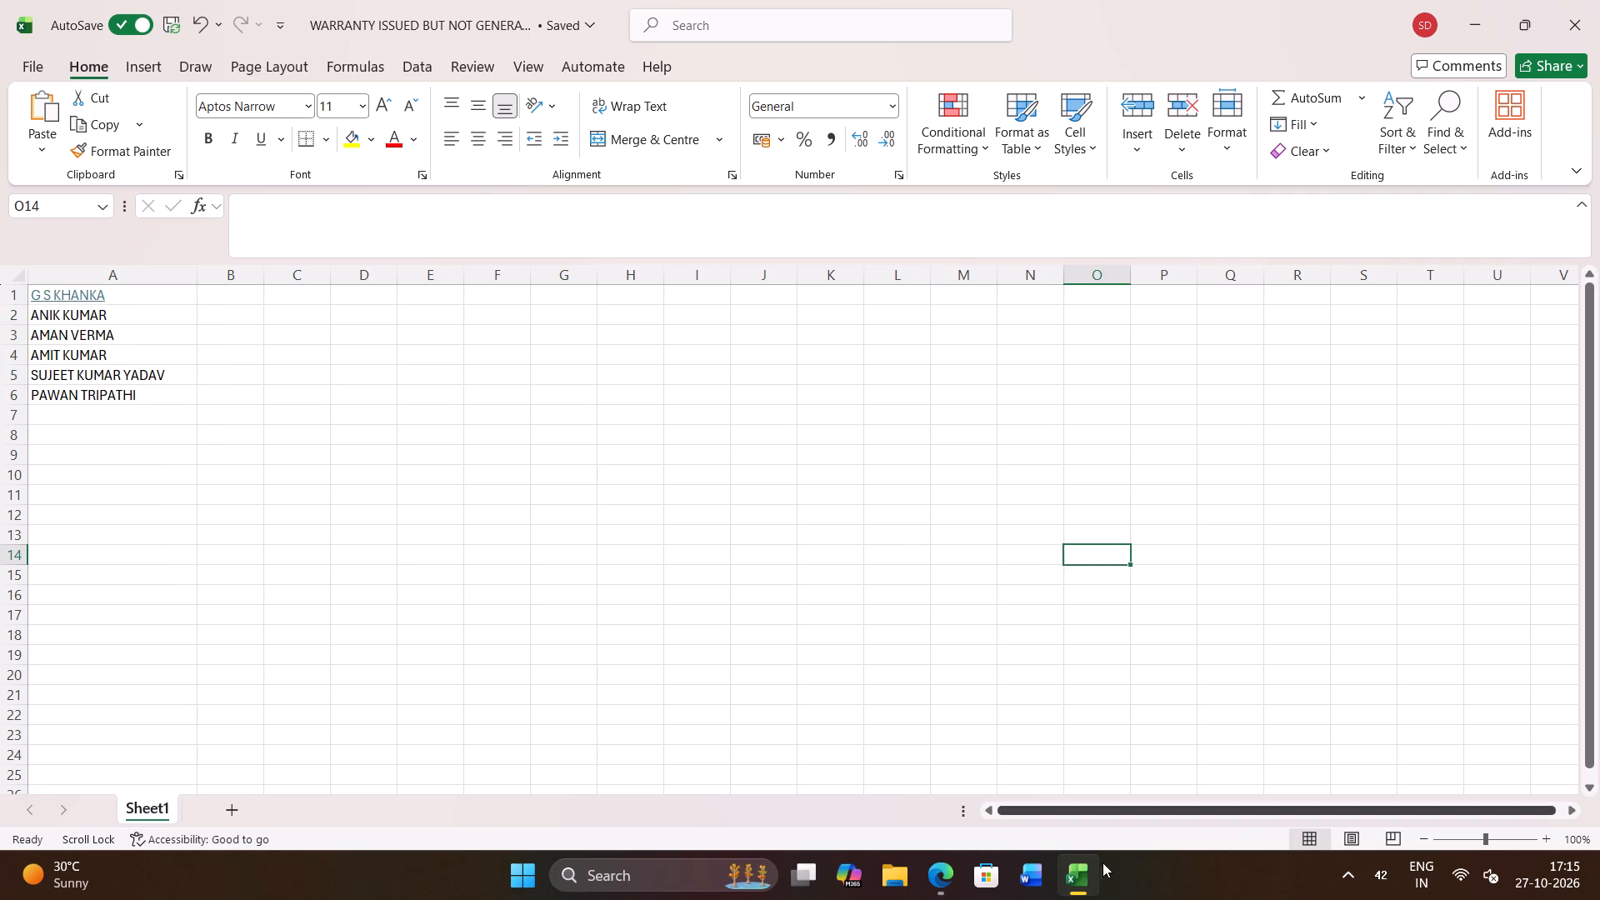